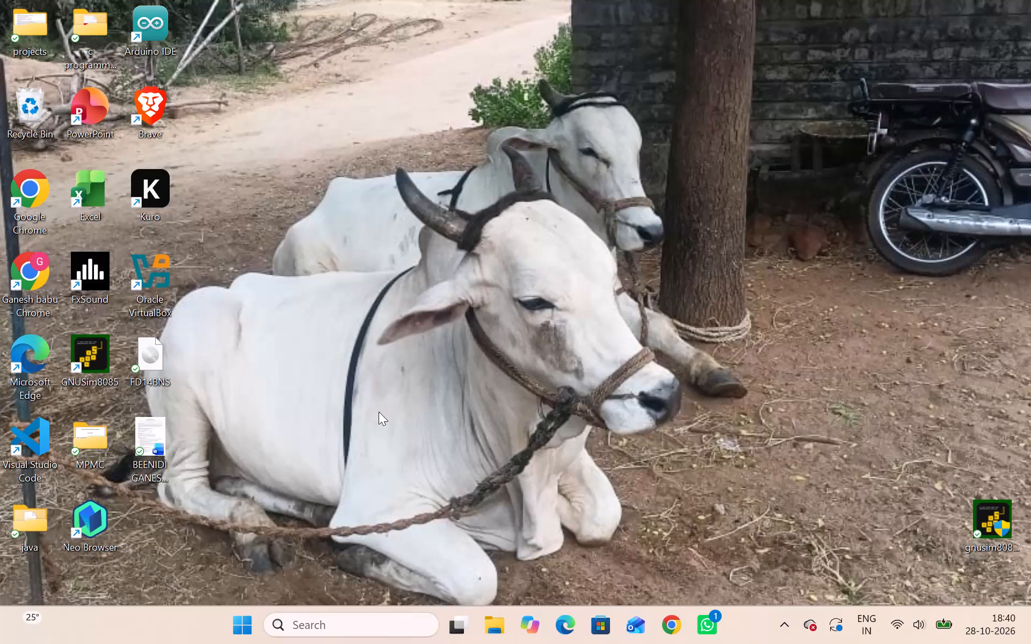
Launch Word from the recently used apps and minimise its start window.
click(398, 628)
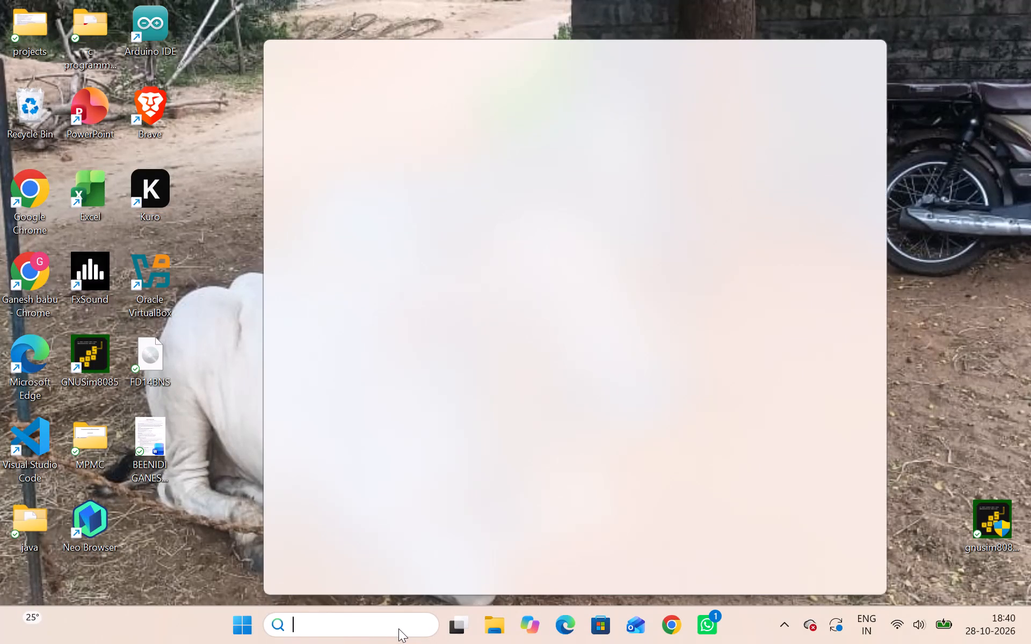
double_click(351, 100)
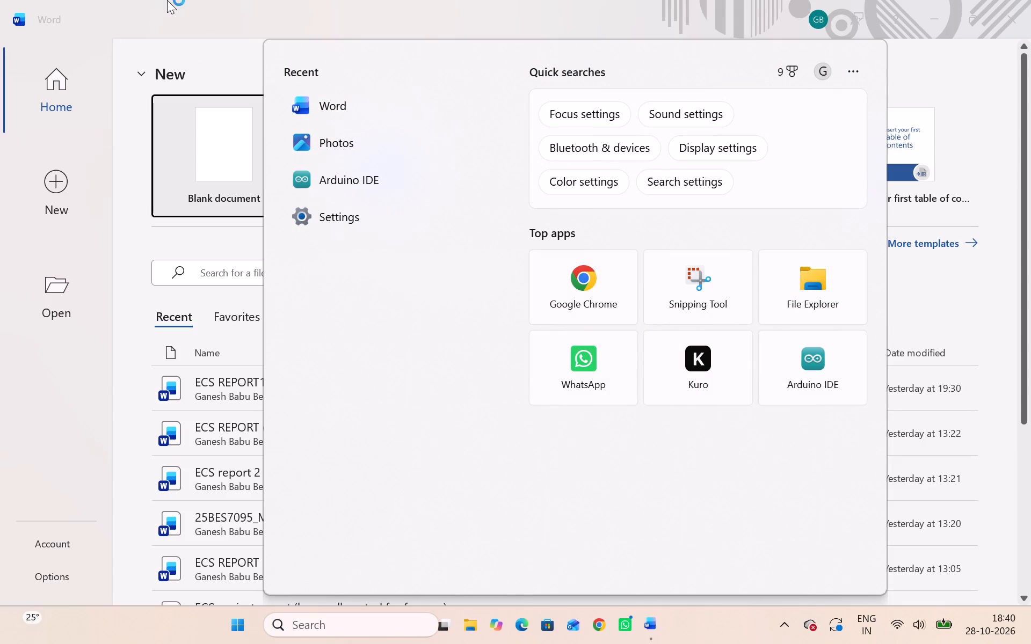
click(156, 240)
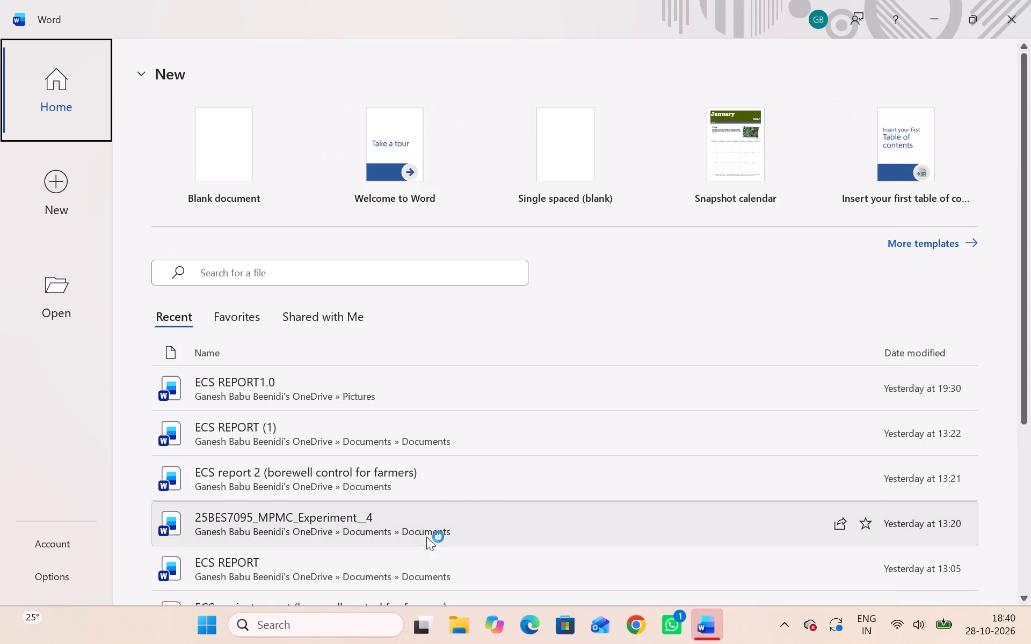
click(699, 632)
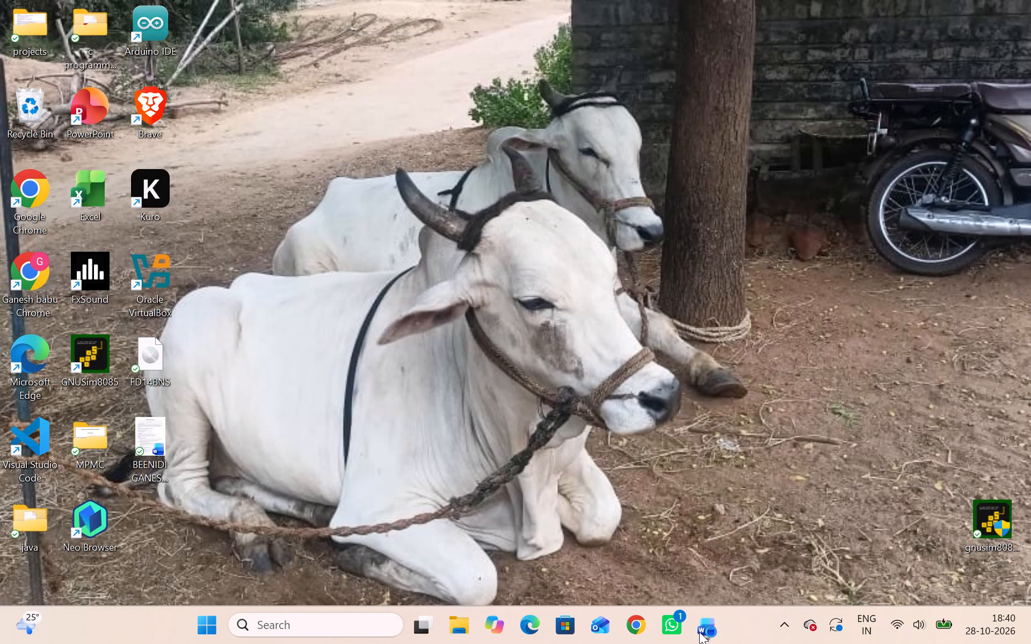
Open the Arduino IDE from the desktop.
double_click(140, 28)
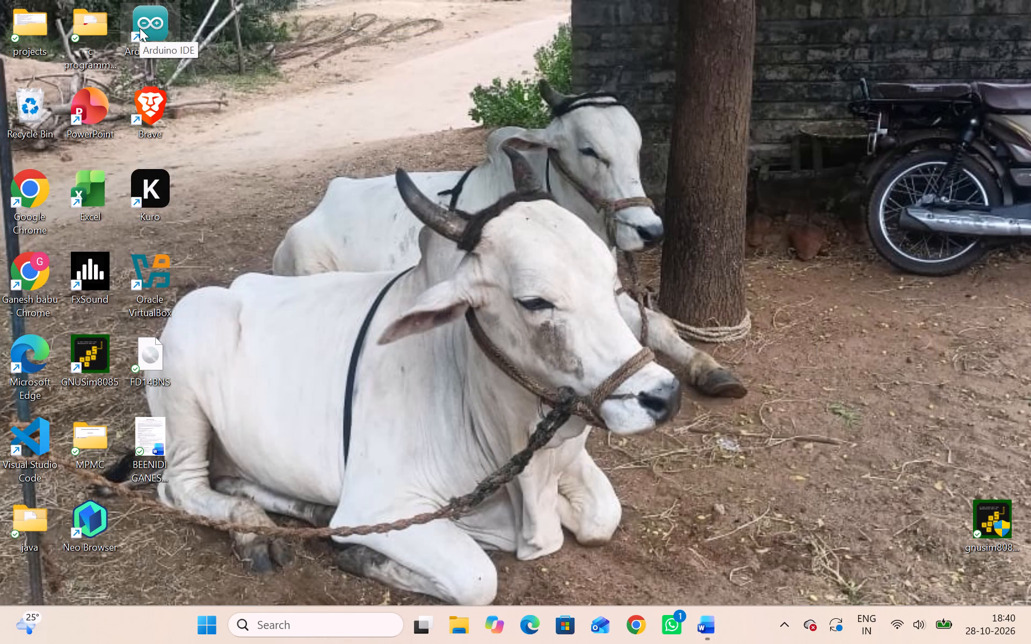
double_click(140, 28)
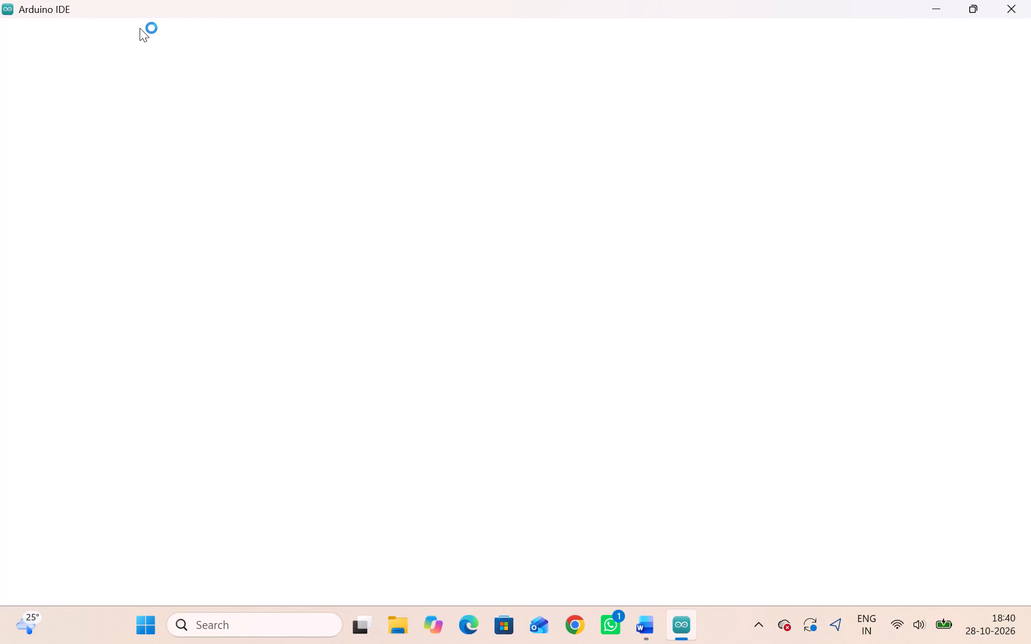
Switch to Word, look through its list of recent documents, and close Word.
click(646, 621)
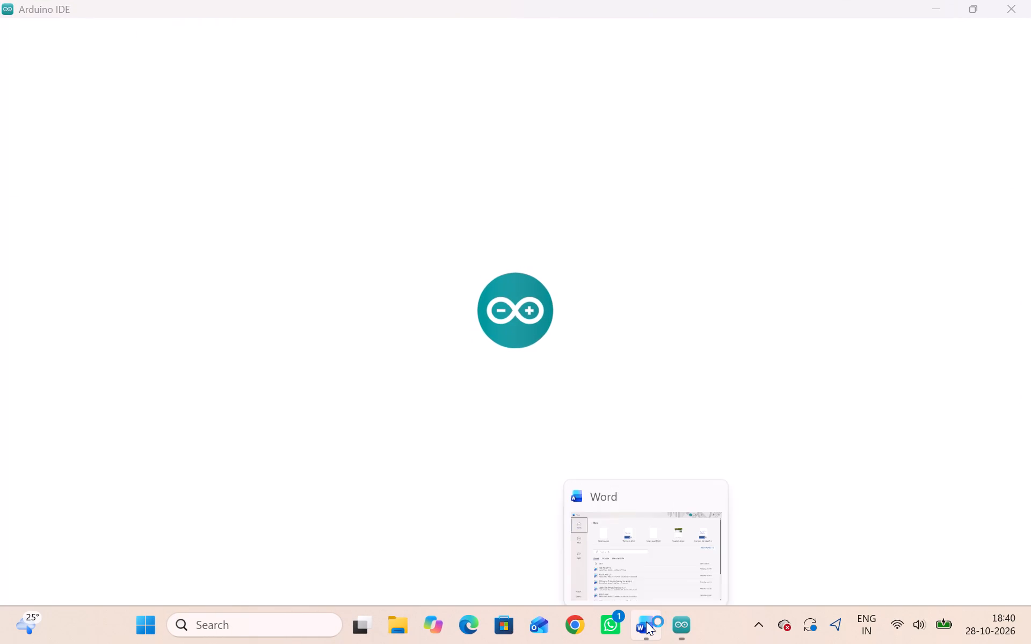
click(629, 559)
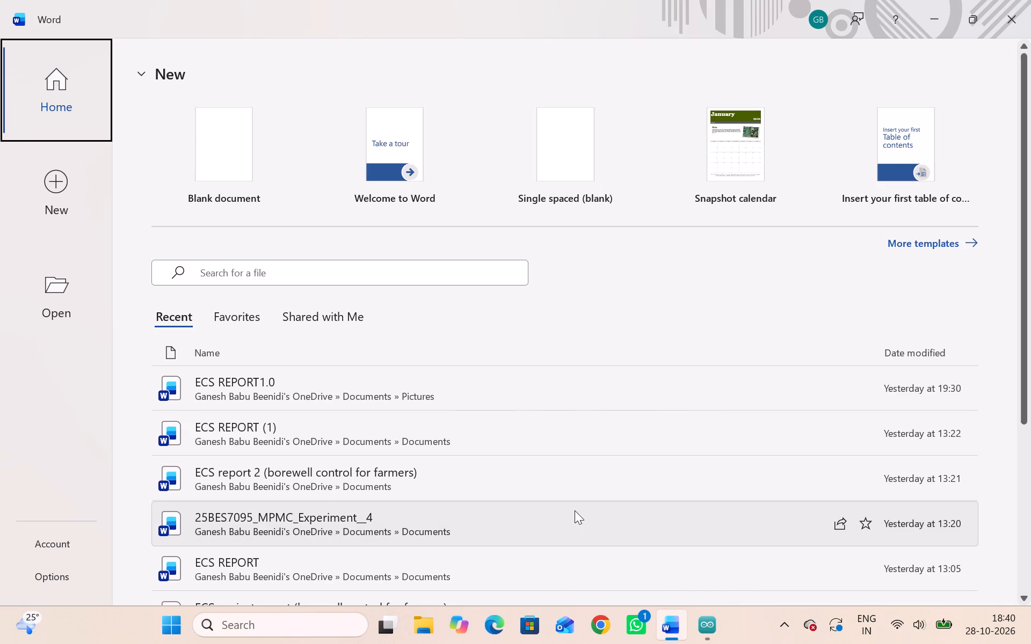
scroll(575, 510, down, 1)
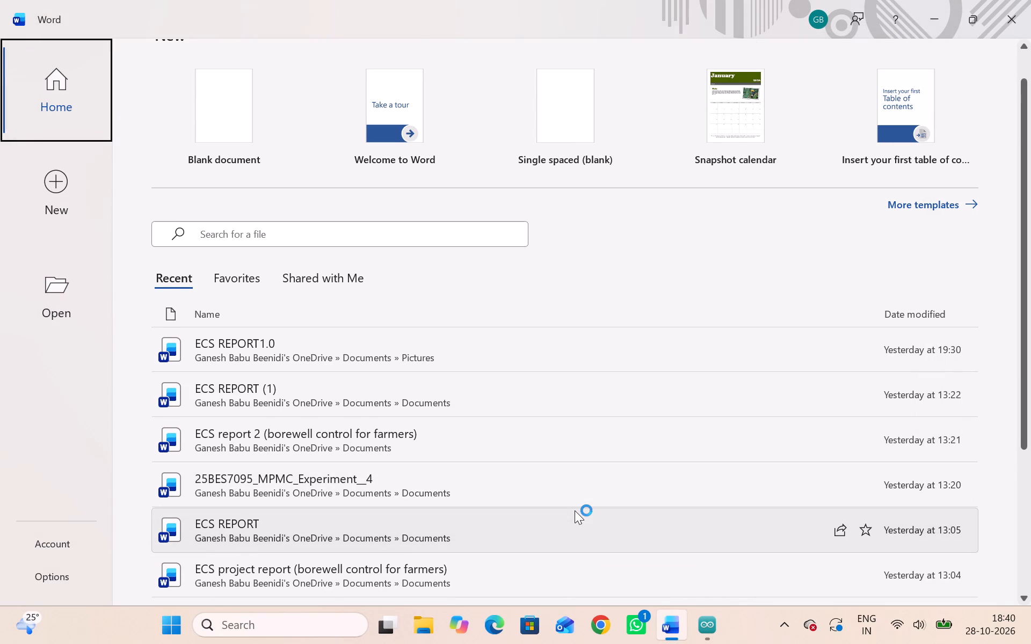
scroll(575, 510, down, 2)
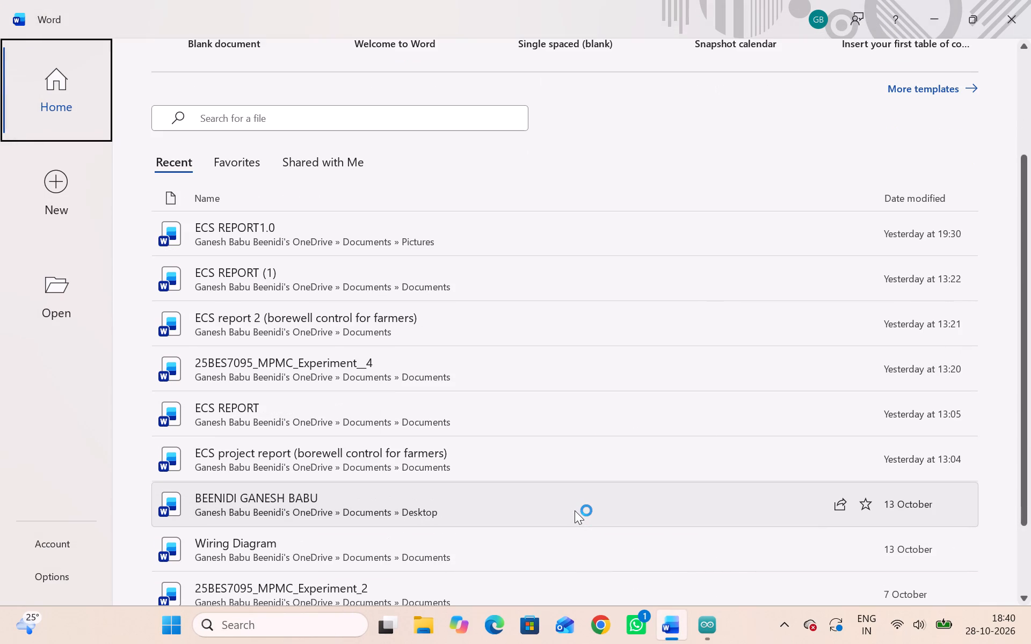
scroll(575, 510, down, 4)
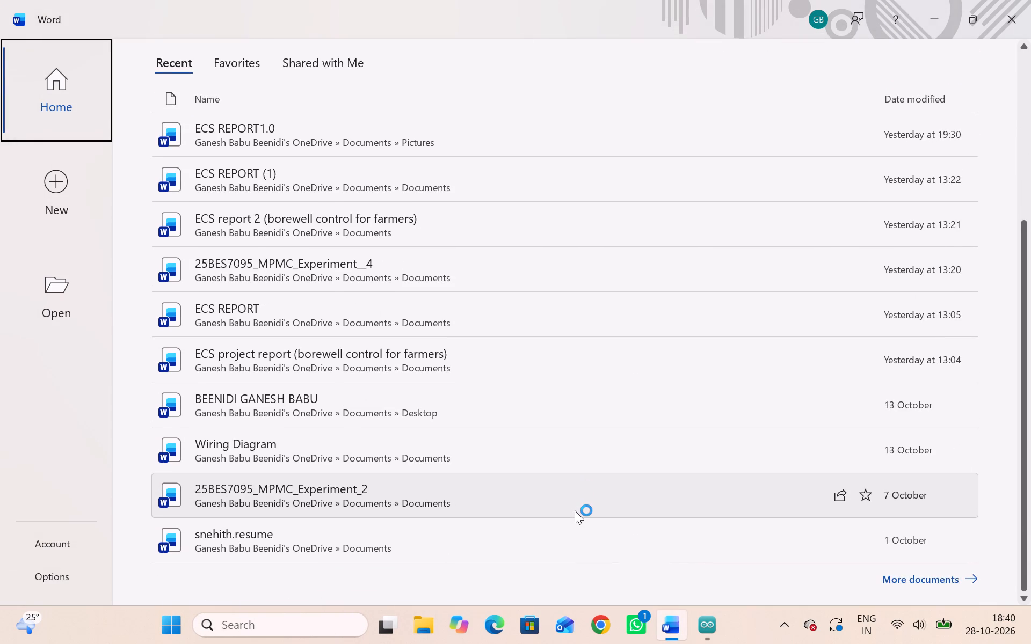
scroll(575, 510, up, 9)
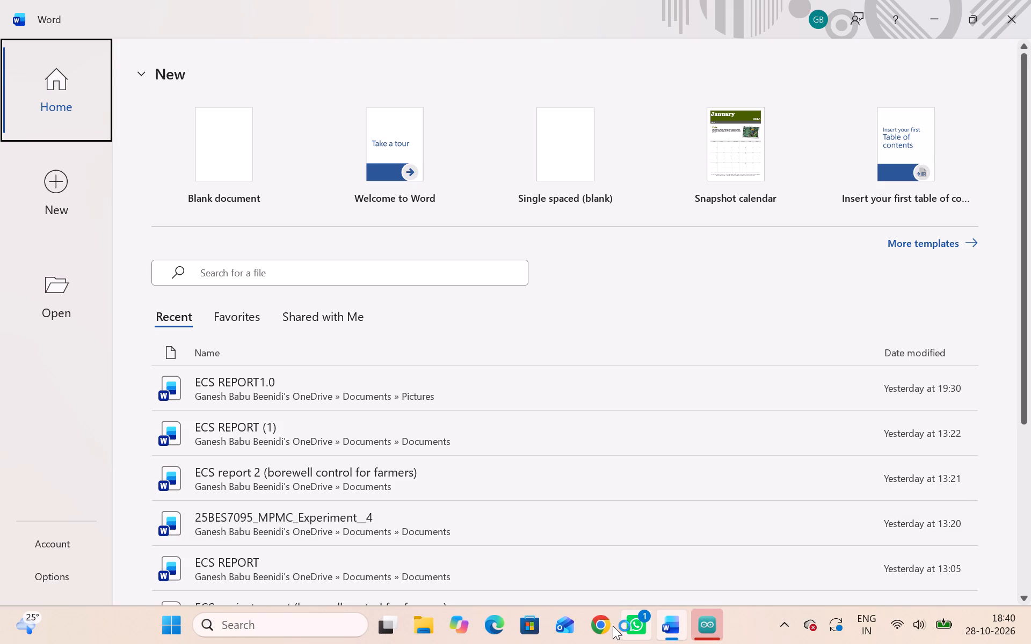
scroll(613, 626, down, 1)
scroll(613, 626, right, 2)
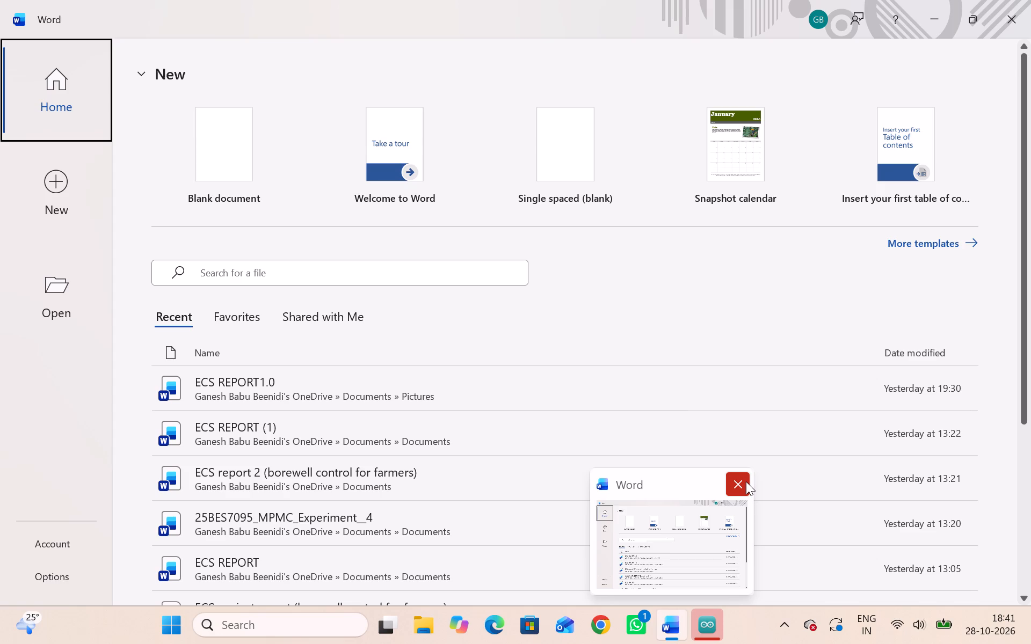
click(746, 481)
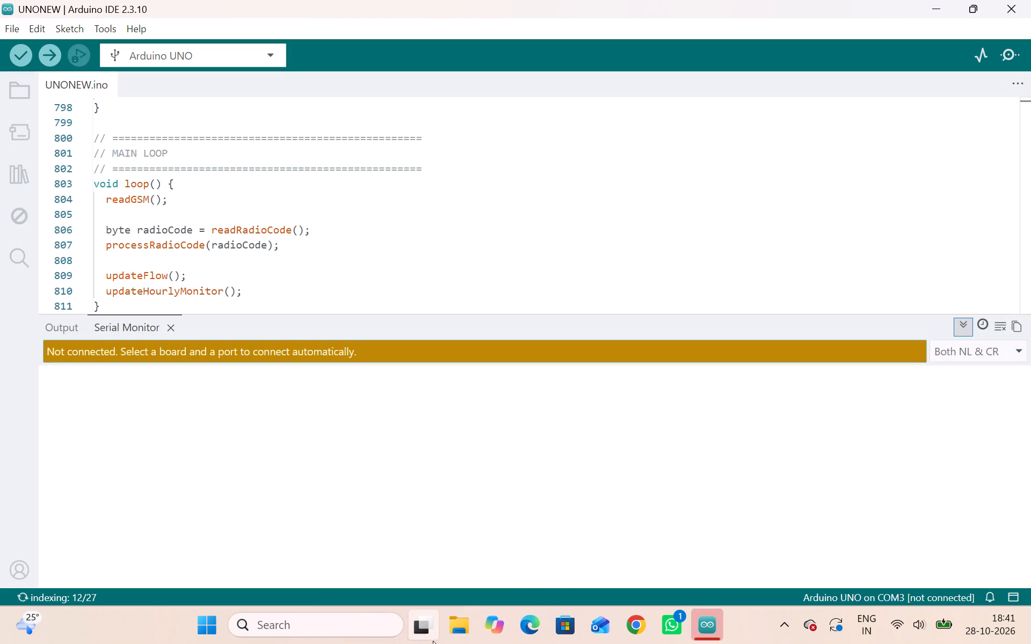
Open File Explorer and look through the recent files for the ECS project documents.
click(455, 623)
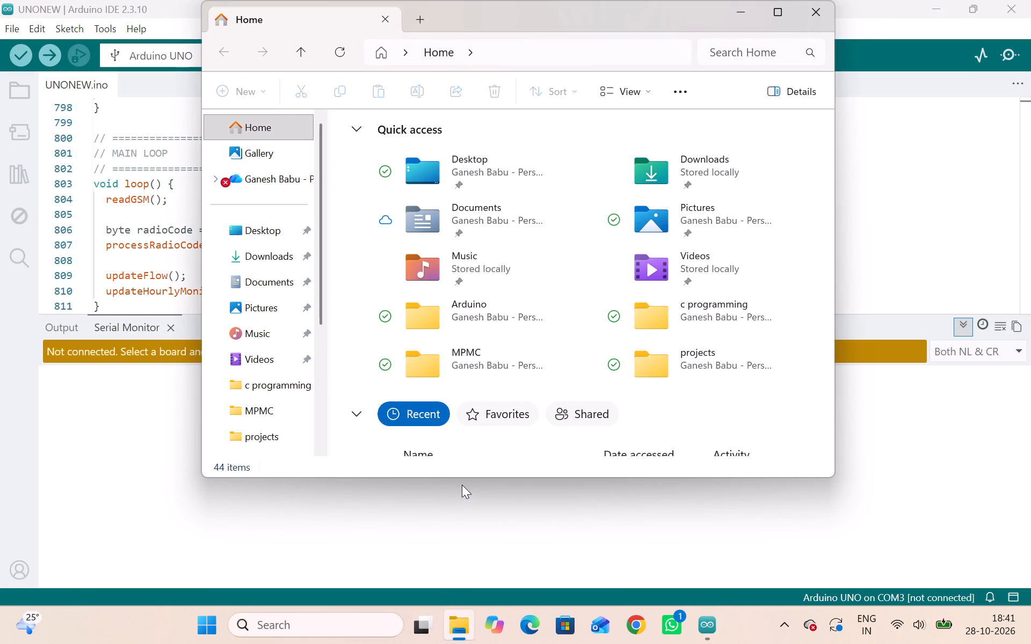
scroll(480, 353, down, 2)
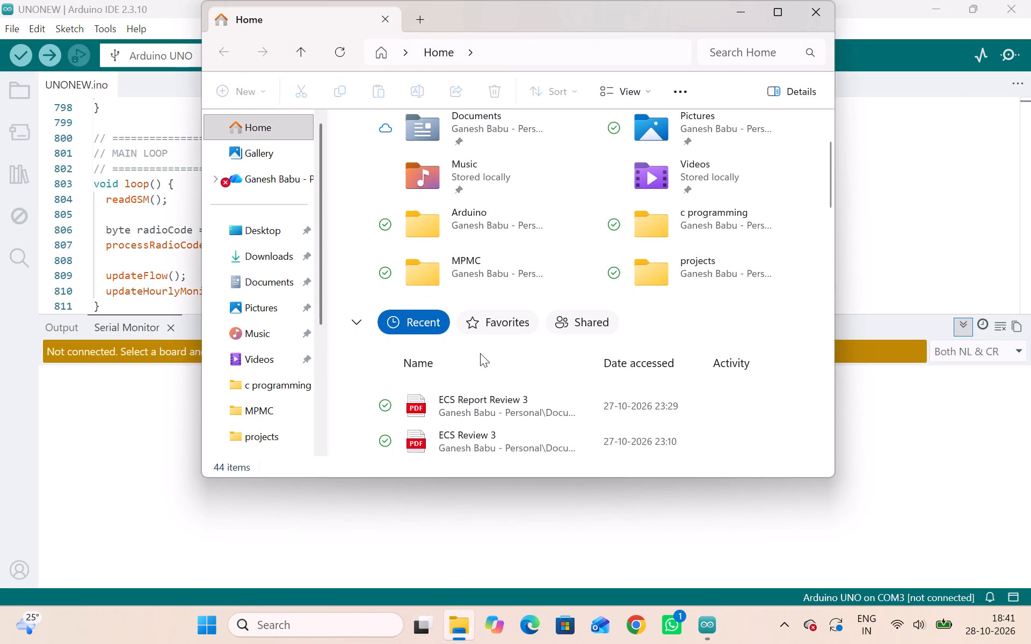
scroll(480, 353, down, 2)
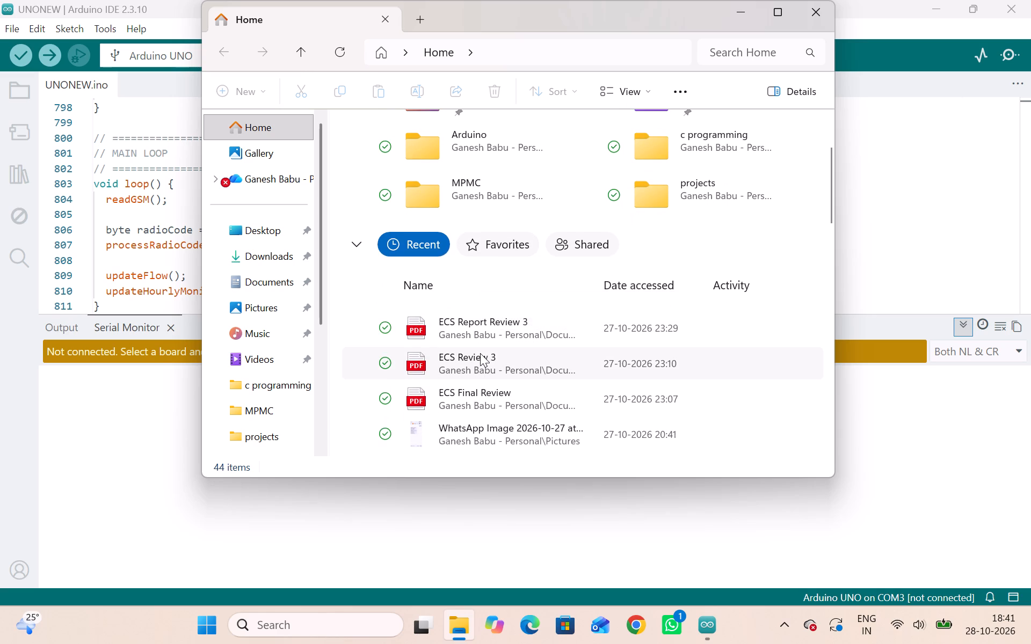
scroll(480, 353, down, 2)
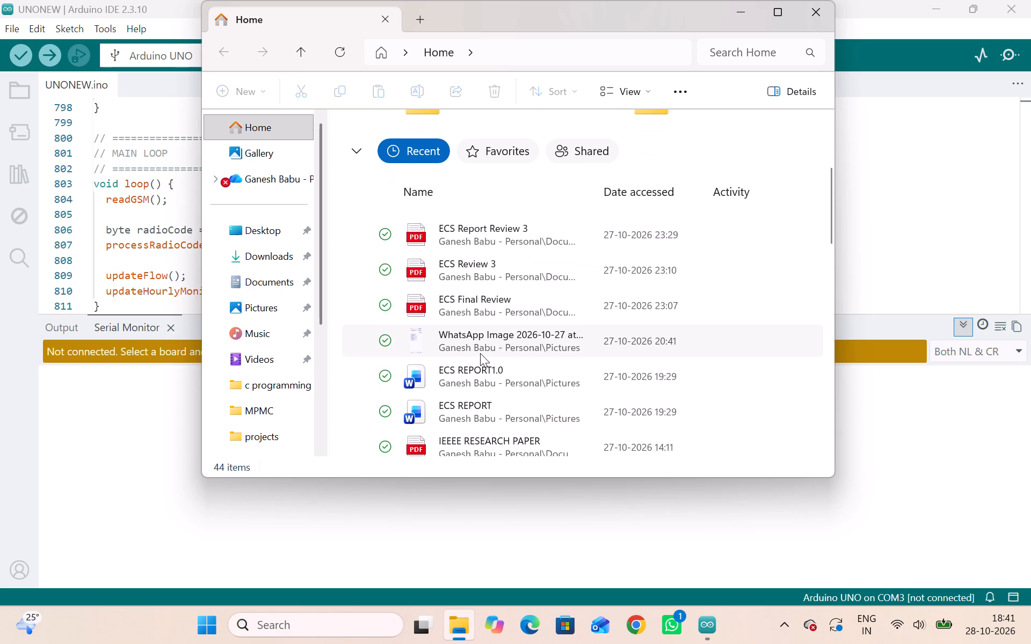
scroll(480, 353, down, 2)
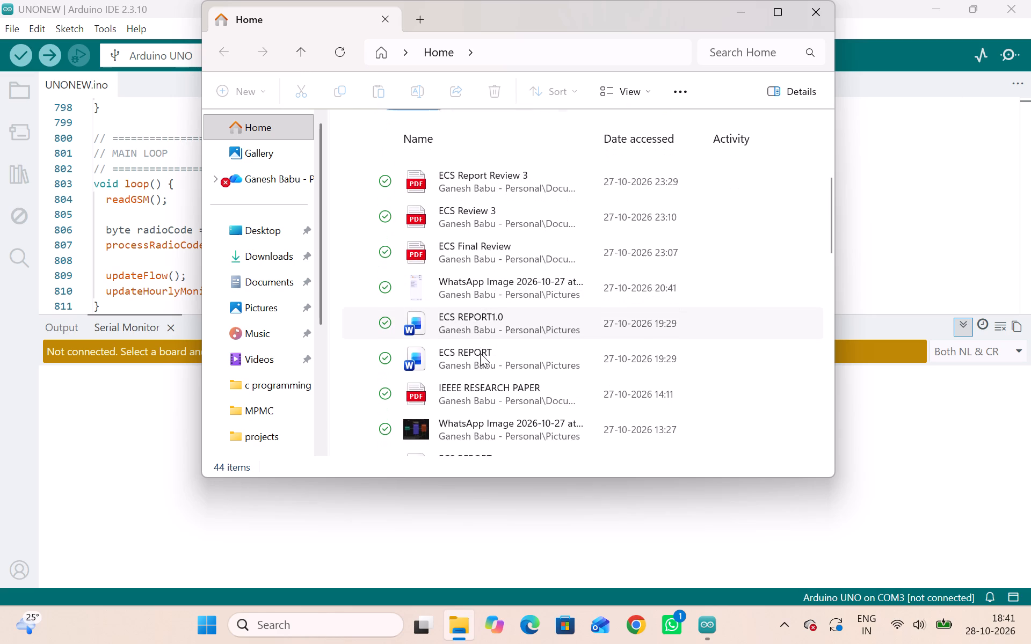
scroll(480, 353, down, 2)
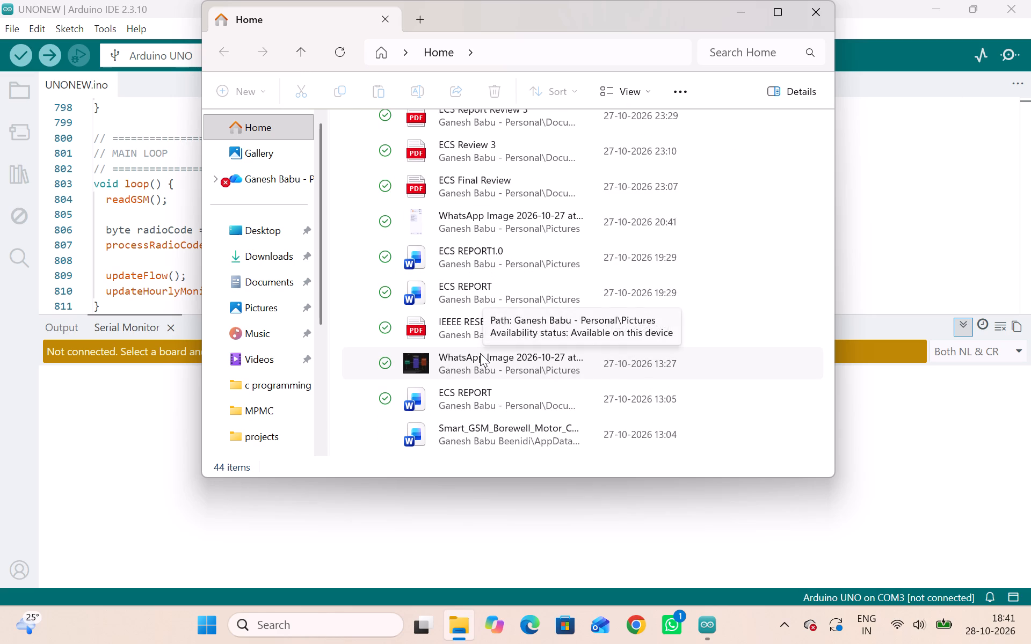
scroll(480, 353, down, 2)
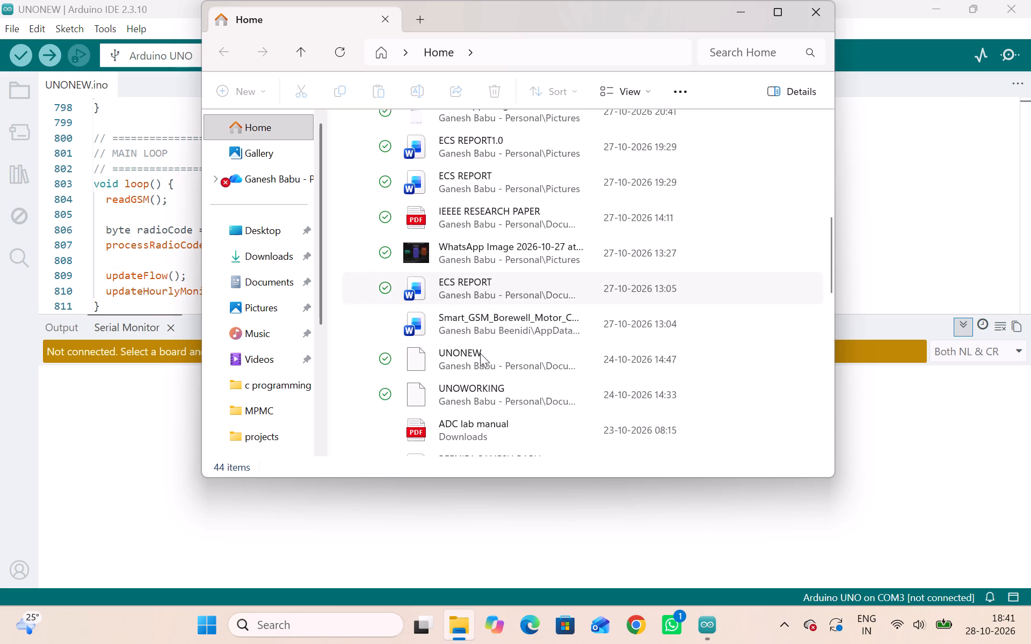
scroll(480, 353, down, 4)
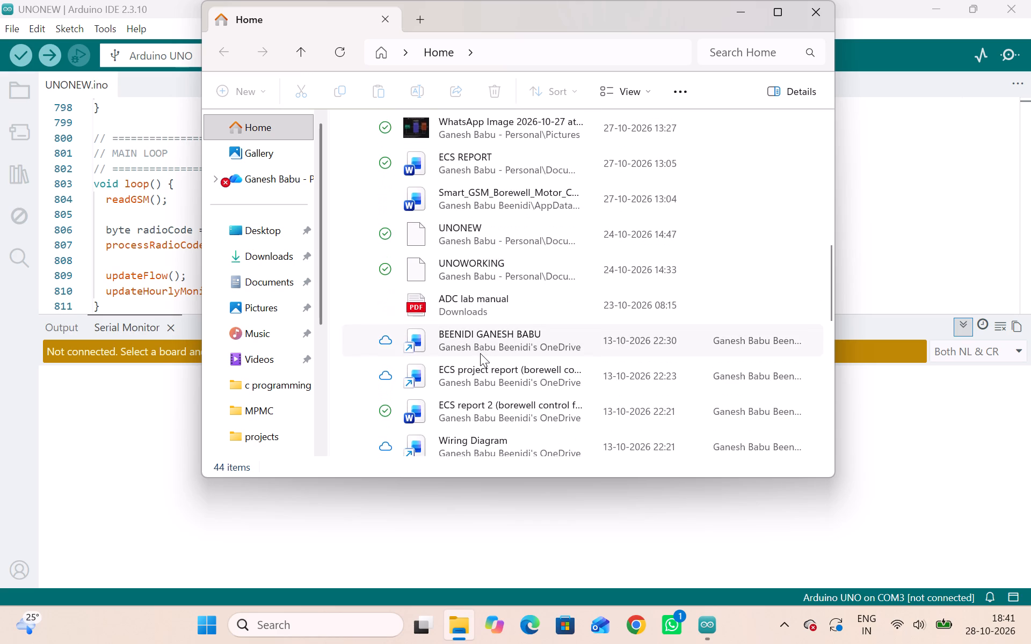
scroll(480, 353, down, 1)
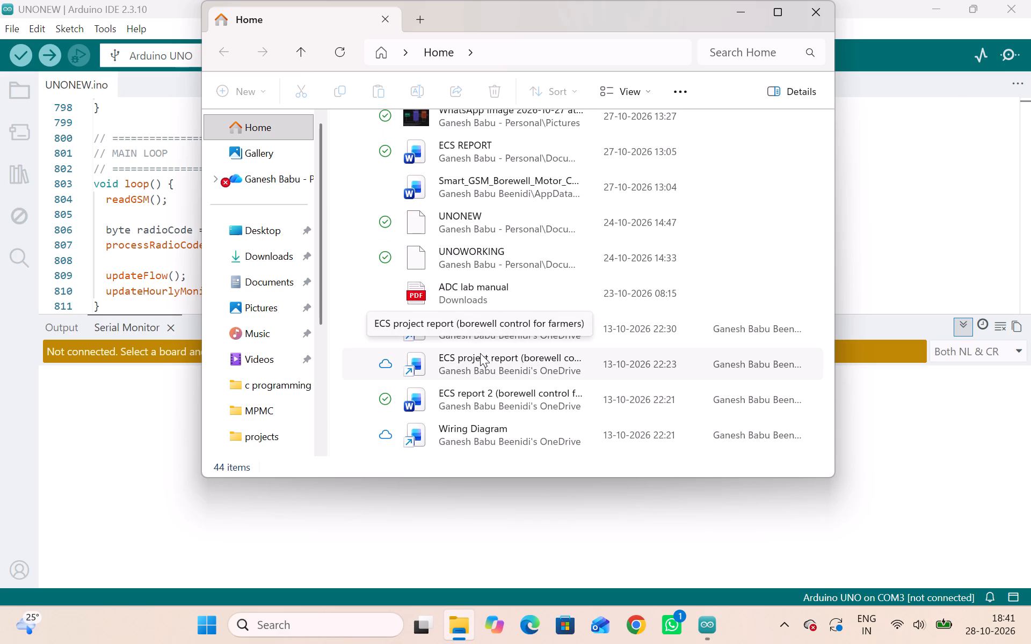
scroll(480, 353, down, 3)
scroll(480, 353, up, 5)
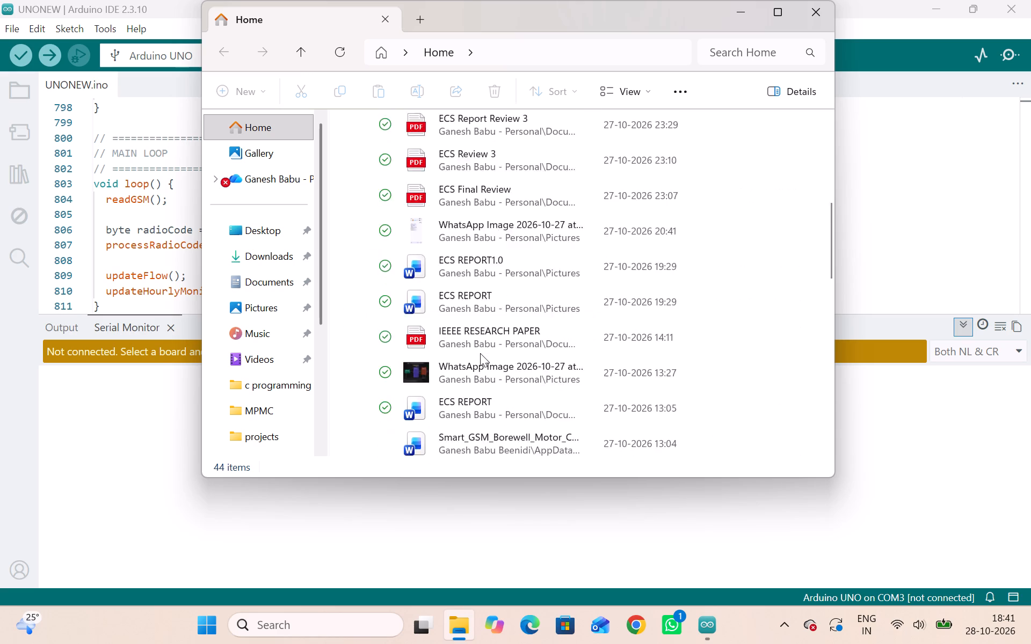
scroll(480, 353, up, 6)
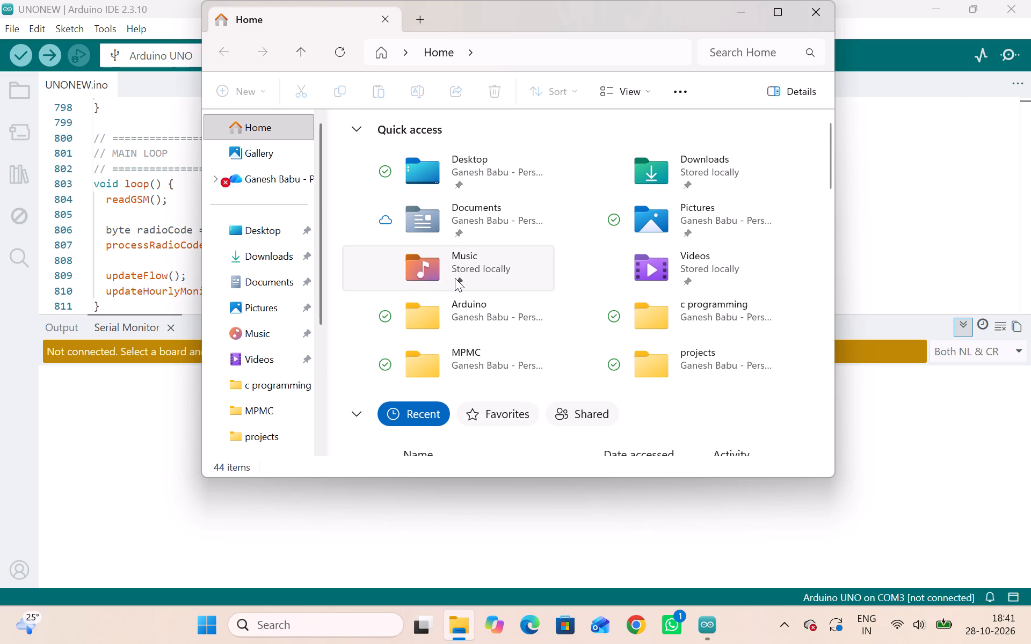
scroll(455, 278, down, 6)
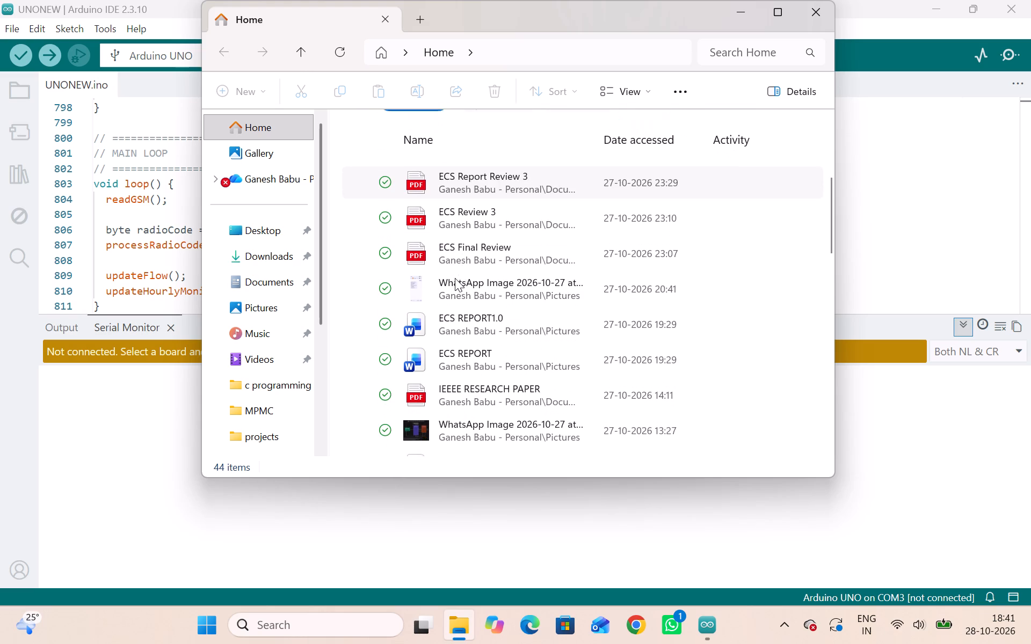
scroll(455, 278, down, 1)
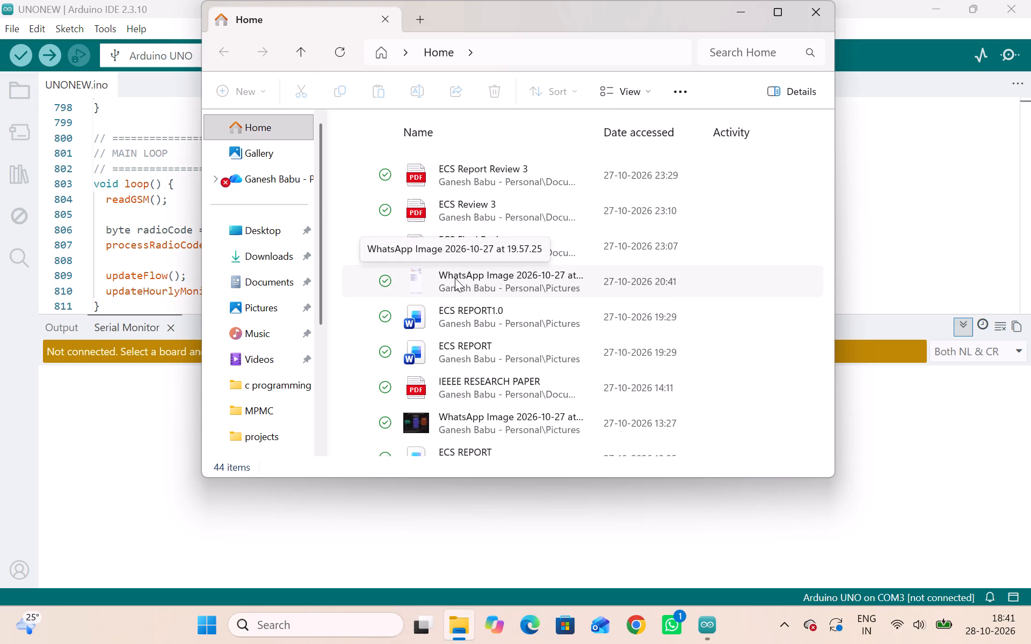
scroll(455, 278, down, 1)
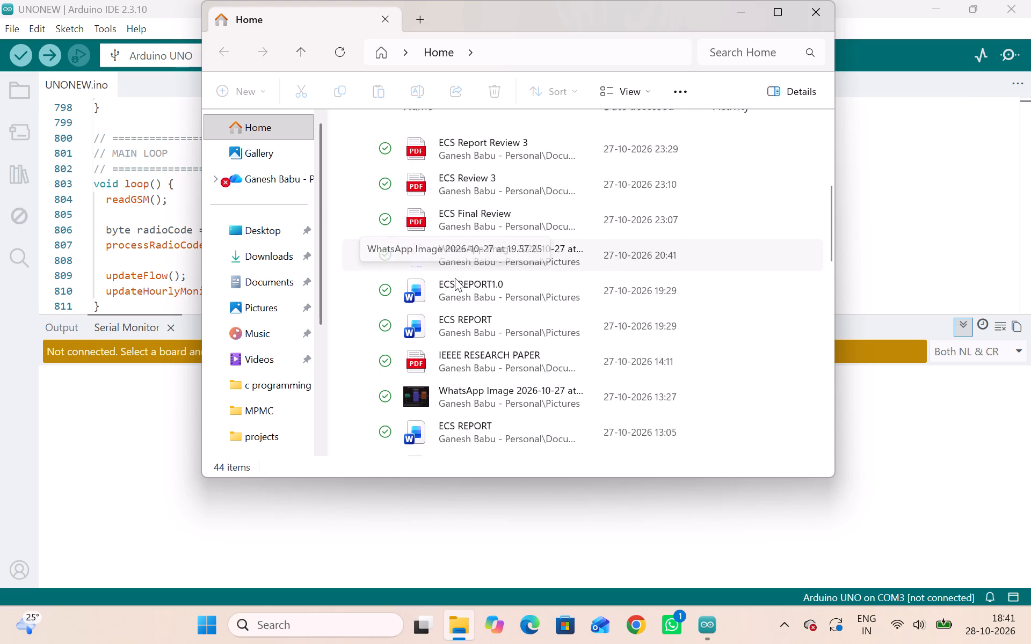
scroll(455, 278, down, 1)
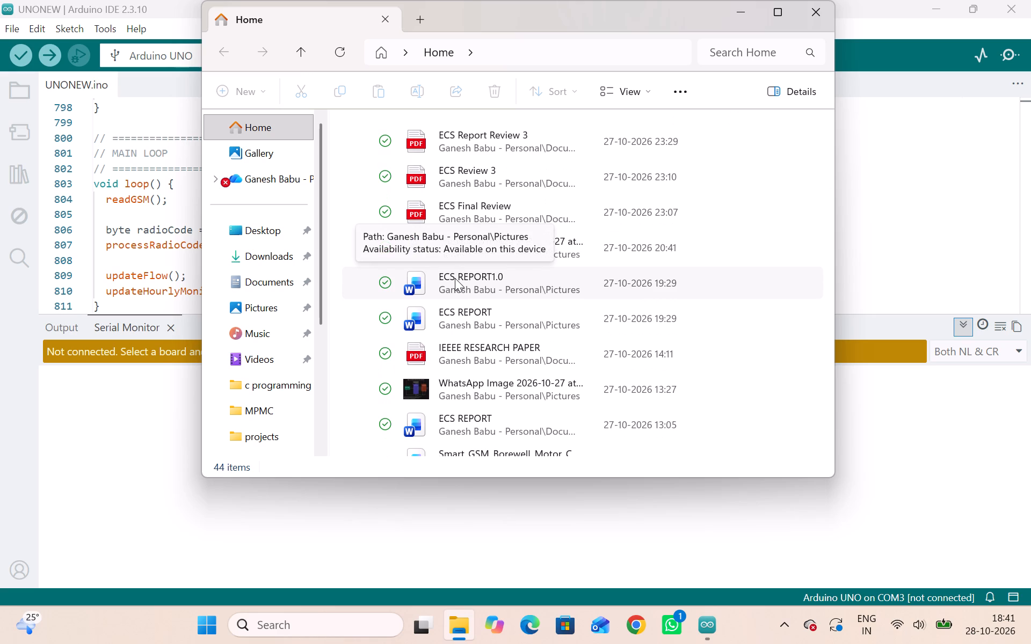
scroll(455, 278, down, 1)
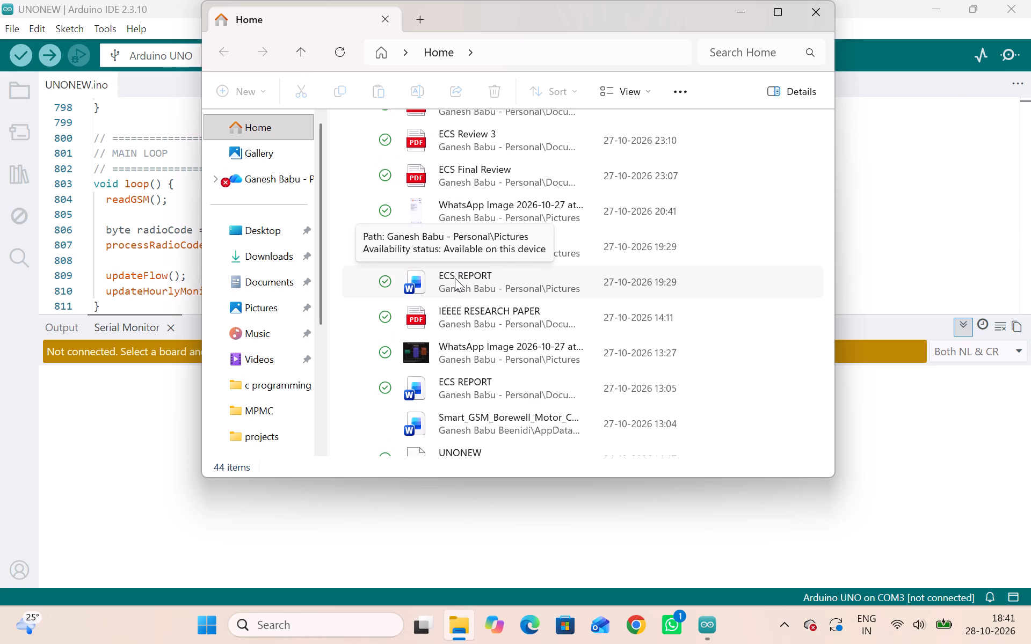
scroll(549, 220, up, 3)
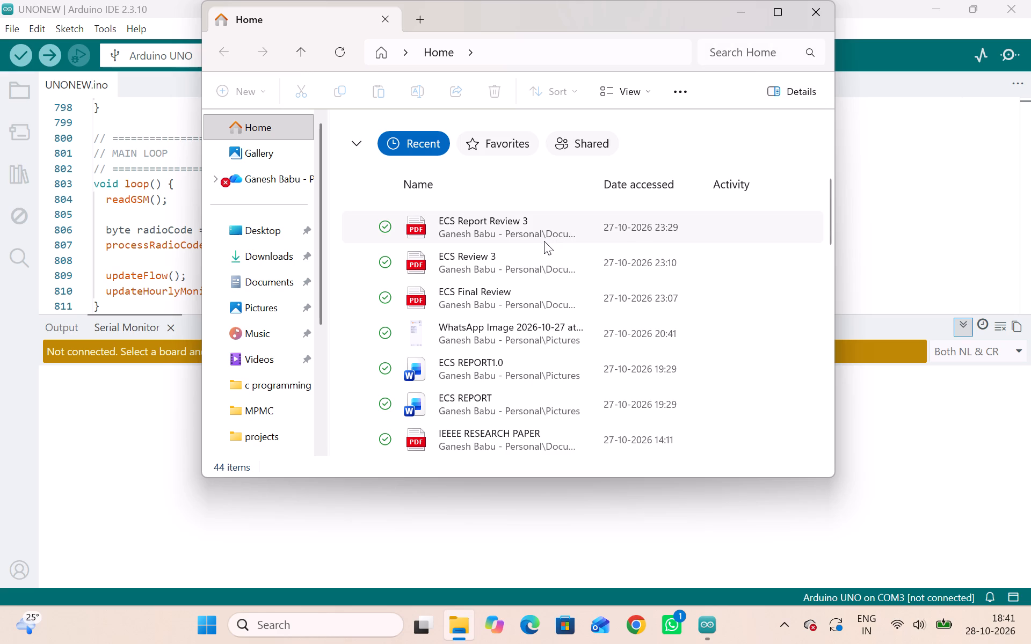
Search the File Explorer Home location for "ECS".
click(735, 52)
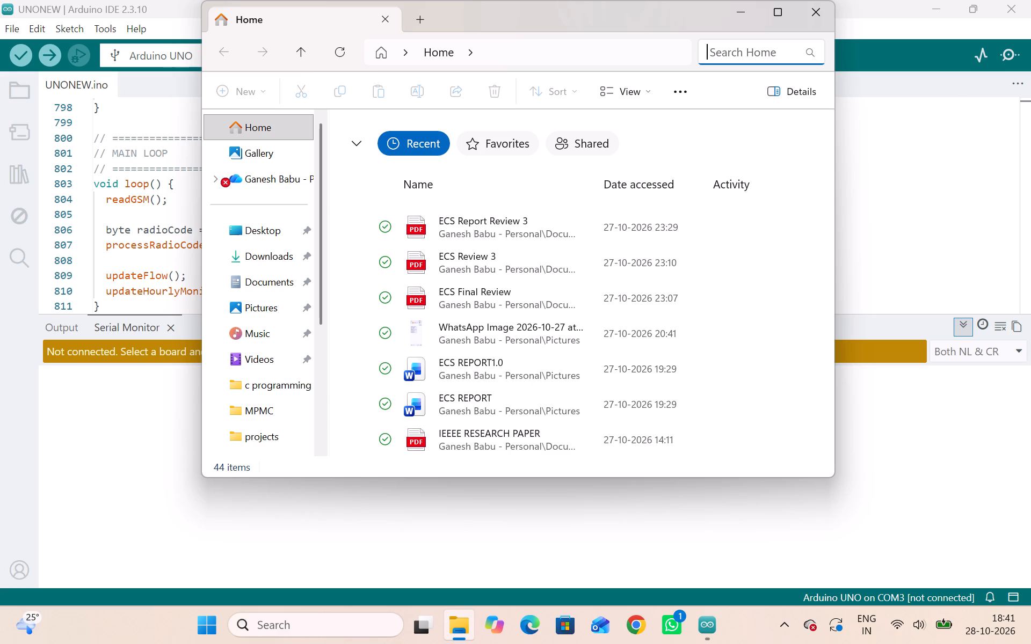
text(ECS)
key(space)
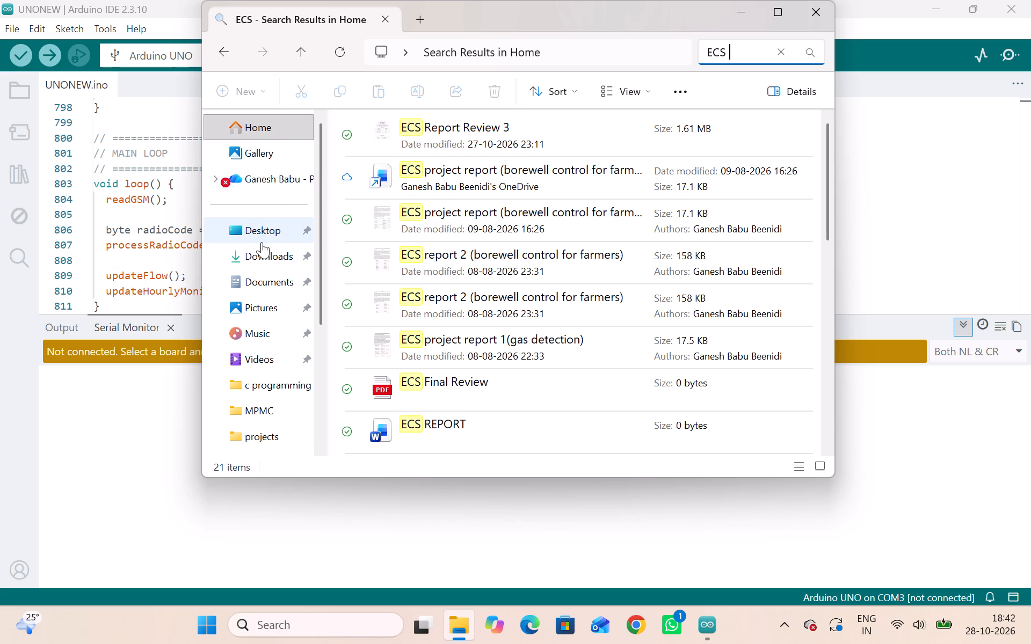
Open the ECS Report Review 3 PDF, look through its code appendix to the last page, and close it.
double_click(521, 128)
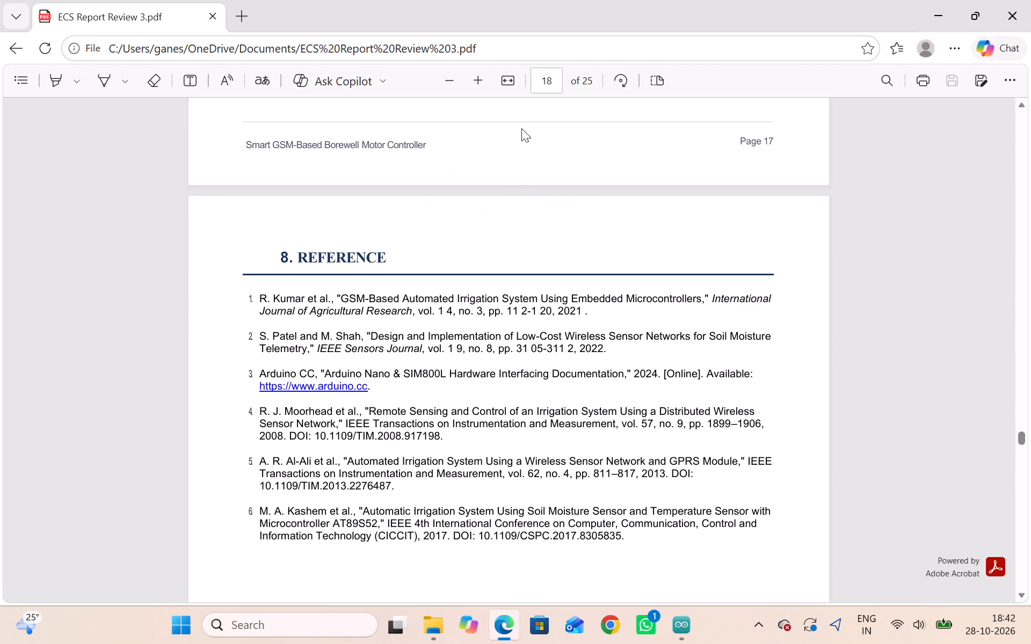
scroll(521, 128, left, 4)
scroll(521, 128, down, 8)
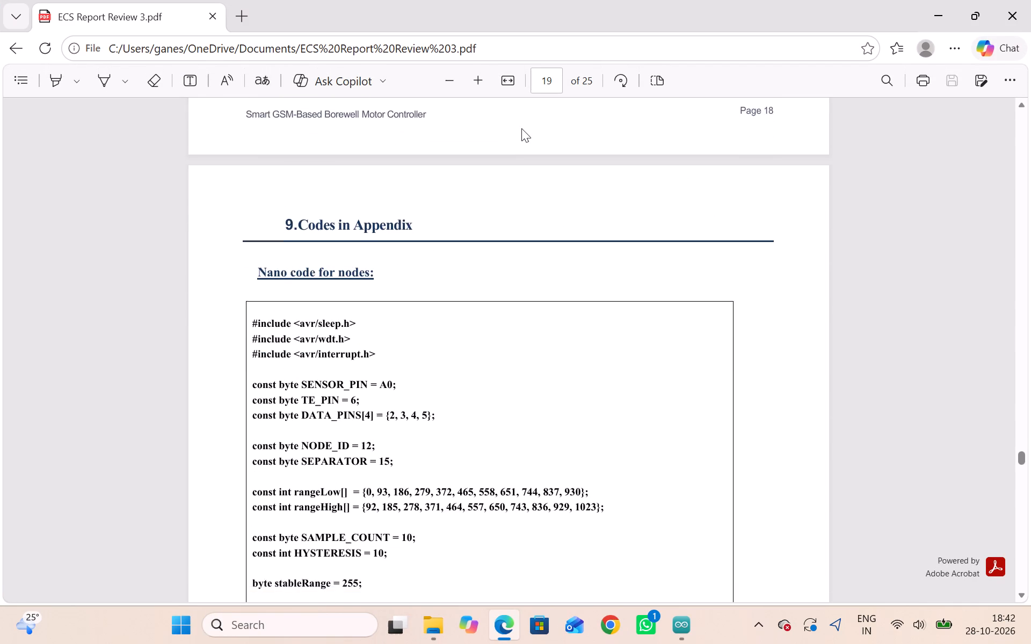
scroll(521, 128, left, 2)
scroll(521, 128, up, 4)
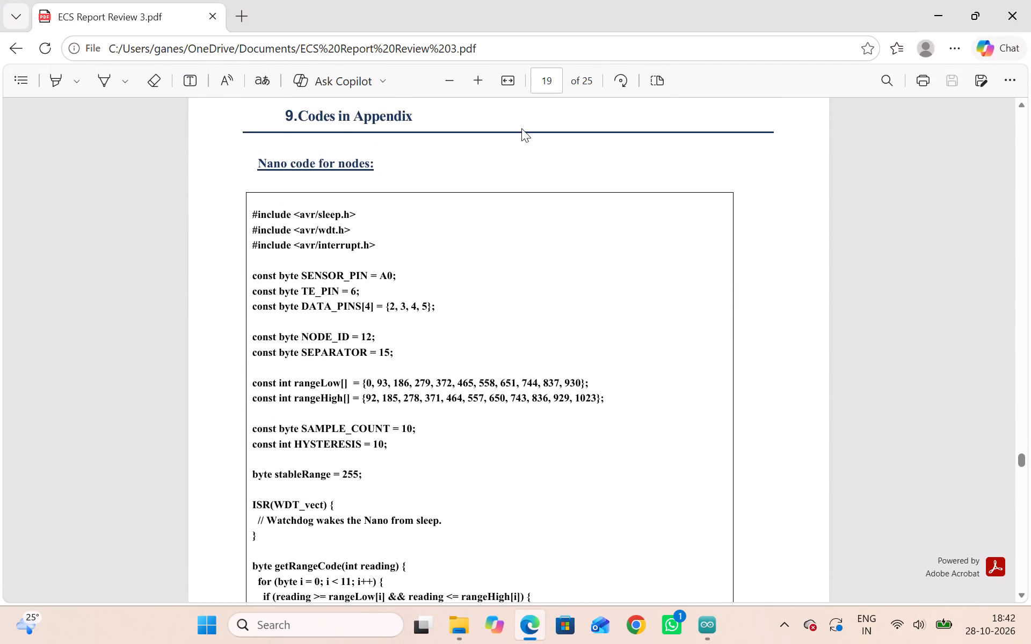
scroll(521, 128, up, 1)
scroll(521, 128, down, 3)
scroll(521, 128, left, 4)
scroll(521, 128, down, 1)
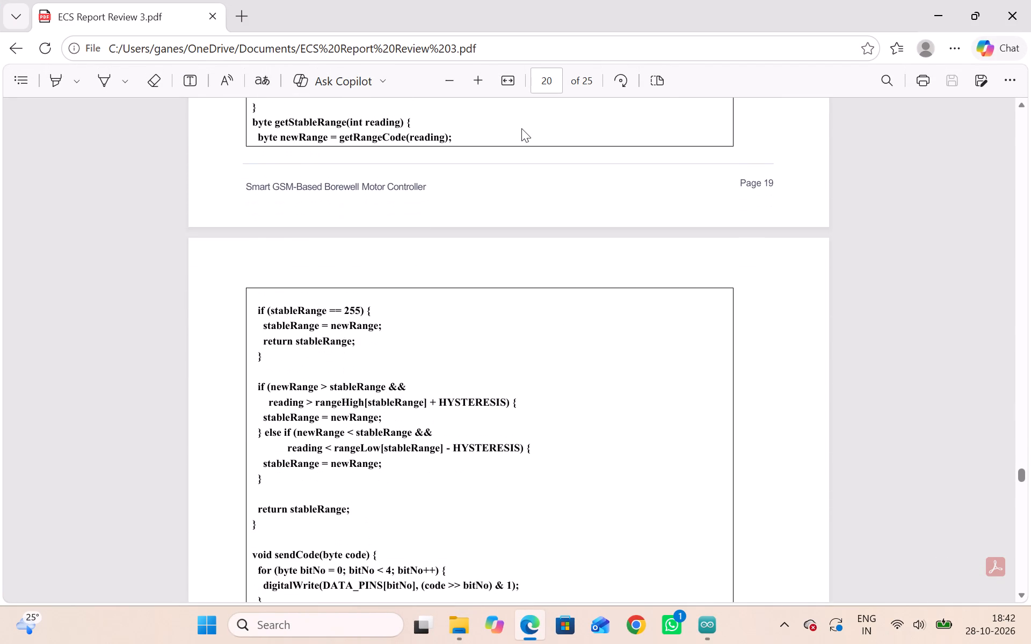
scroll(521, 128, down, 5)
scroll(521, 128, left, 8)
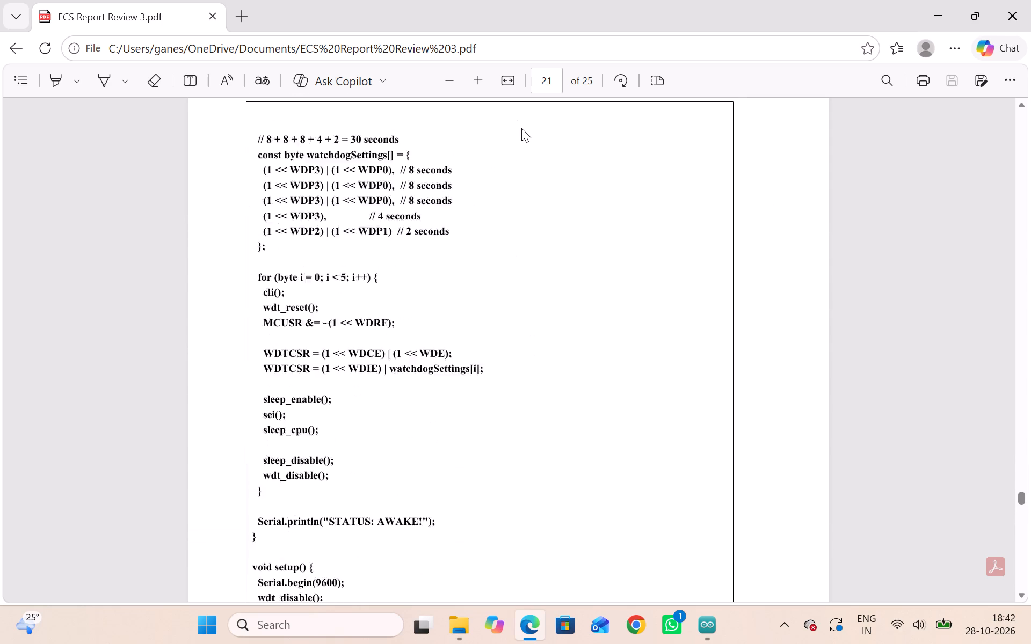
scroll(521, 128, left, 10)
scroll(521, 128, down, 5)
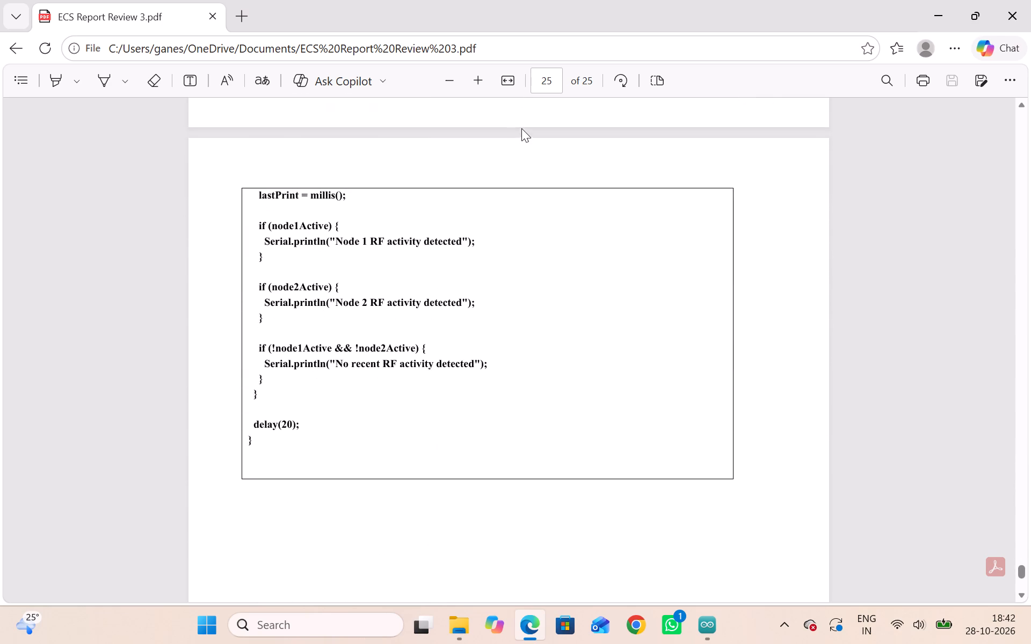
scroll(521, 128, down, 4)
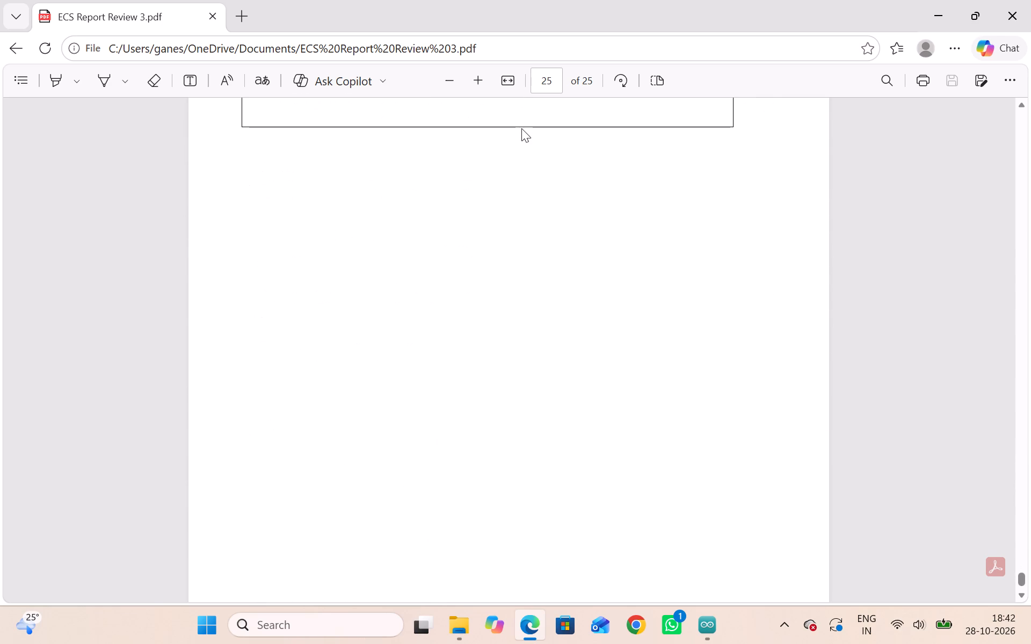
click(1003, 0)
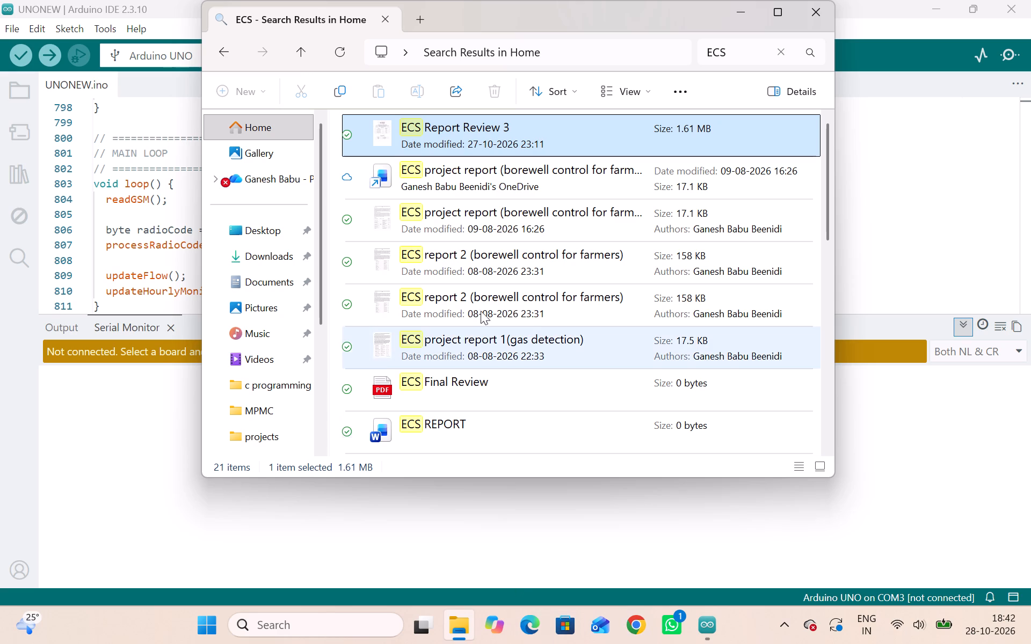
Open the ECS Report Review 3 PDF in Word just this once, converting it to an editable document.
right_click(507, 139)
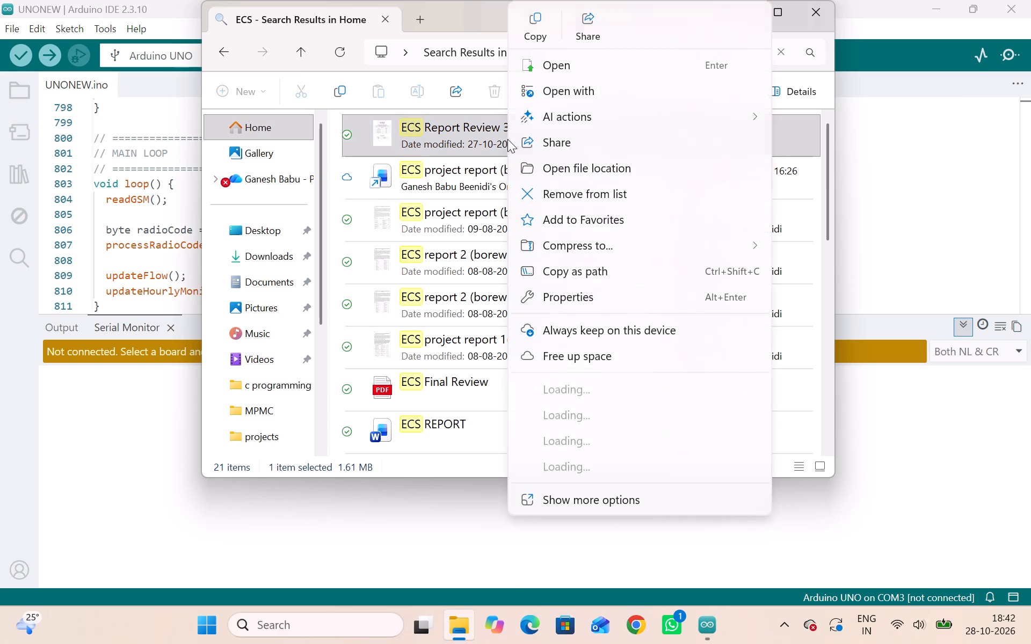
click(553, 94)
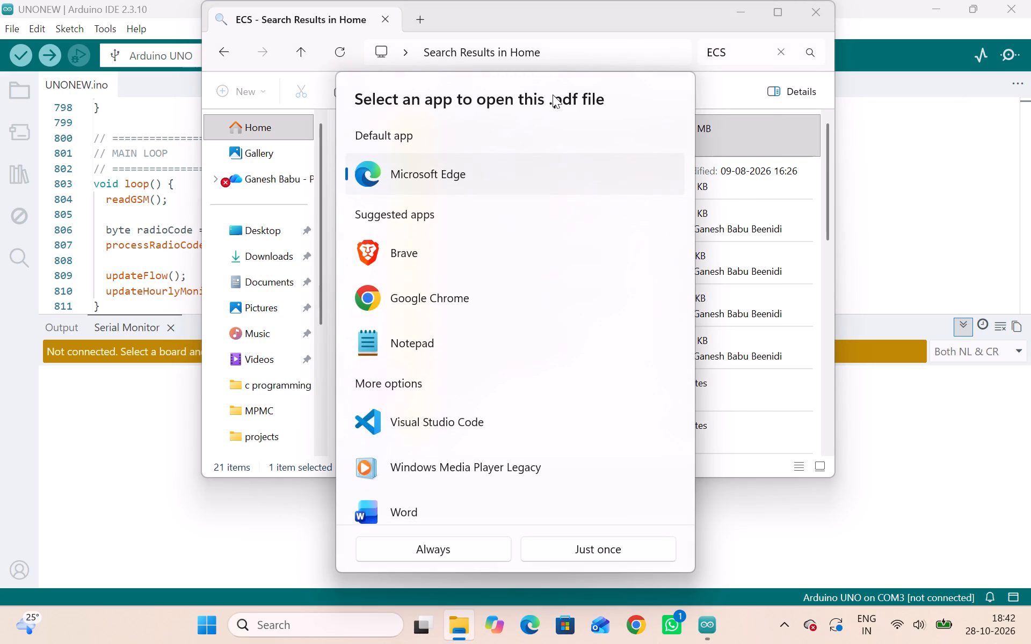
click(388, 503)
click(542, 557)
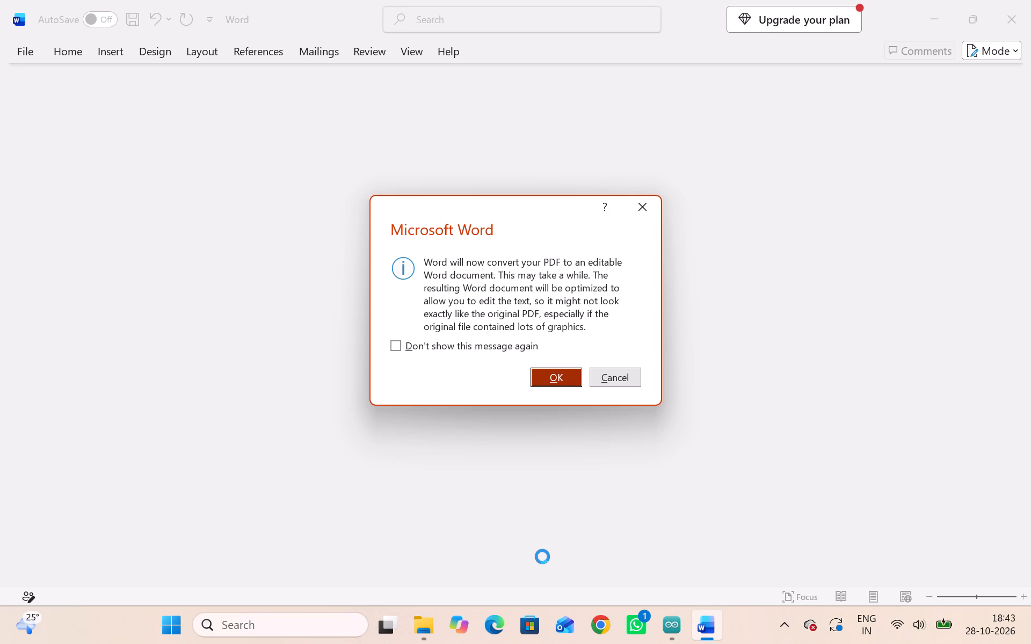
click(550, 377)
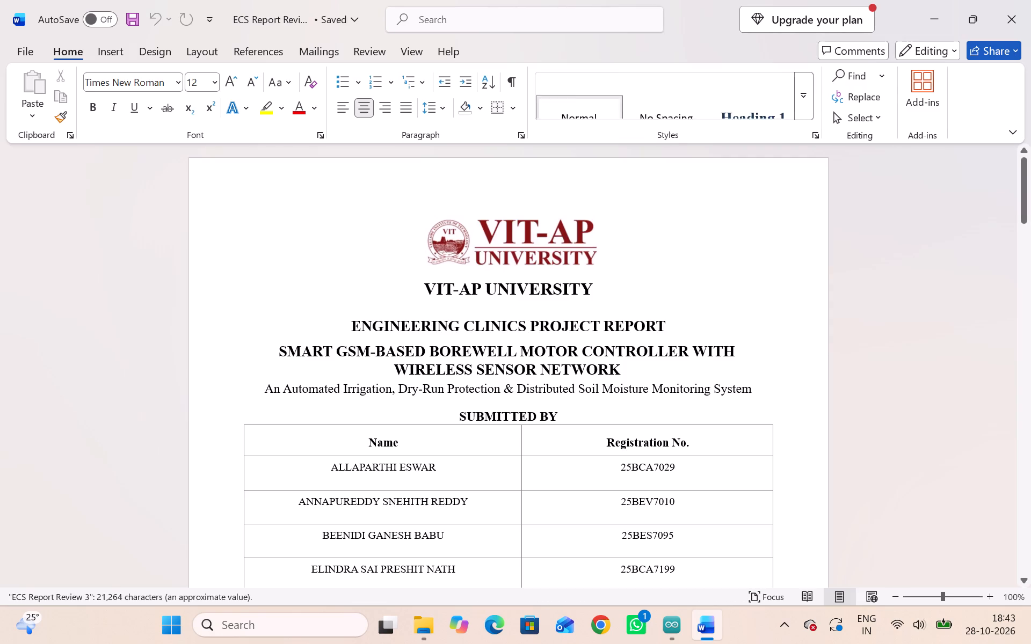
Look through the converted report from the cover page to the Nano node code in the appendix.
scroll(550, 377, left, 4)
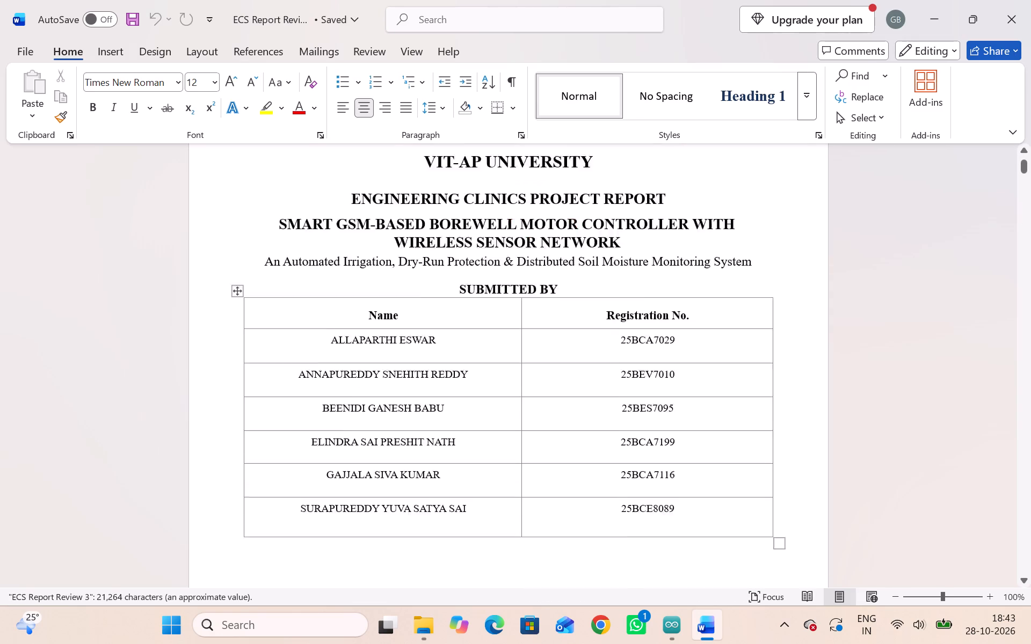
scroll(550, 377, left, 12)
scroll(550, 377, left, 12)
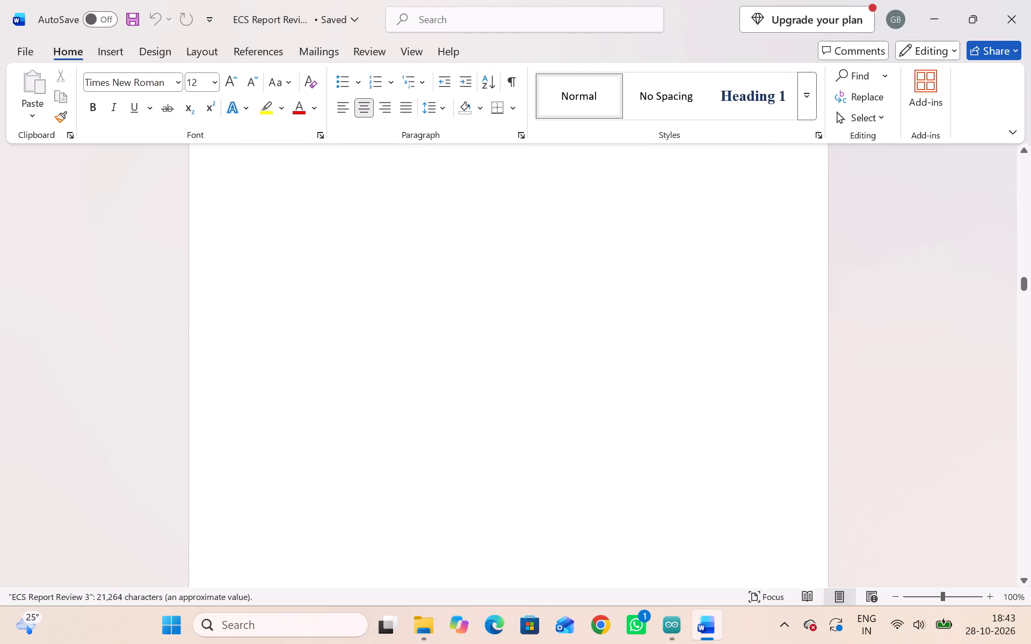
scroll(550, 377, left, 13)
scroll(550, 377, down, 5)
scroll(550, 377, left, 1)
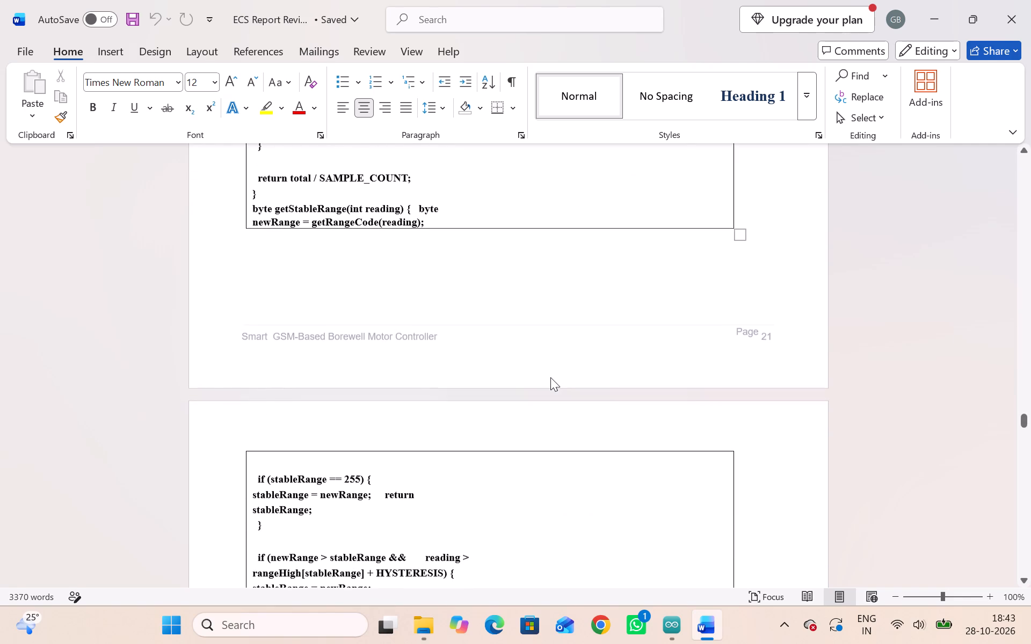
scroll(550, 377, left, 1)
scroll(550, 377, down, 3)
scroll(550, 377, left, 1)
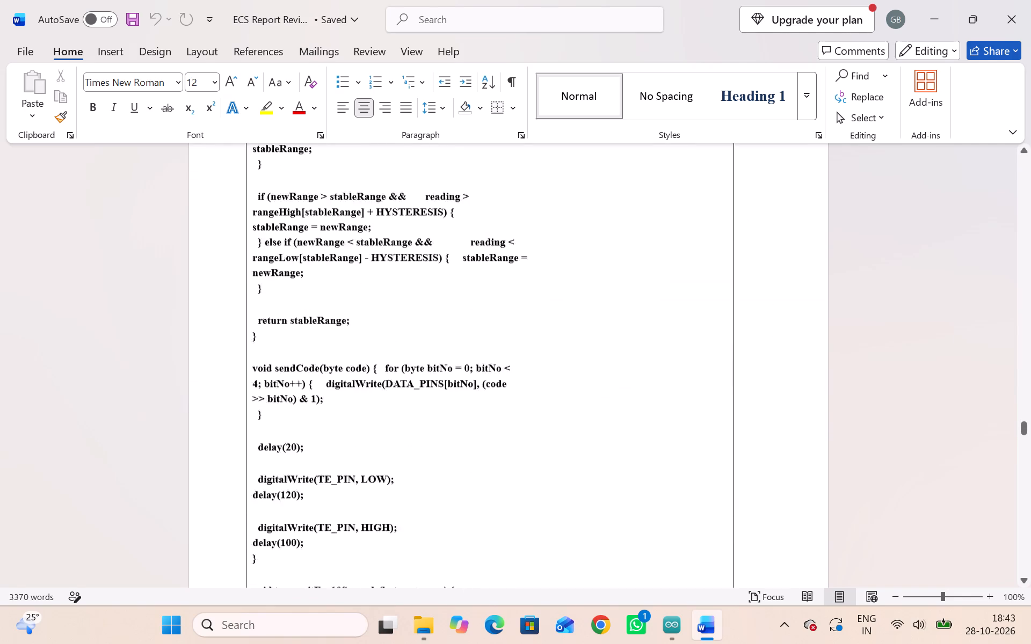
scroll(550, 377, left, 6)
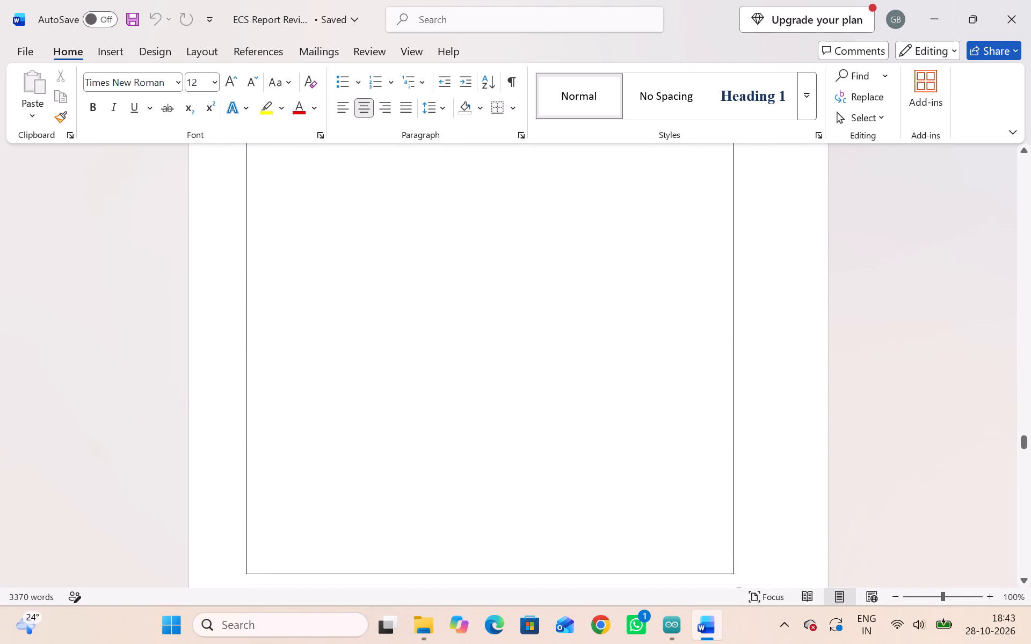
scroll(550, 377, down, 11)
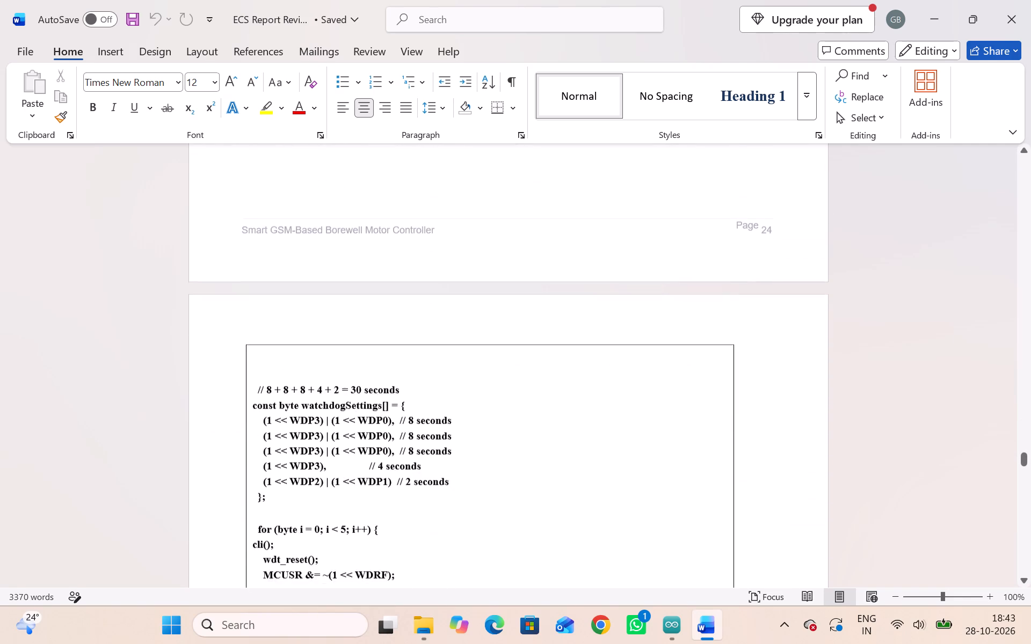
Finish viewing the Nano node code and close the converted report document.
scroll(550, 377, down, 6)
click(1030, 0)
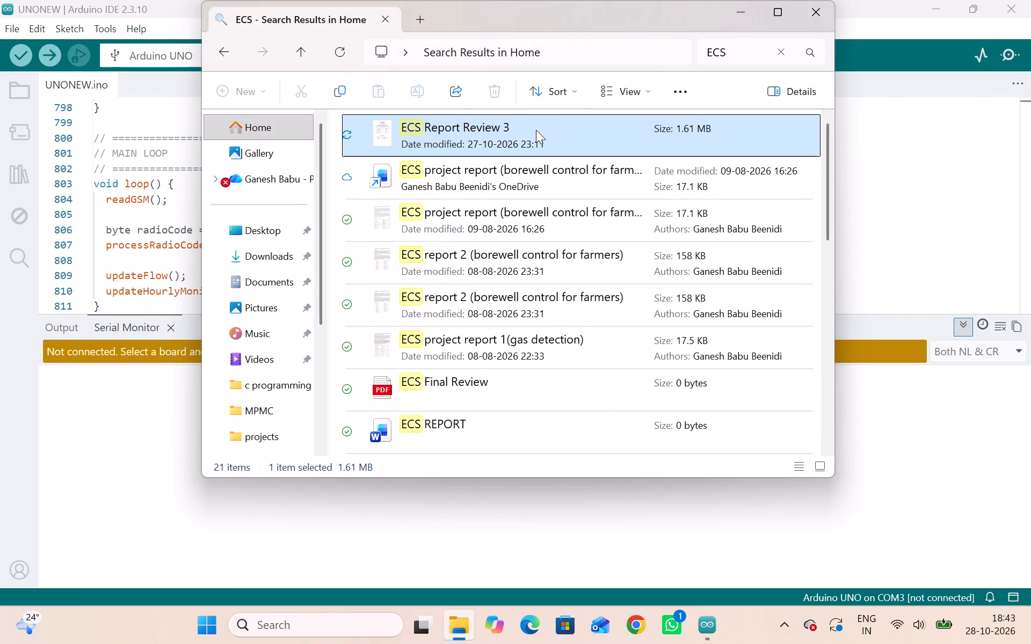
Reopen the ECS Report Review 3 PDF and look back from its last page to the Figure A and Figure B message screenshots.
double_click(536, 130)
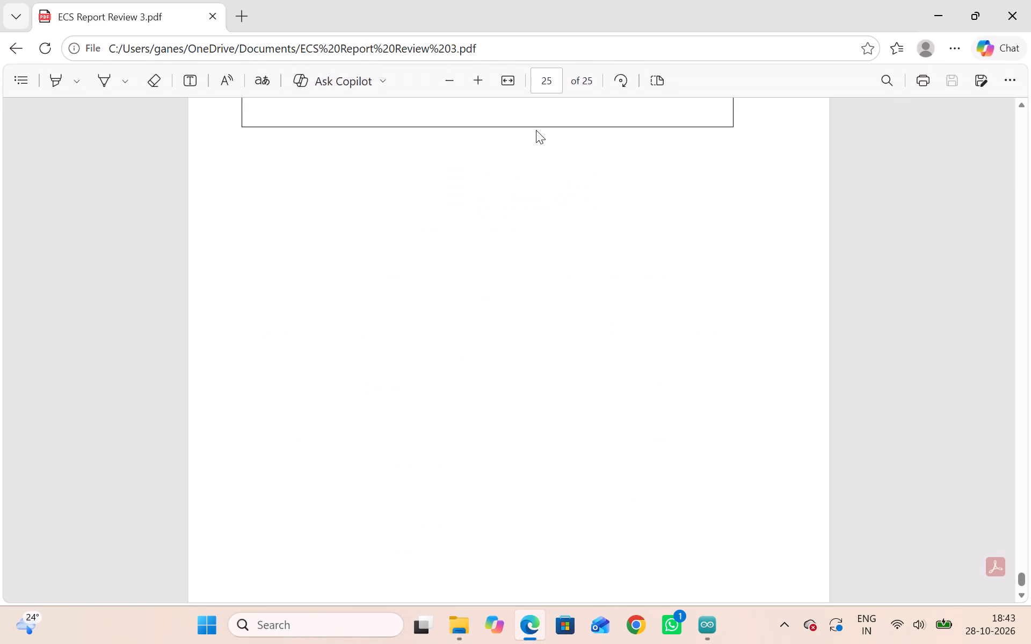
scroll(531, 213, up, 16)
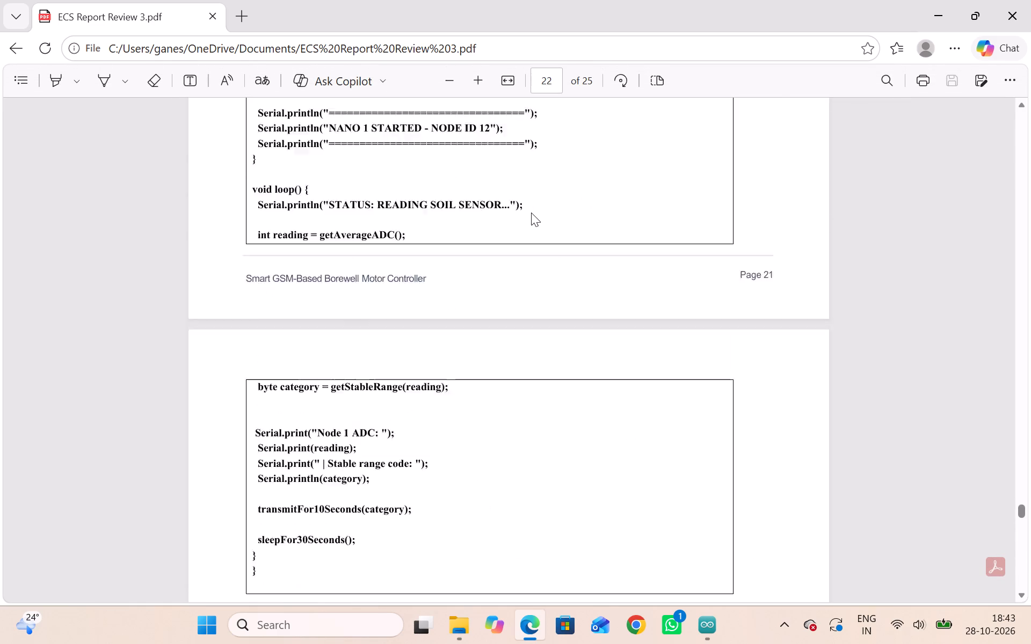
scroll(531, 213, up, 19)
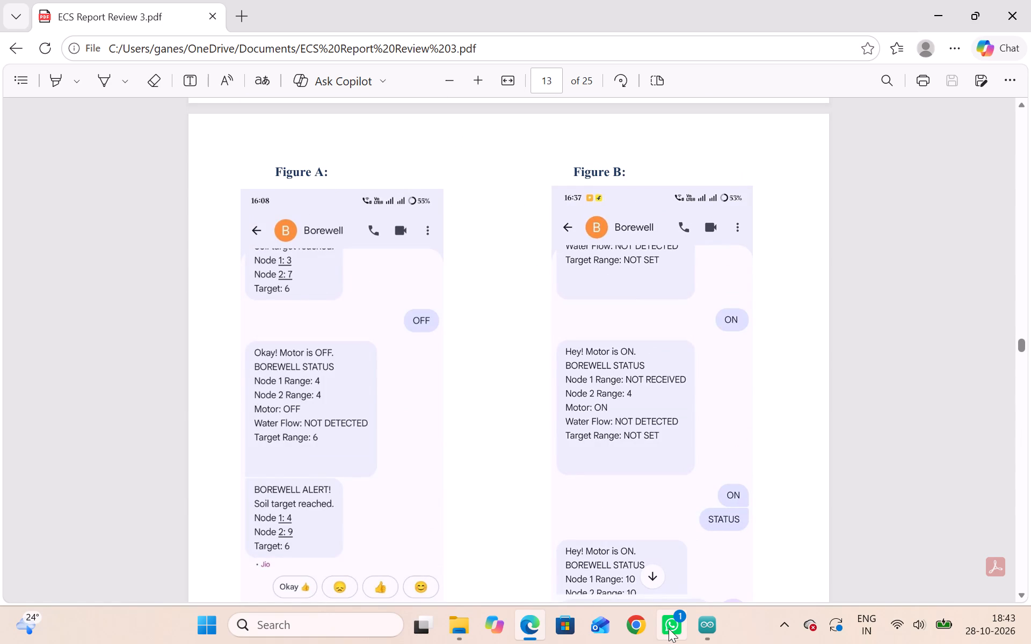
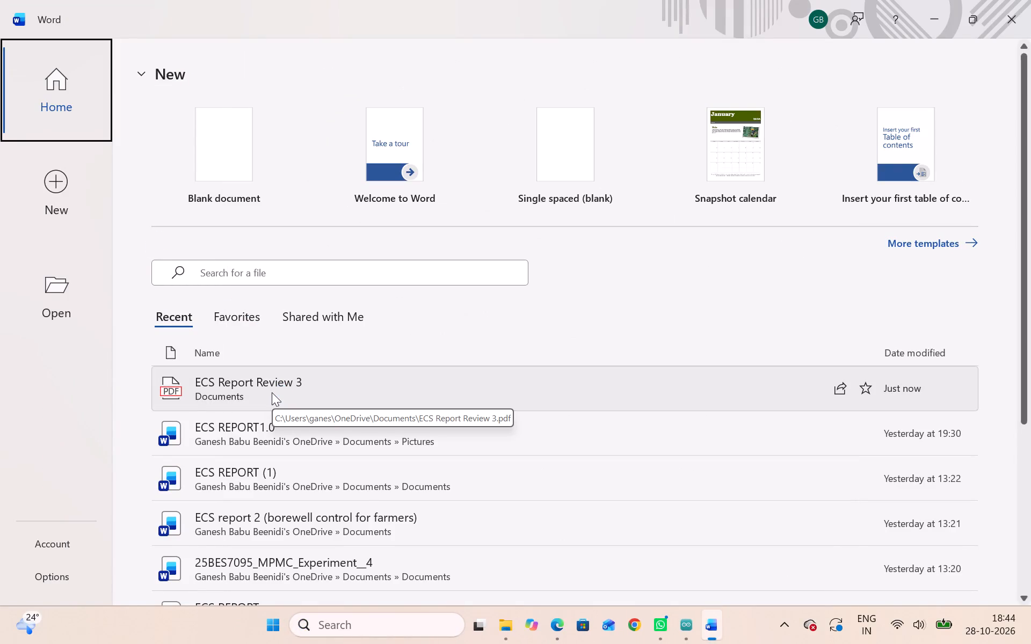
scroll(272, 392, down, 2)
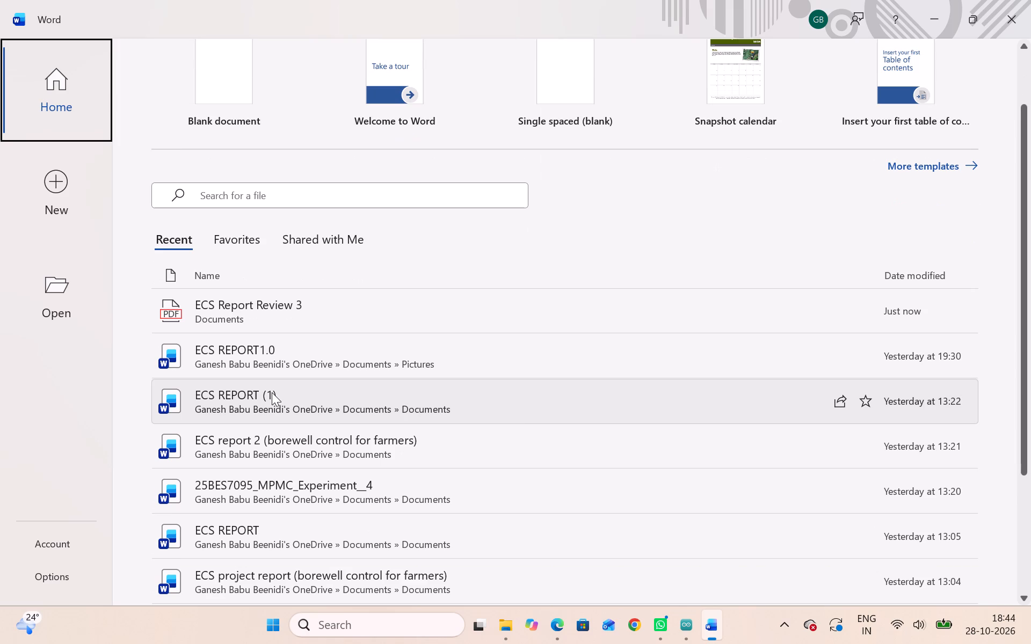
scroll(272, 392, down, 1)
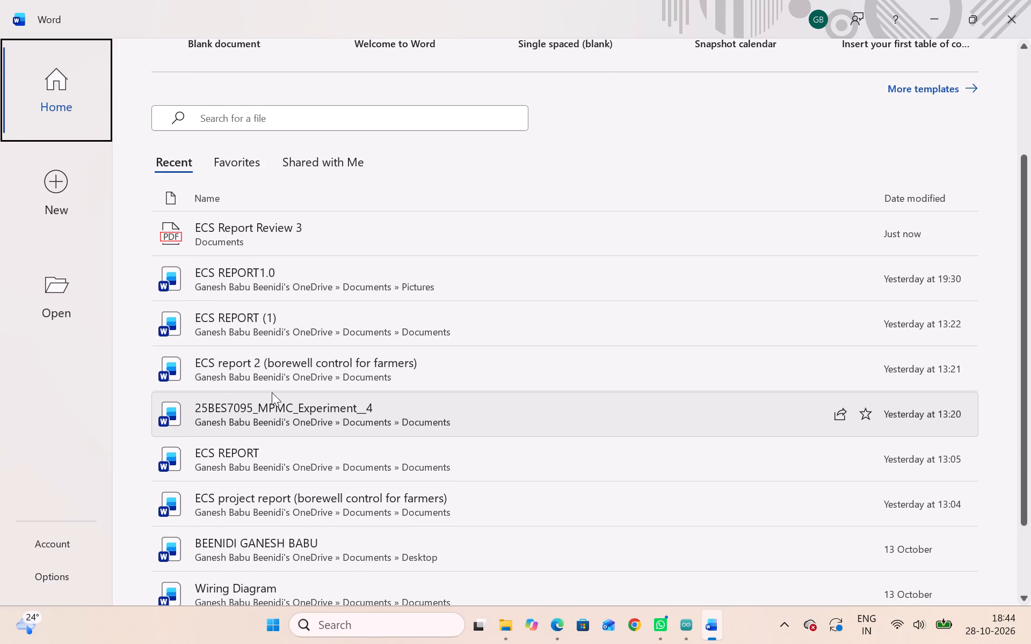
scroll(272, 392, down, 1)
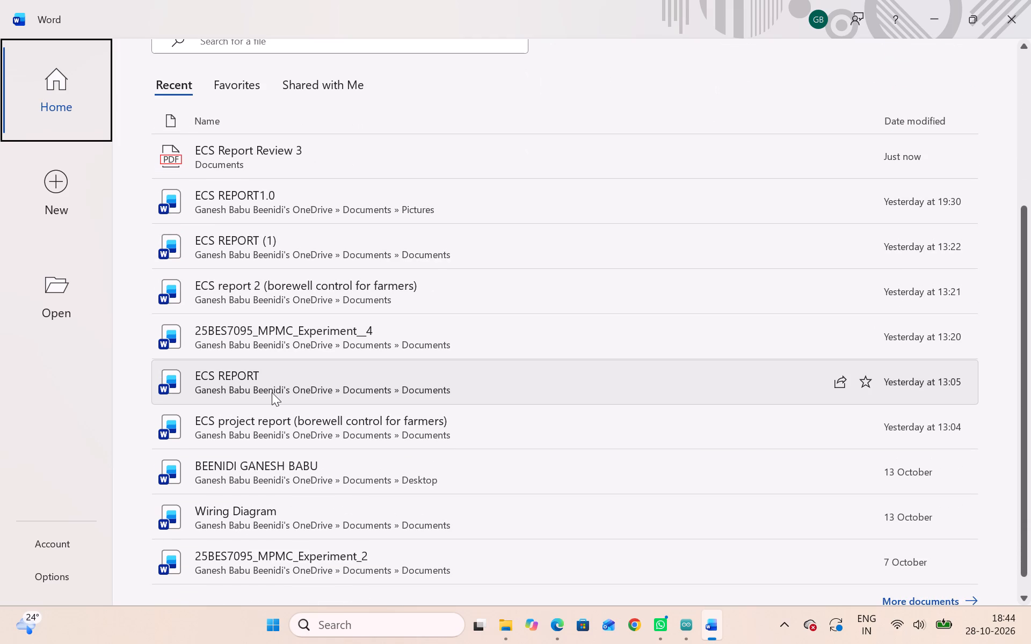
scroll(272, 392, up, 6)
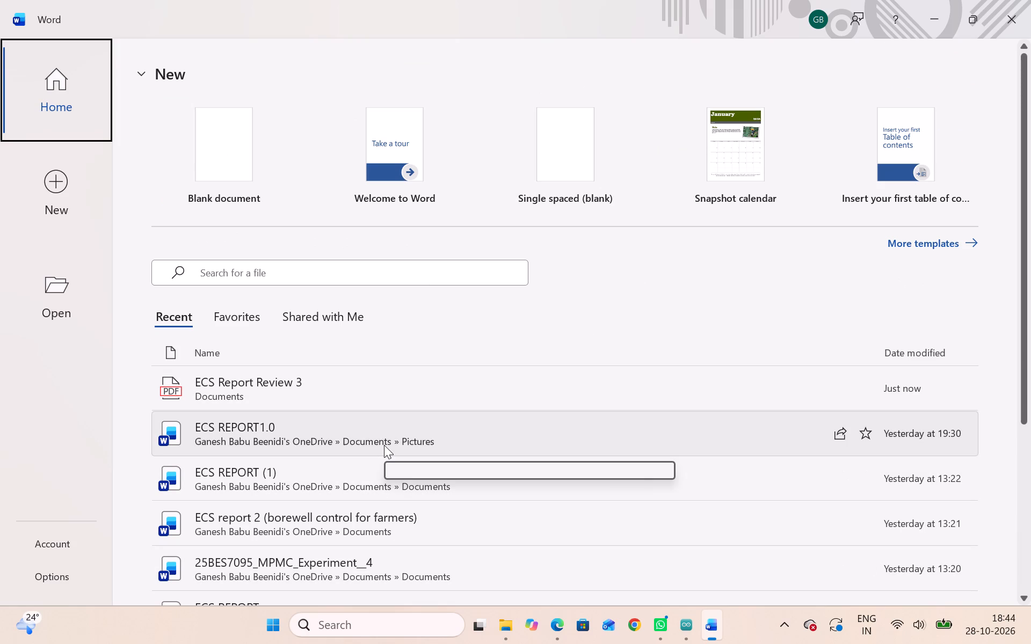
Open the recent document ECS REPORT1.0 from the Pictures folder.
drag(384, 445, 358, 469)
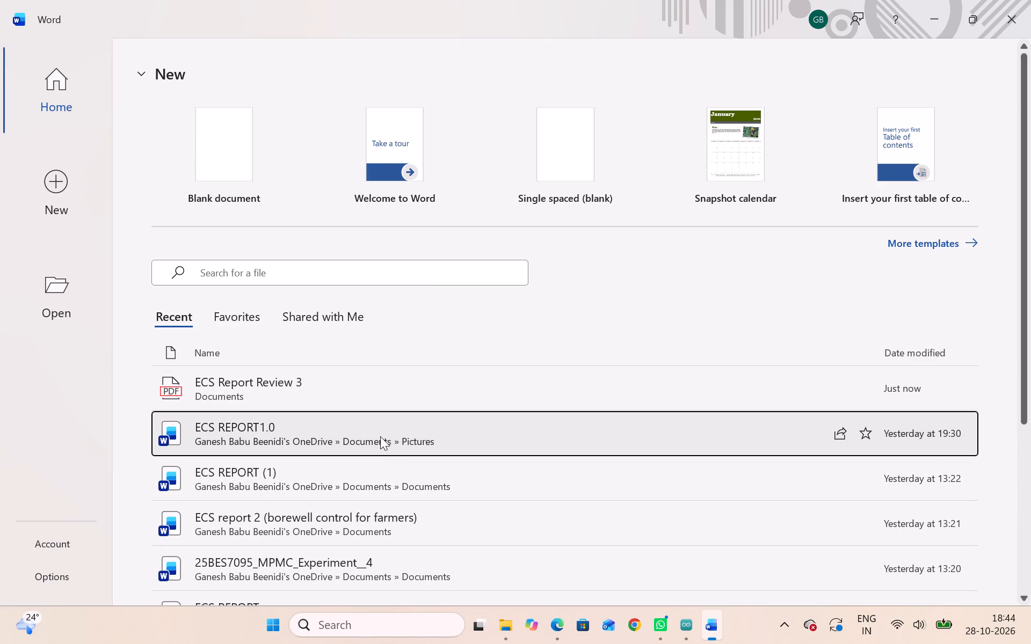
scroll(383, 432, down, 2)
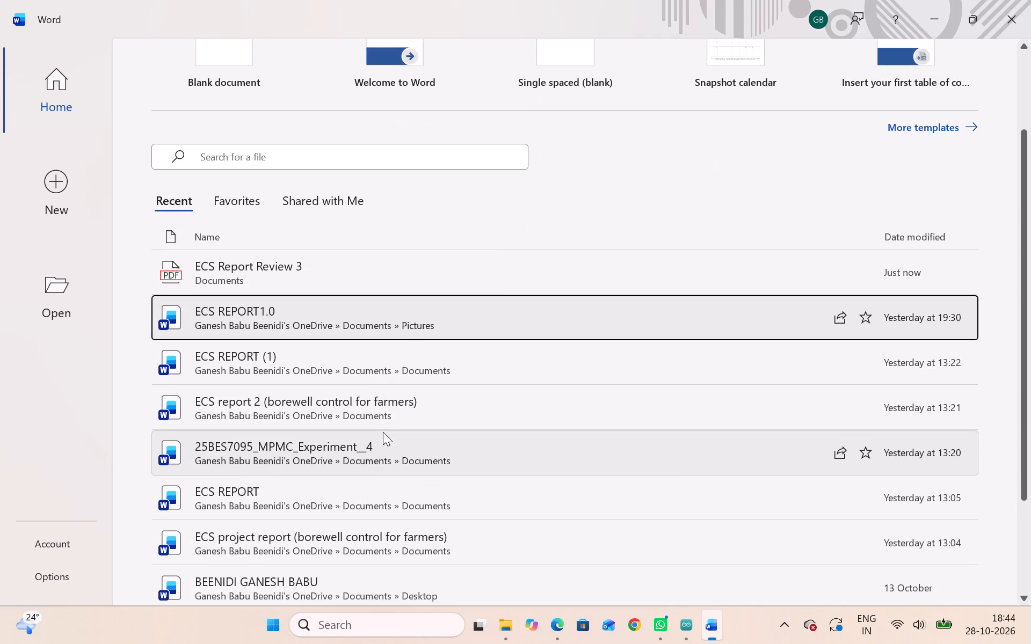
double_click(413, 312)
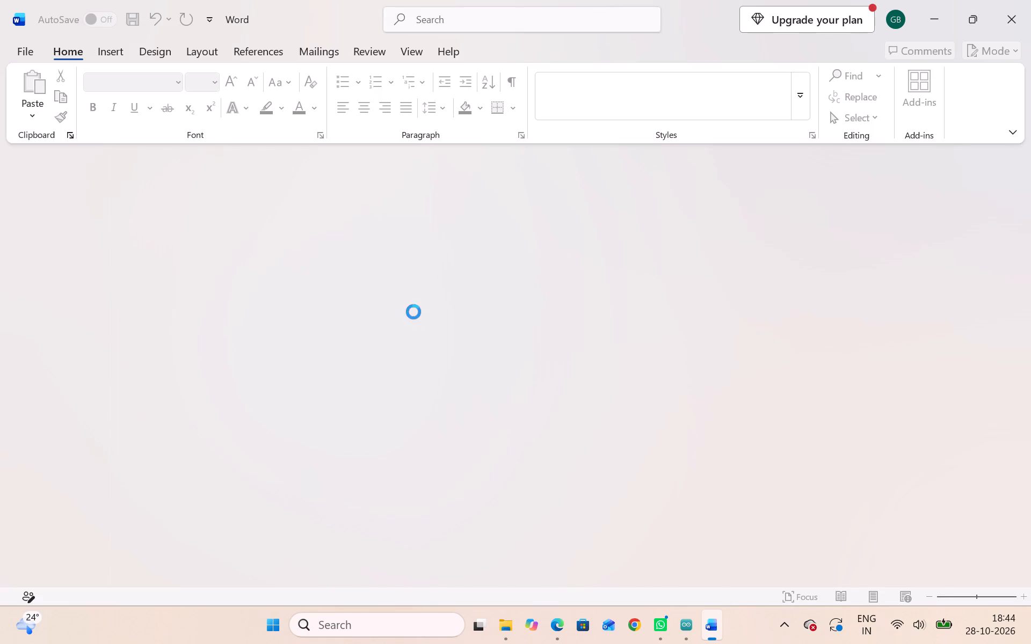
Look through ECS REPORT1.0 from the cover page to the code listing on its last page.
scroll(413, 312, down, 4)
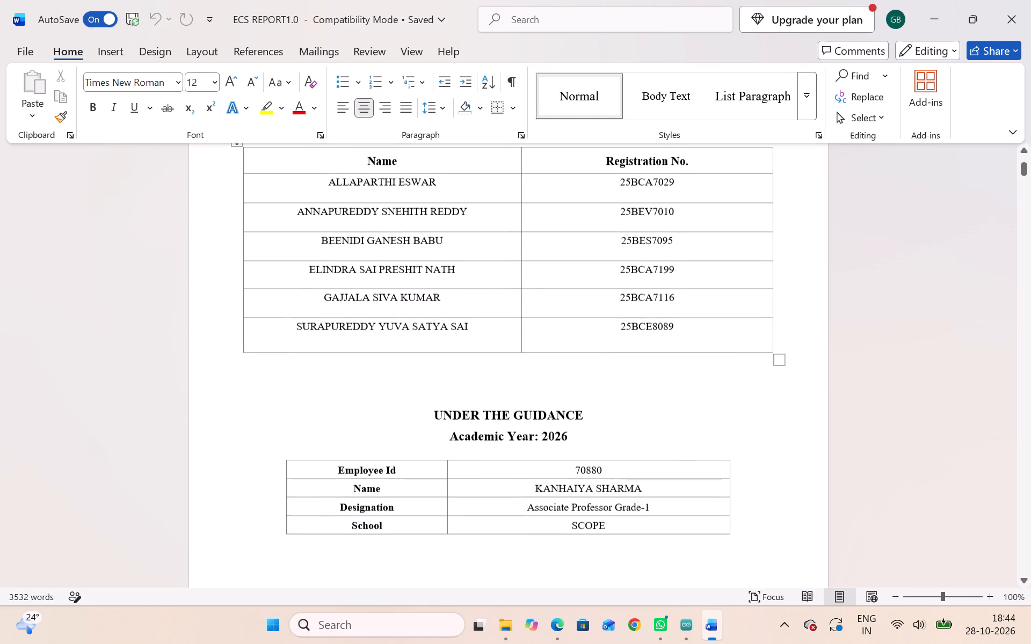
scroll(413, 312, down, 4)
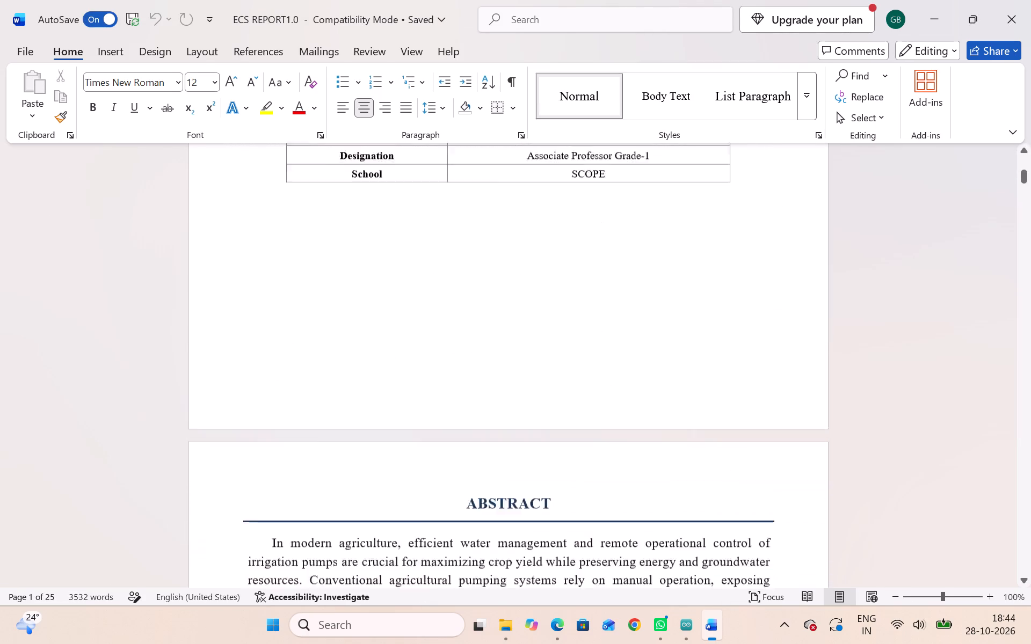
scroll(413, 312, down, 9)
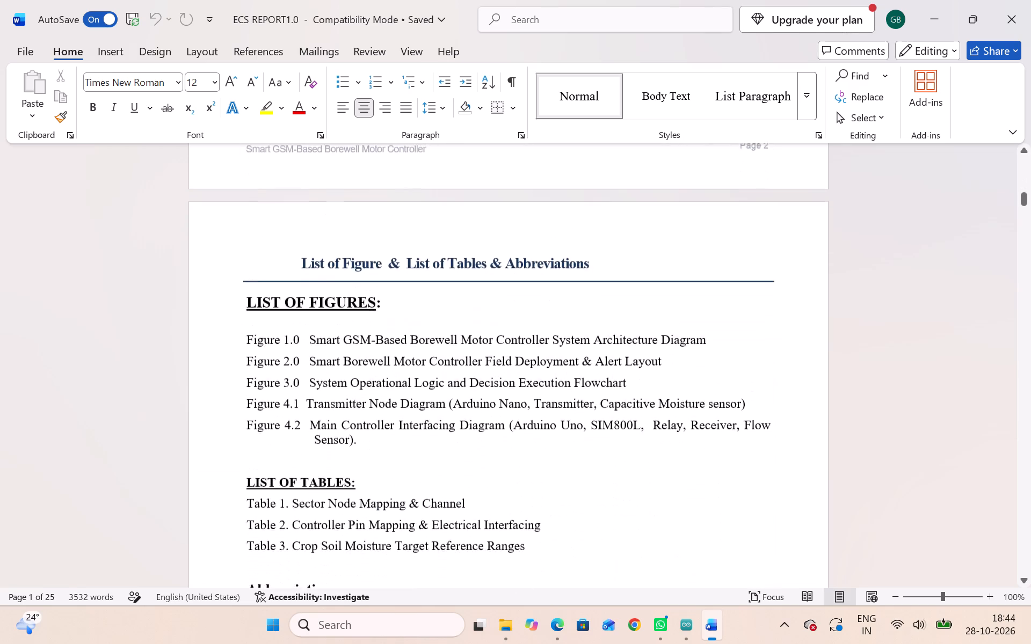
scroll(413, 312, down, 9)
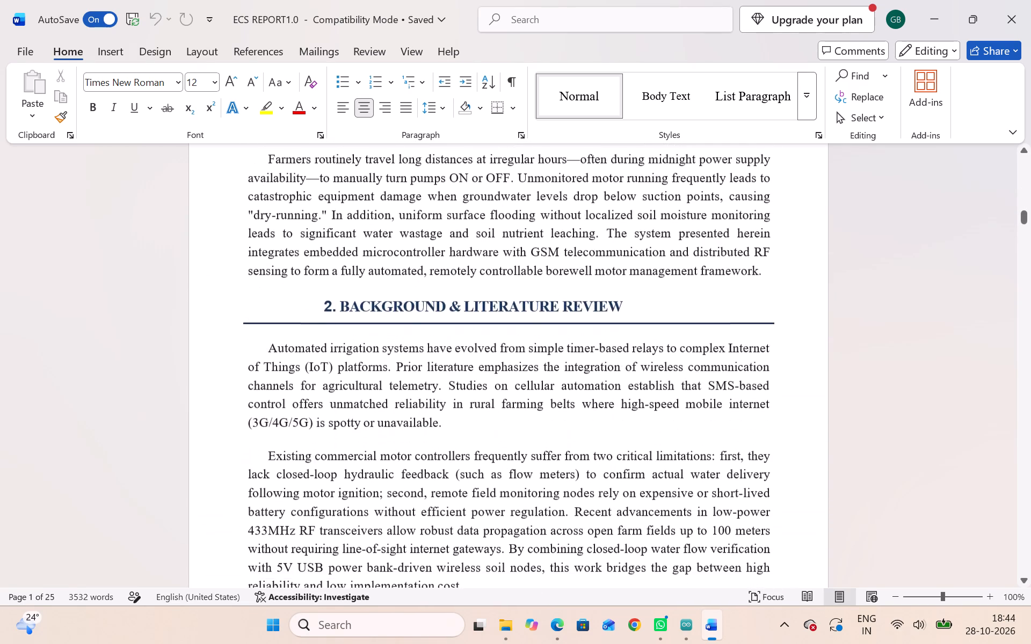
scroll(413, 312, down, 10)
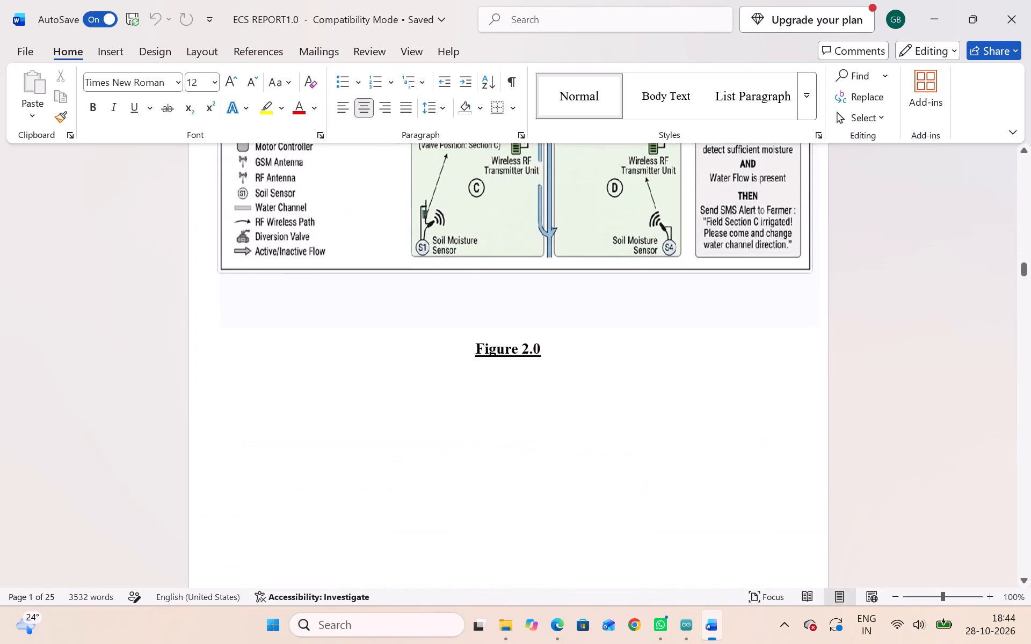
scroll(413, 312, down, 9)
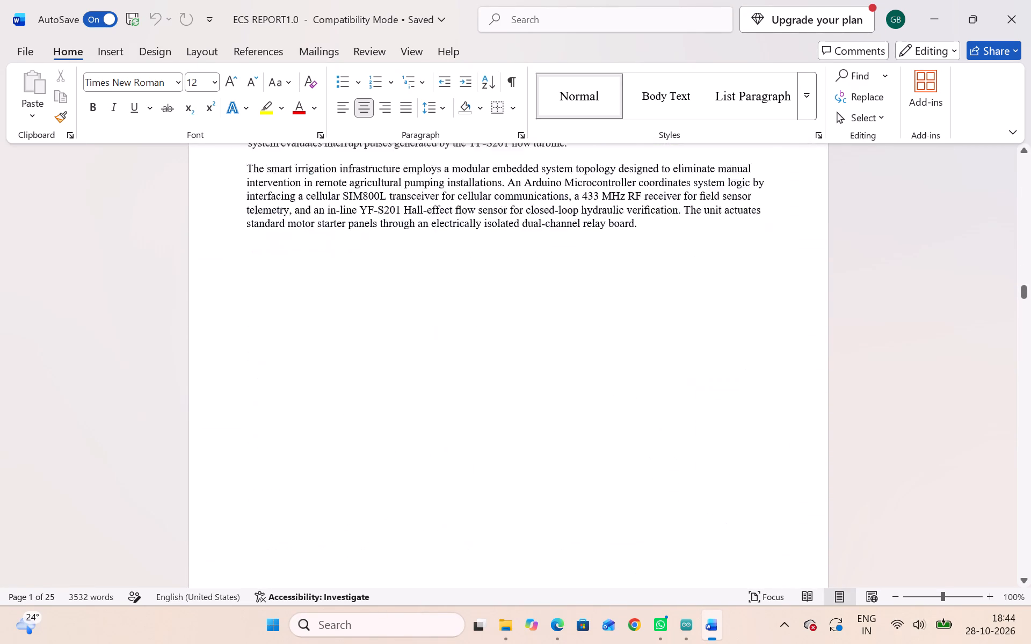
scroll(413, 312, down, 9)
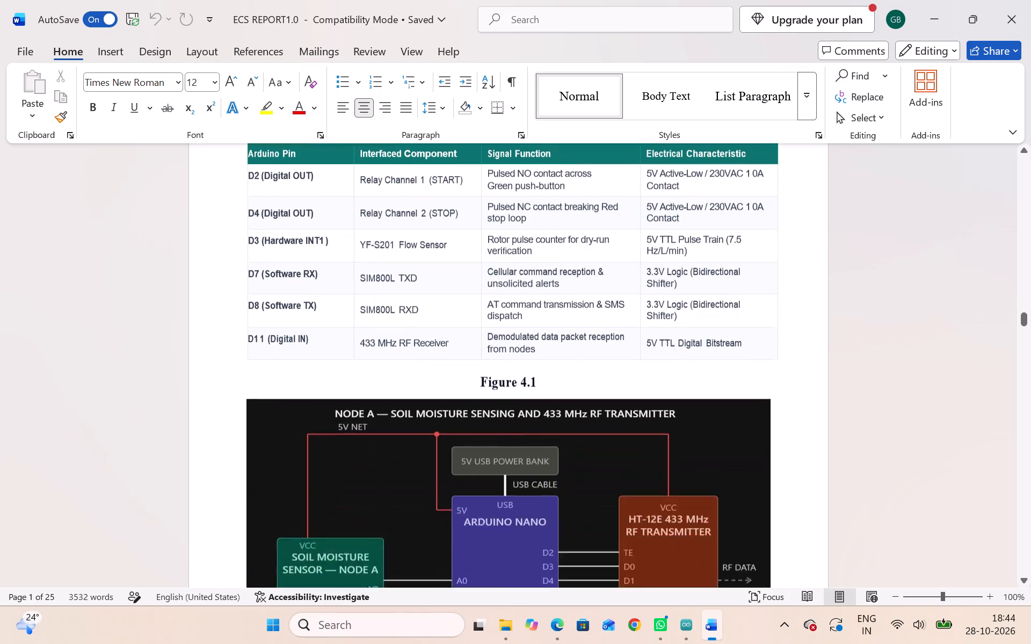
scroll(413, 312, down, 16)
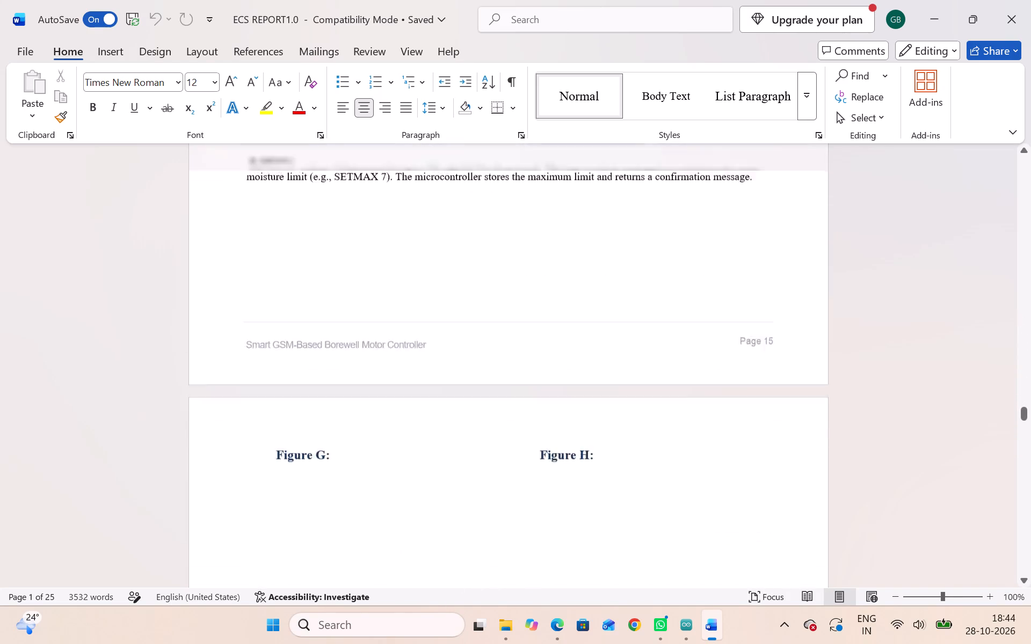
scroll(413, 312, down, 15)
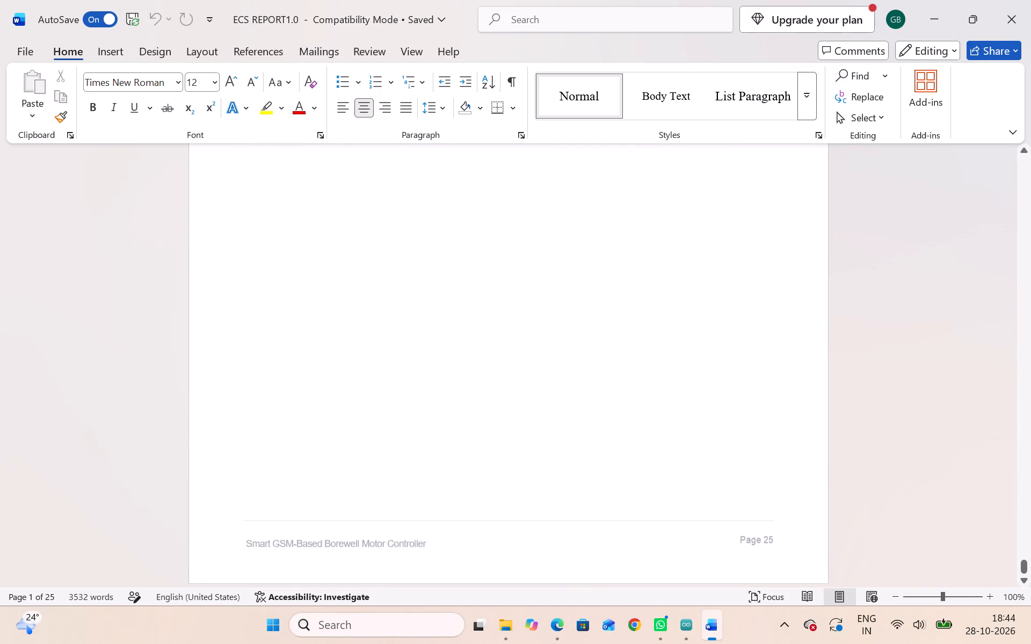
scroll(413, 312, down, 4)
scroll(413, 312, up, 6)
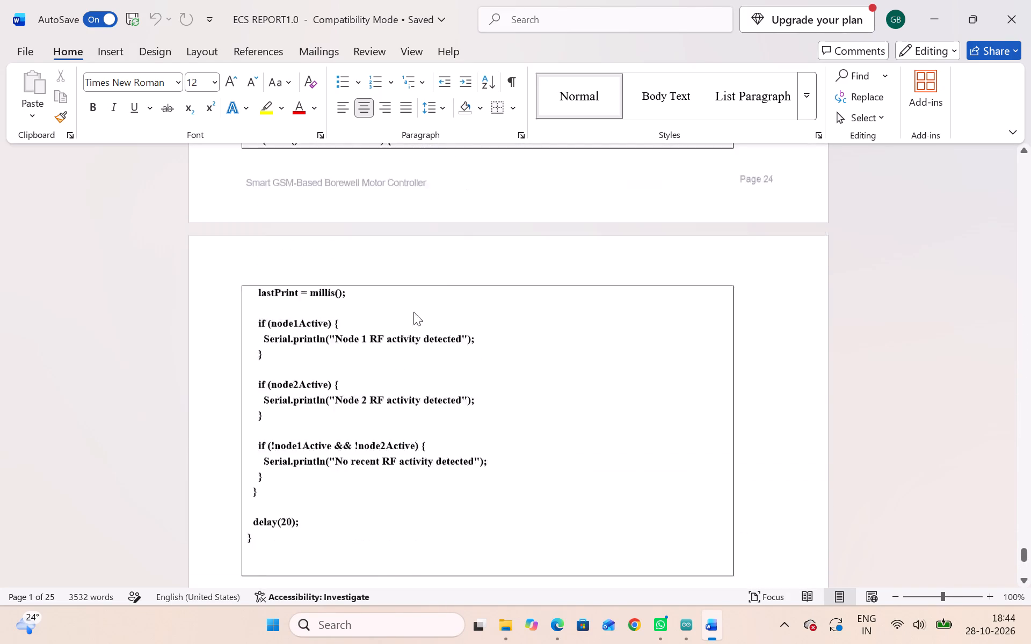
Look back over the Uno receiver code near the end of ECS REPORT1.0 and close the document.
scroll(413, 312, up, 8)
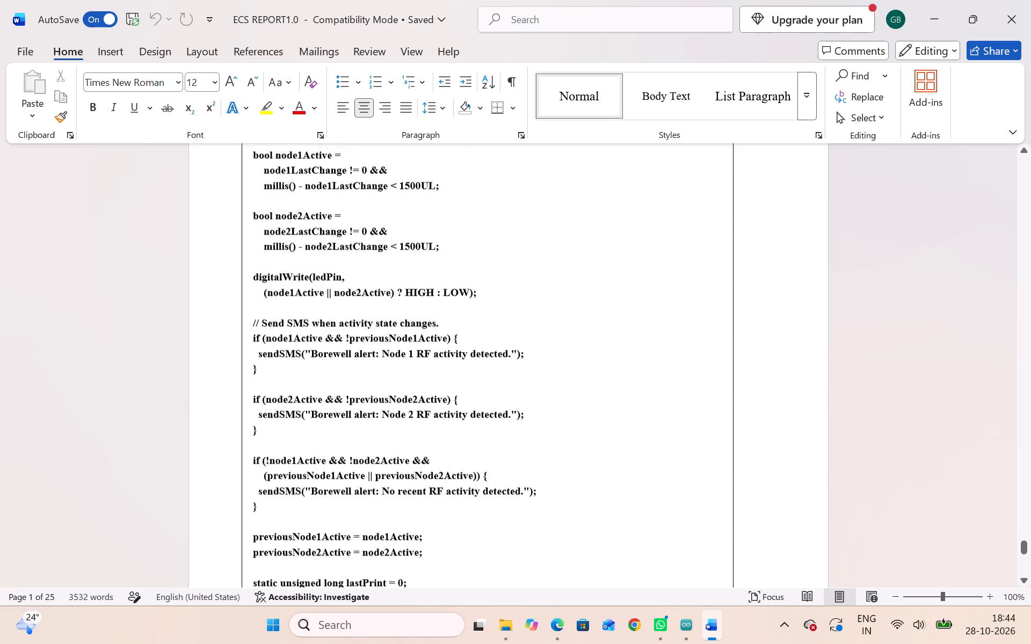
scroll(413, 312, up, 7)
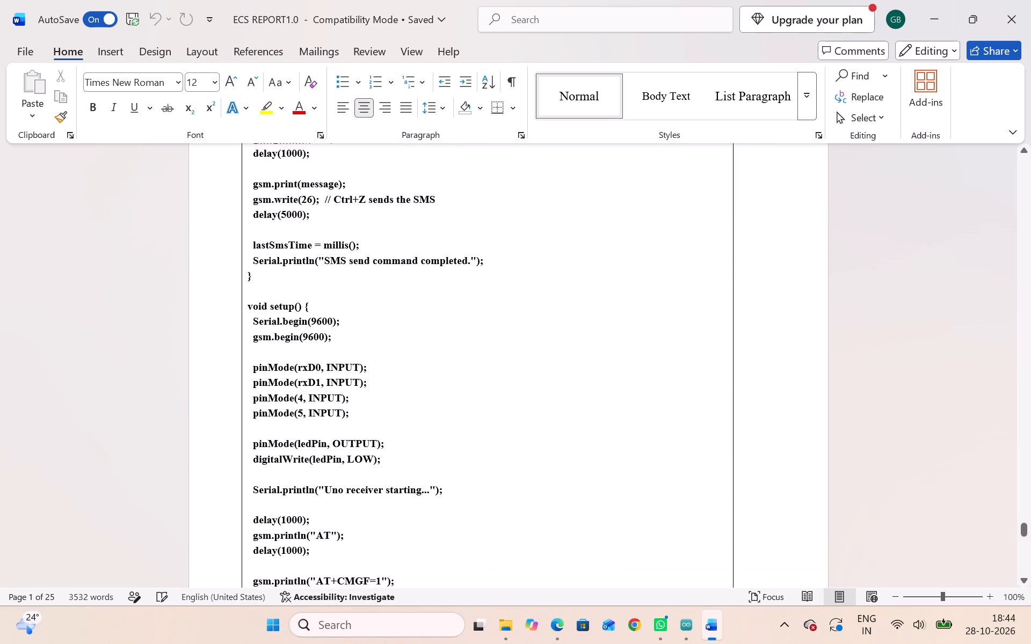
click(1030, 0)
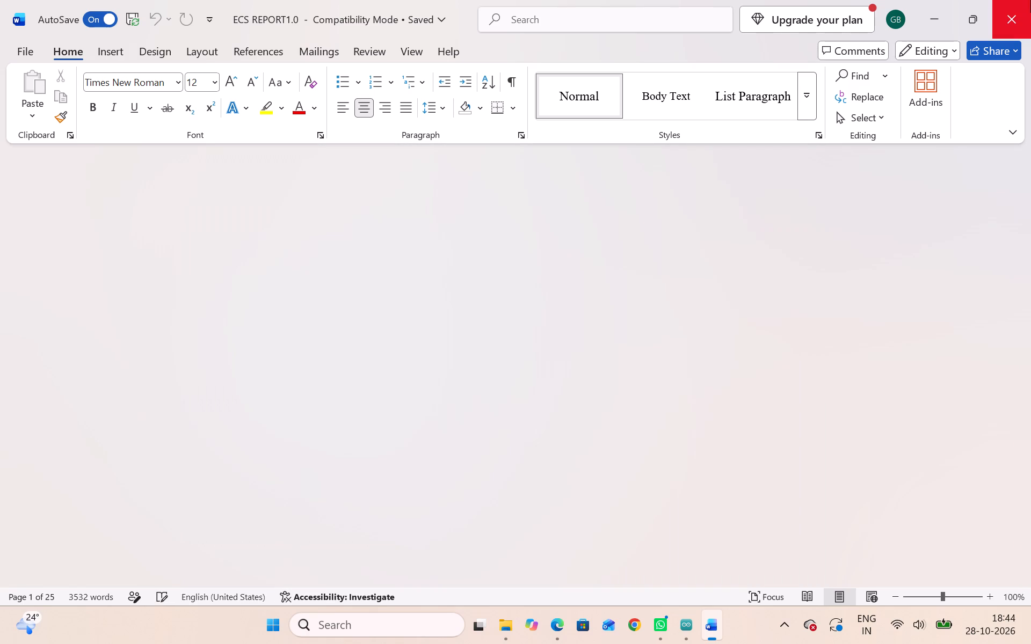
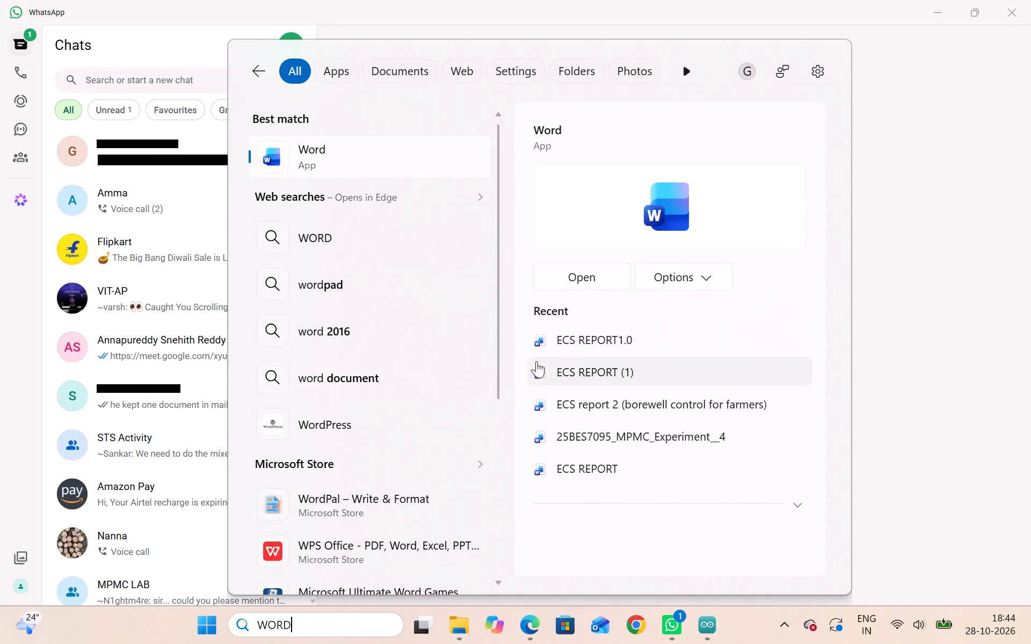
Launch Word and open the recent PDF ECS Report Review 3, converting it to an editable document.
click(407, 154)
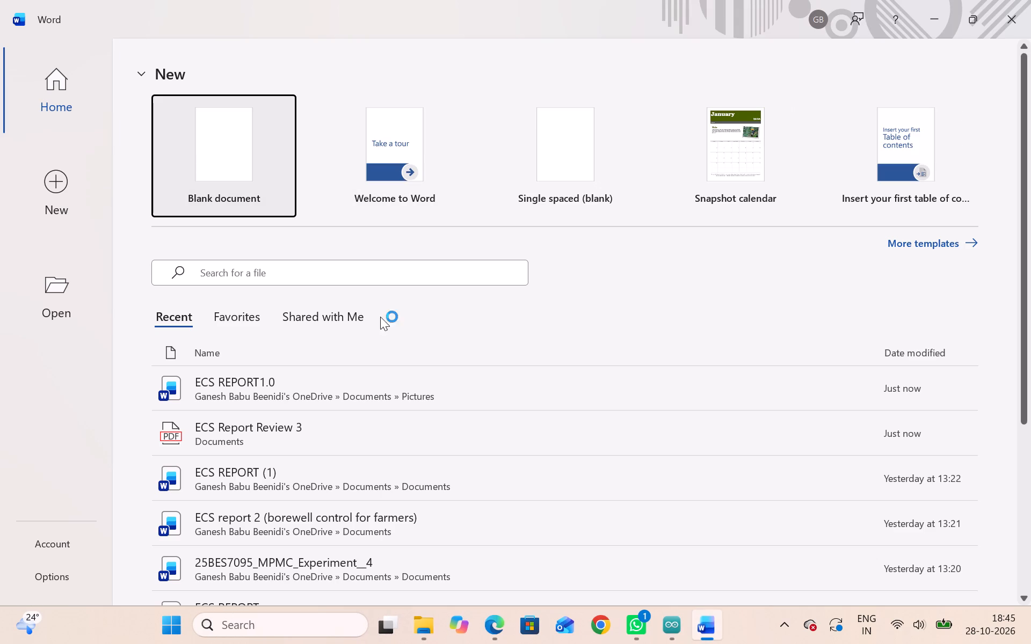
double_click(360, 416)
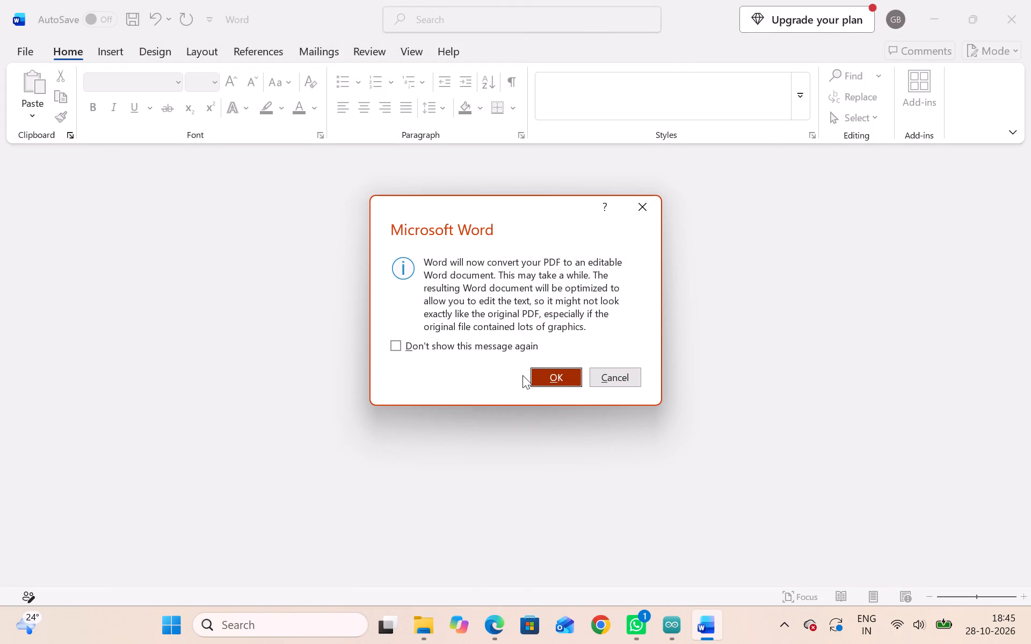
click(536, 377)
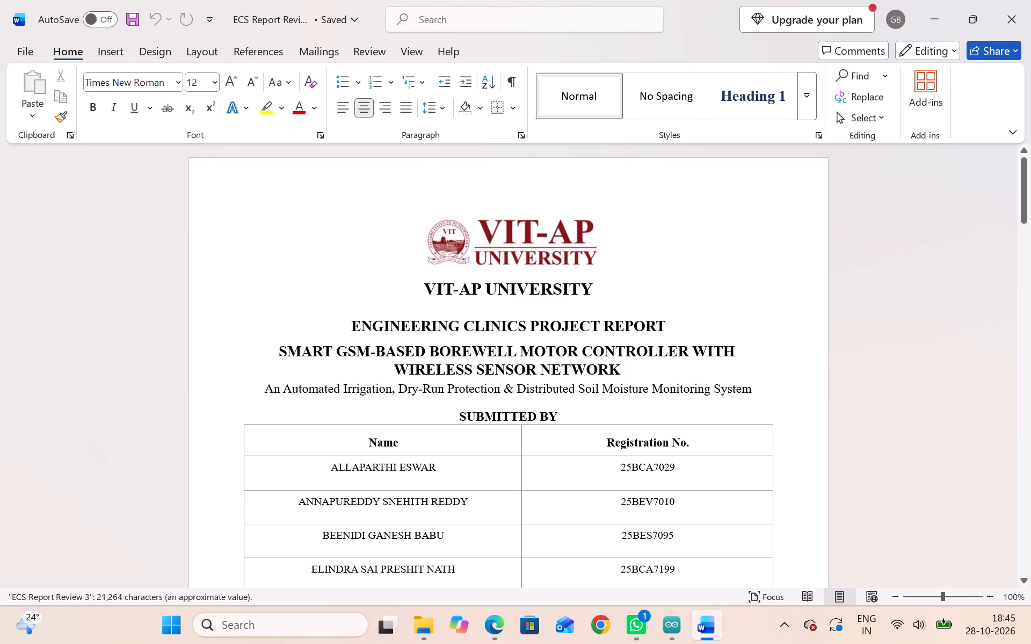
Look over the converted report from the cover page with several pages shown at once at 40% zoom.
ctrl+scroll(572, 293, down, 2)
scroll(572, 293, down, 1)
ctrl+scroll(572, 293, down, 2)
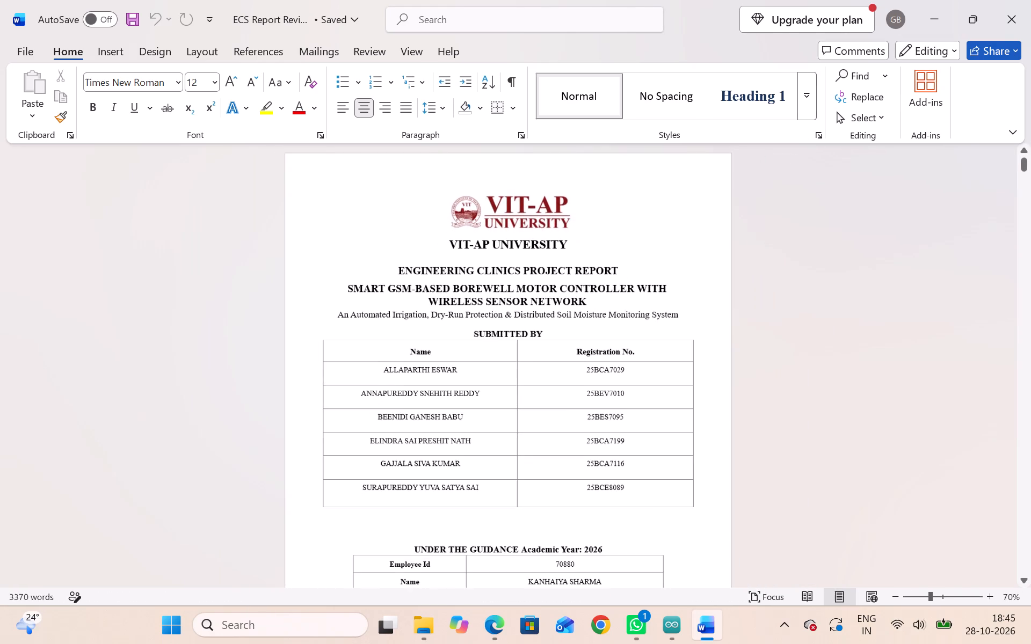
ctrl+scroll(572, 293, down, 3)
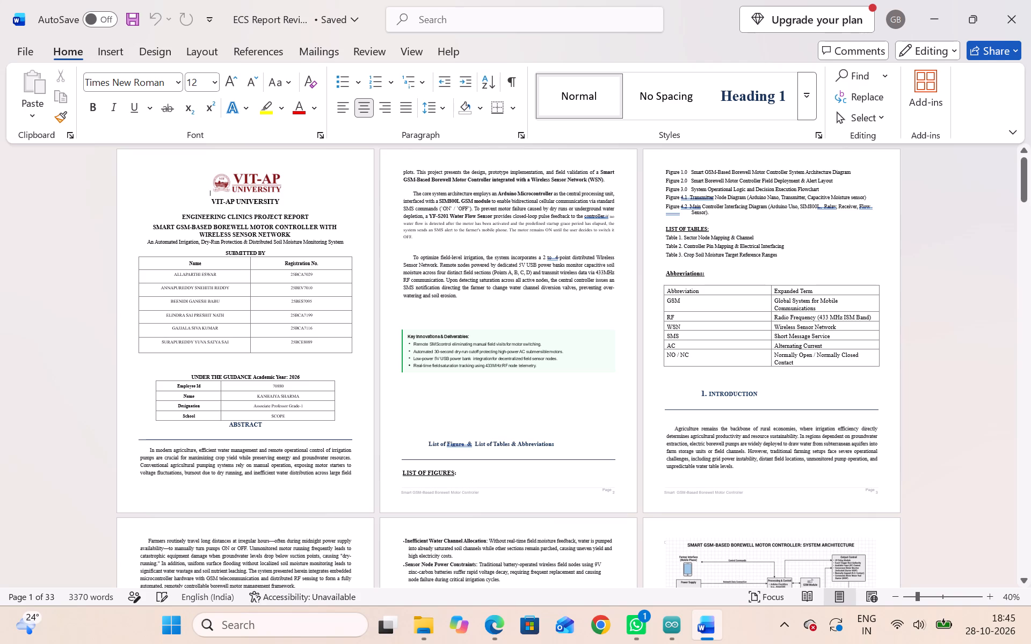
key(ctrl+z)
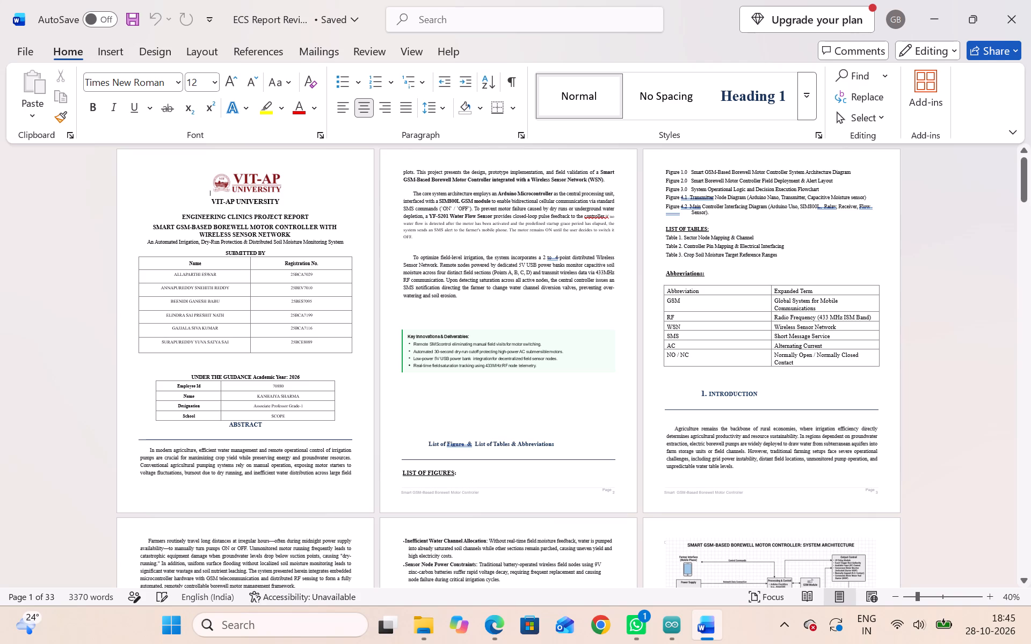
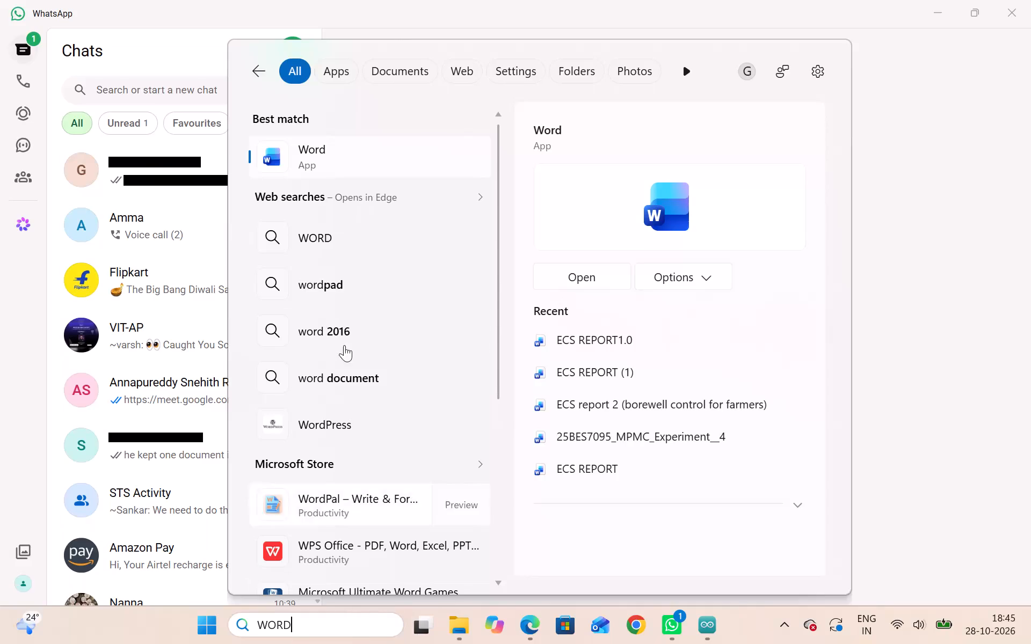
Switch to Word and open the recent document ECS REPORT1.0.
double_click(361, 174)
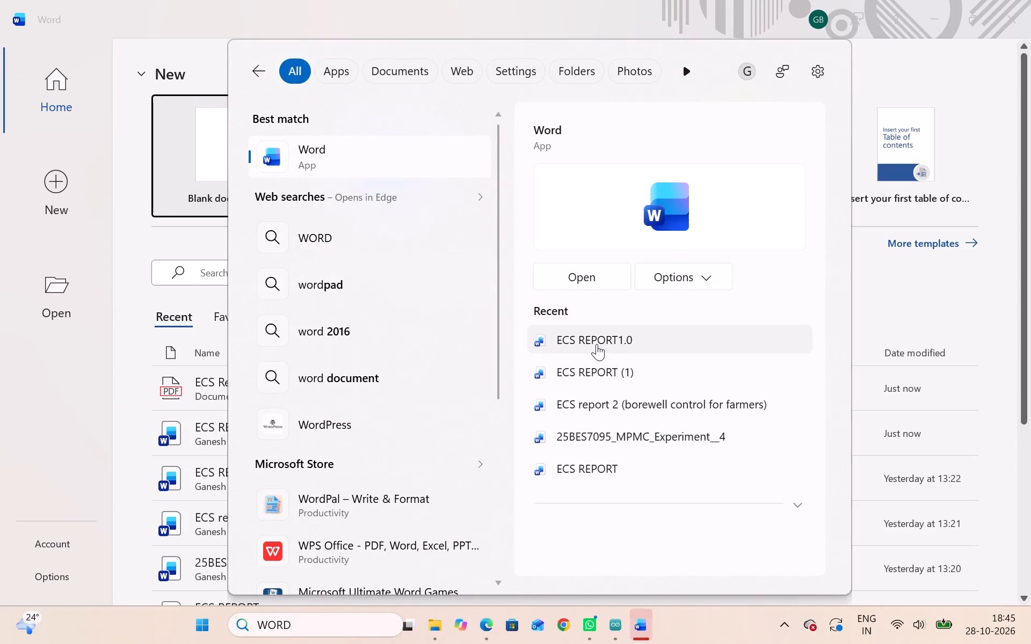
click(597, 344)
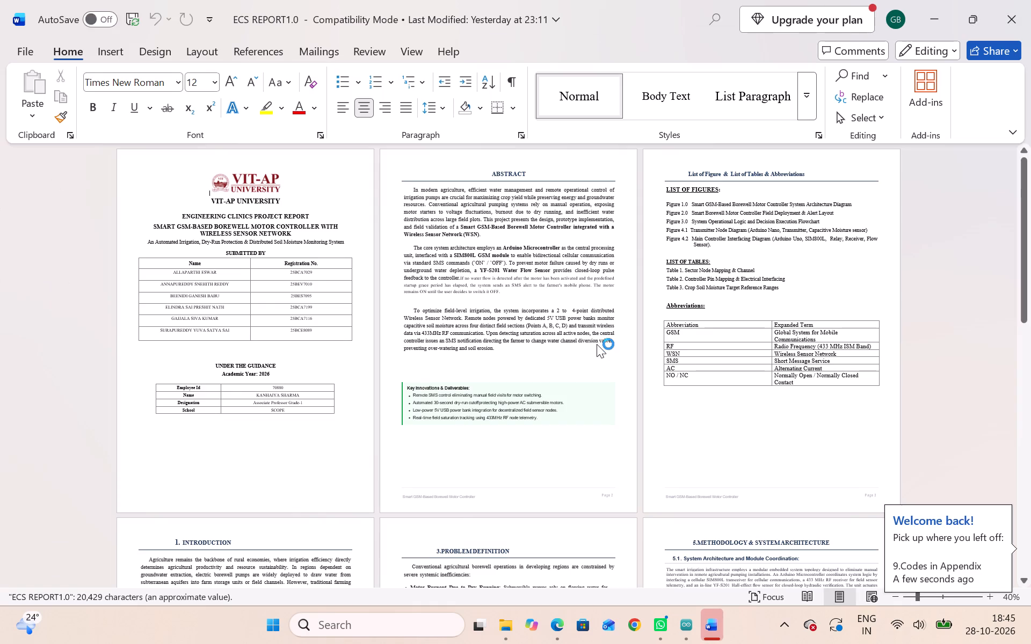
Look through ECS REPORT1.0 from the cover page past the diagrams and tables to the Uno code in the appendix.
scroll(552, 467, down, 1)
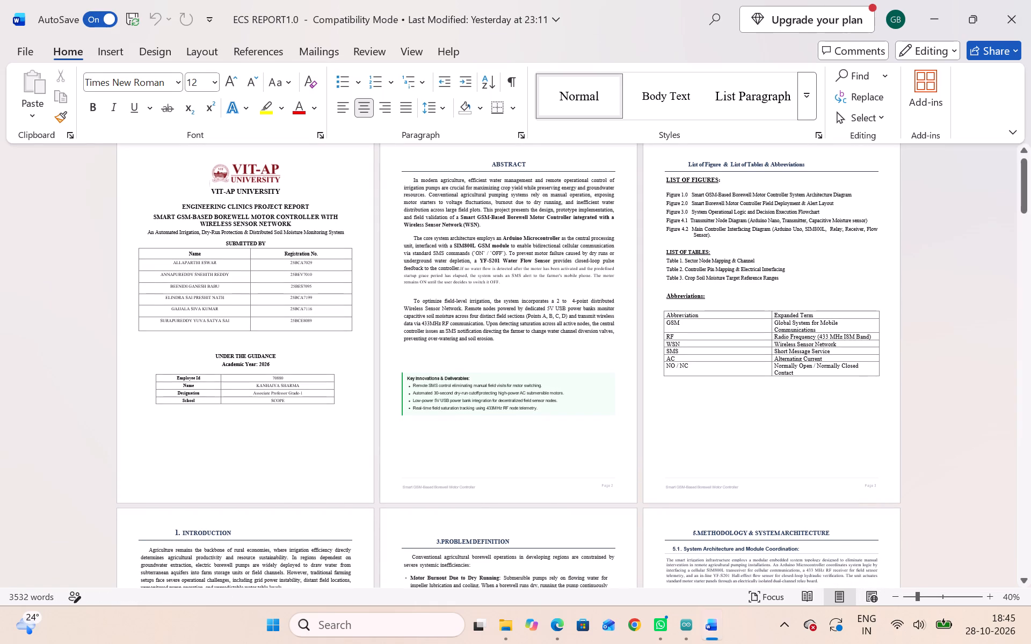
scroll(552, 467, down, 1)
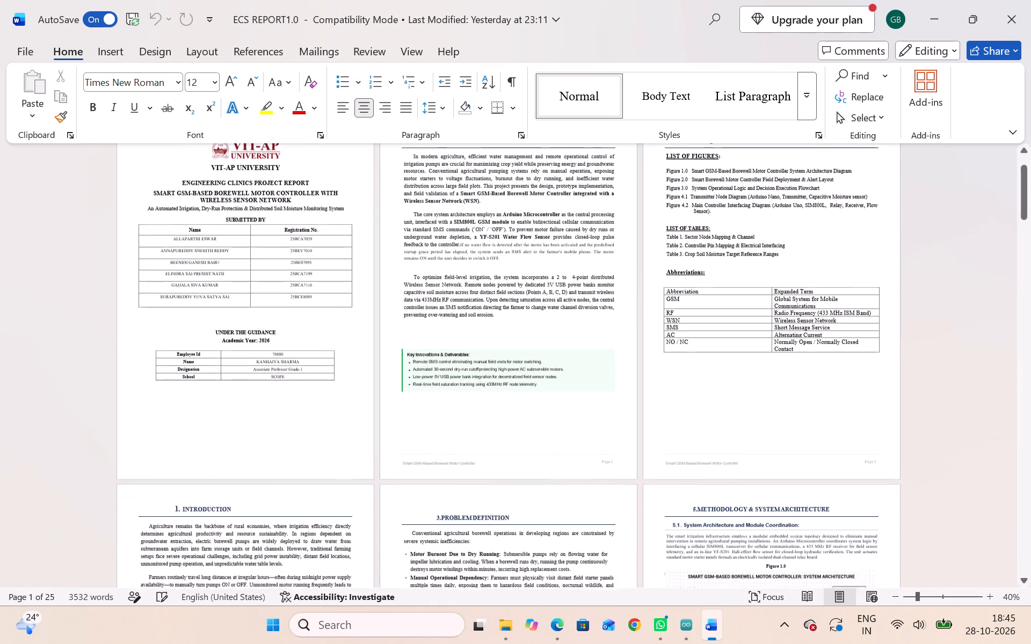
scroll(552, 467, down, 2)
scroll(552, 467, left, 4)
scroll(552, 467, down, 1)
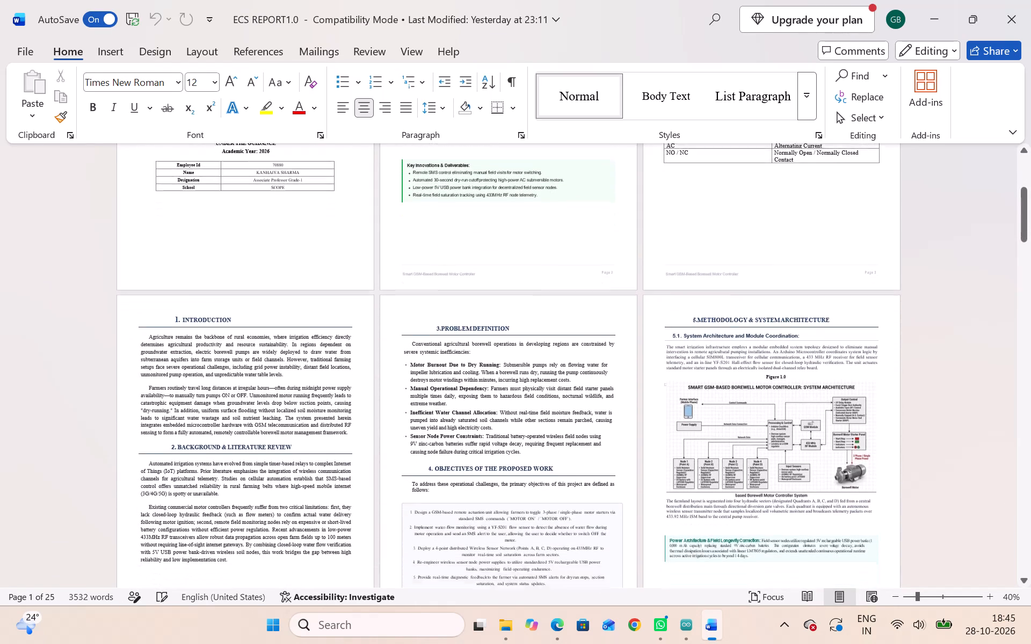
scroll(552, 467, down, 6)
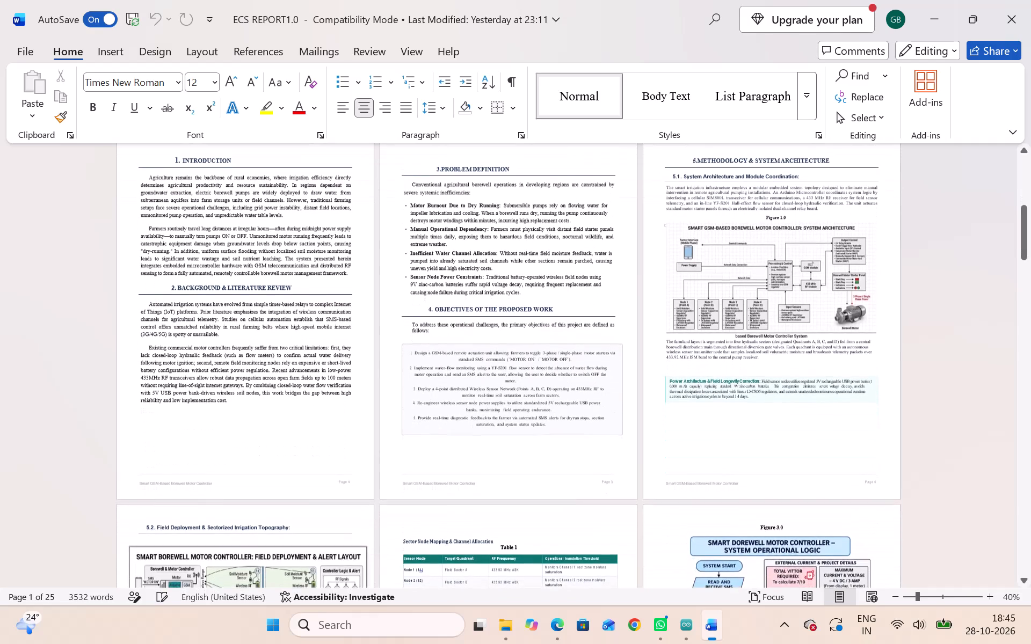
scroll(552, 467, down, 7)
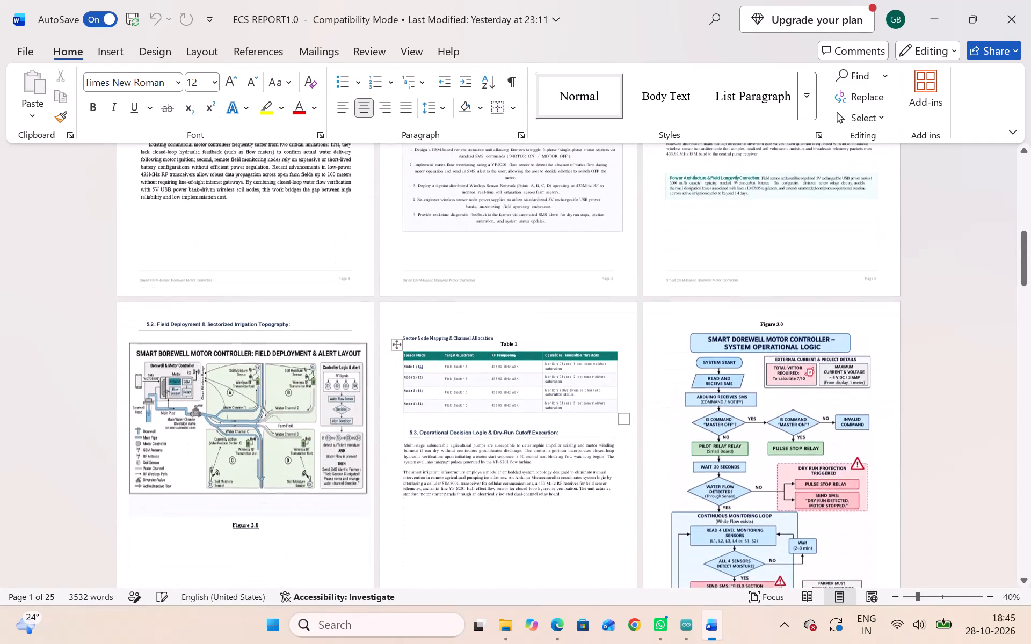
scroll(552, 467, down, 8)
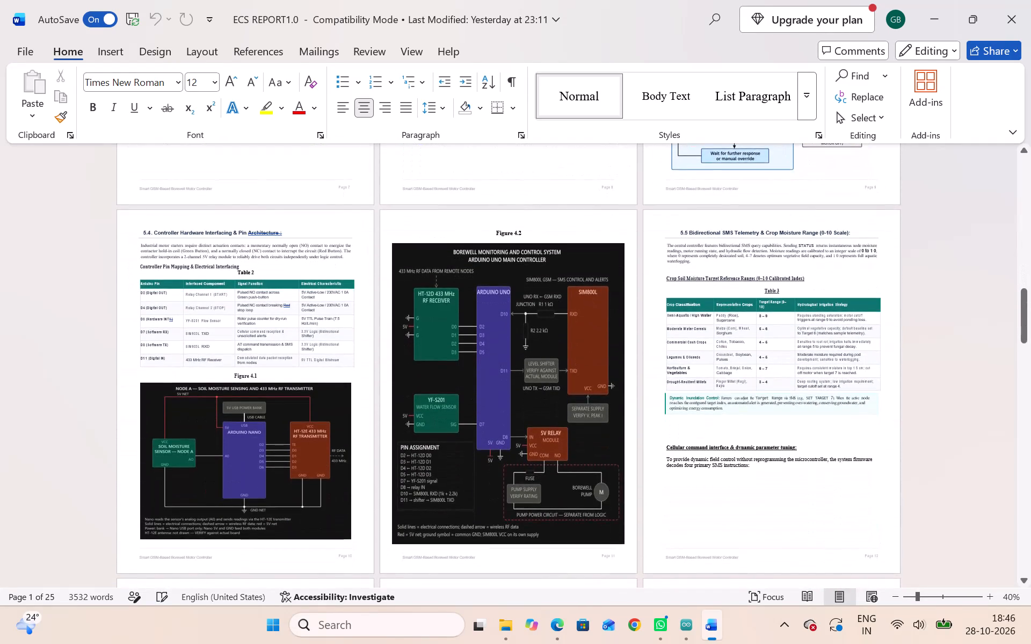
scroll(552, 467, down, 13)
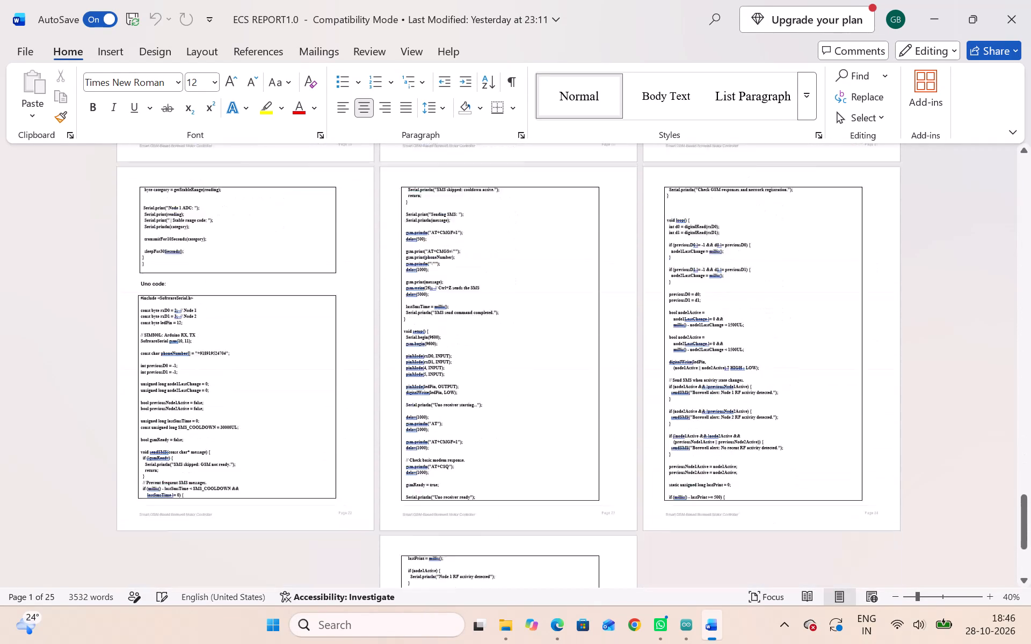
scroll(552, 467, down, 2)
scroll(552, 467, up, 2)
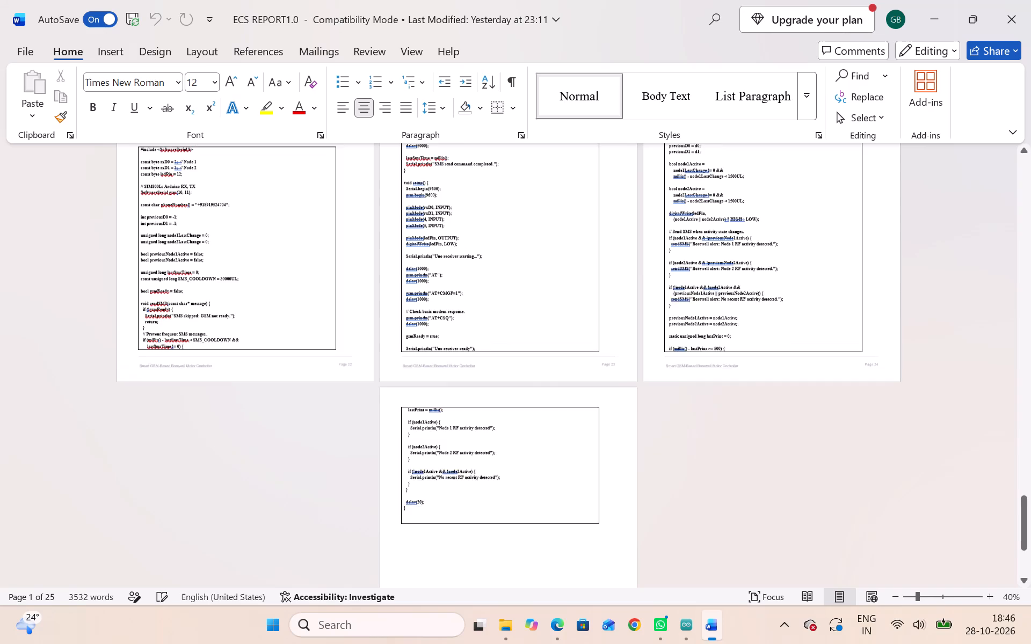
scroll(552, 467, up, 2)
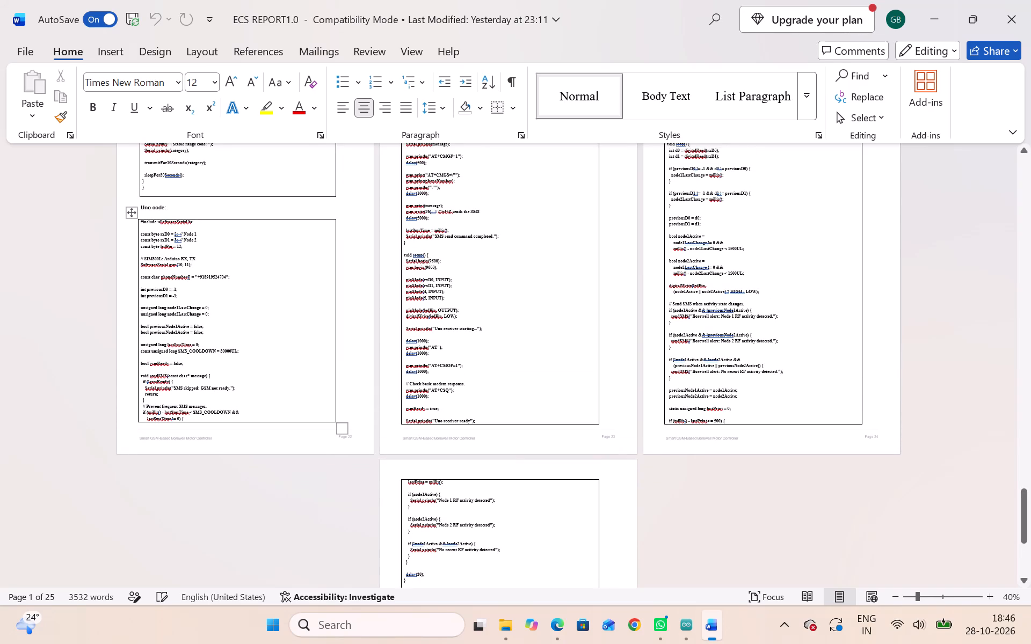
Delete the existing code table under the "Uno code:" heading in ECS REPORT1.0.
click(159, 216)
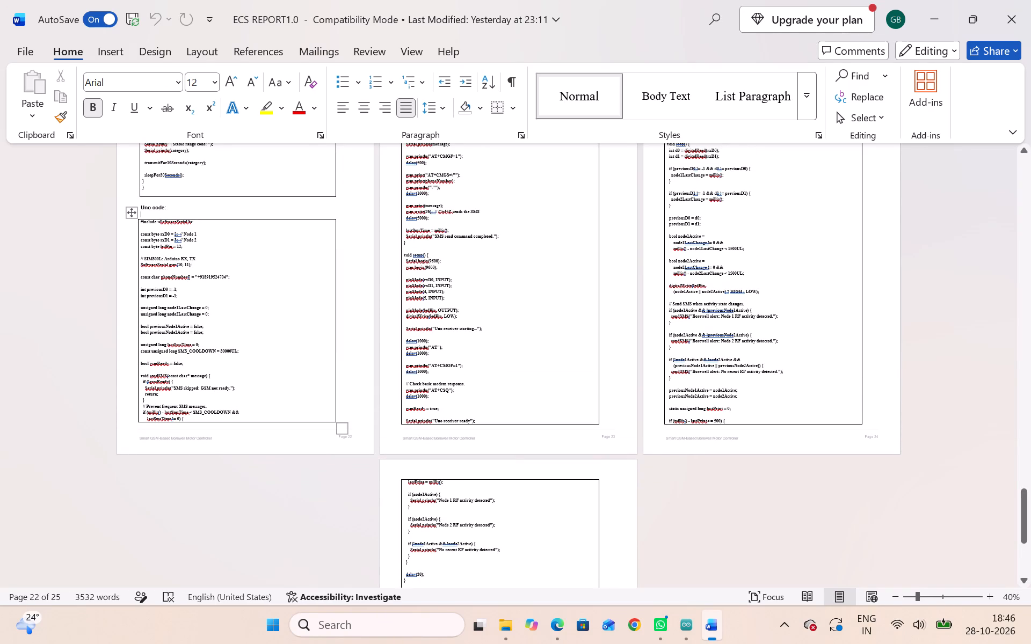
drag(150, 219, 277, 361)
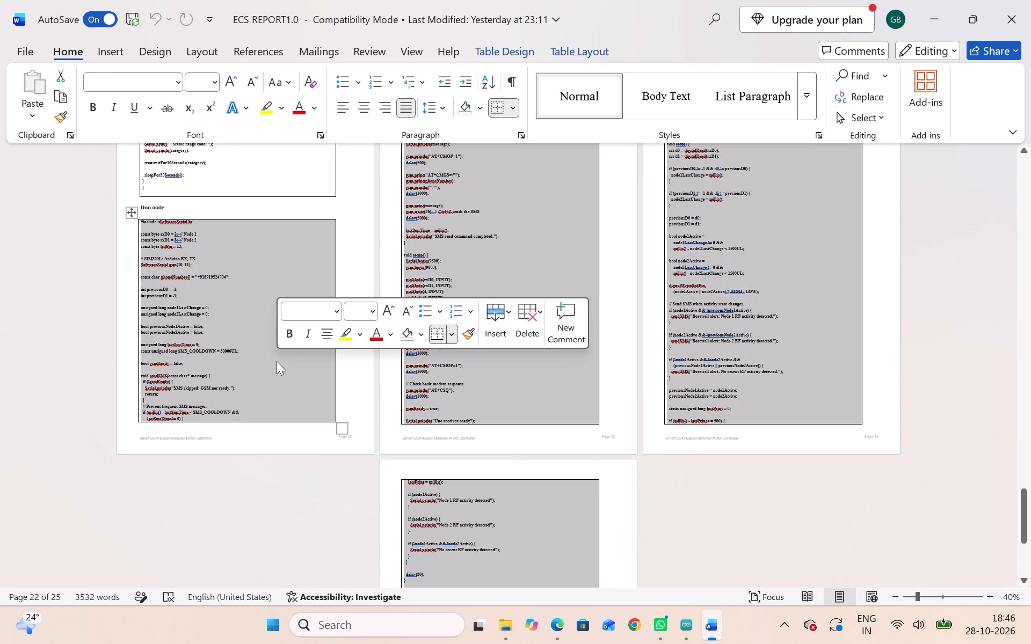
key(BackSpace)
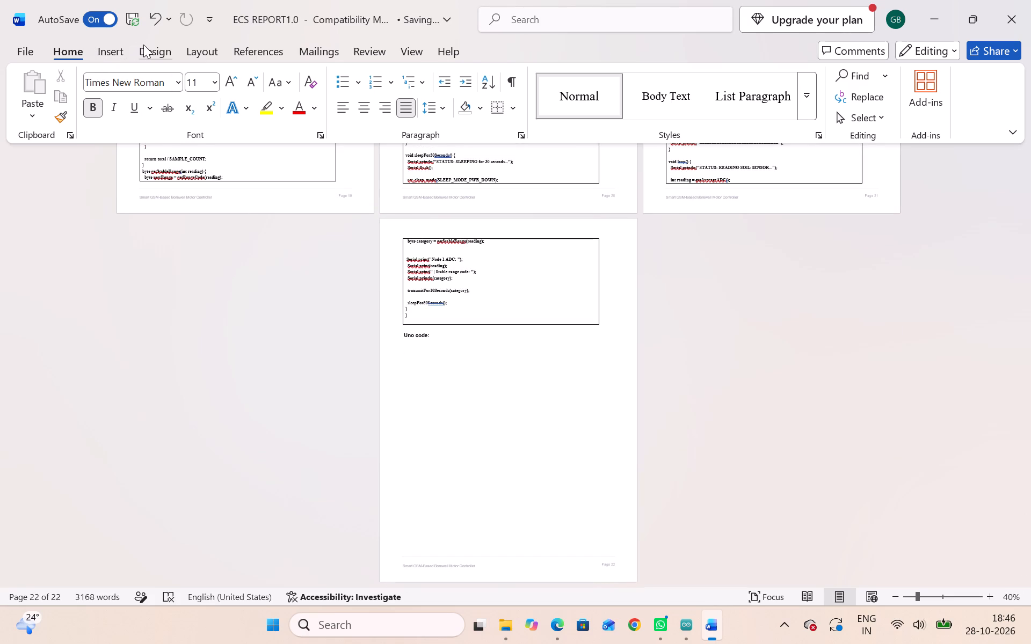
Insert a one-column, one-row table below the "Uno code:" heading.
click(108, 51)
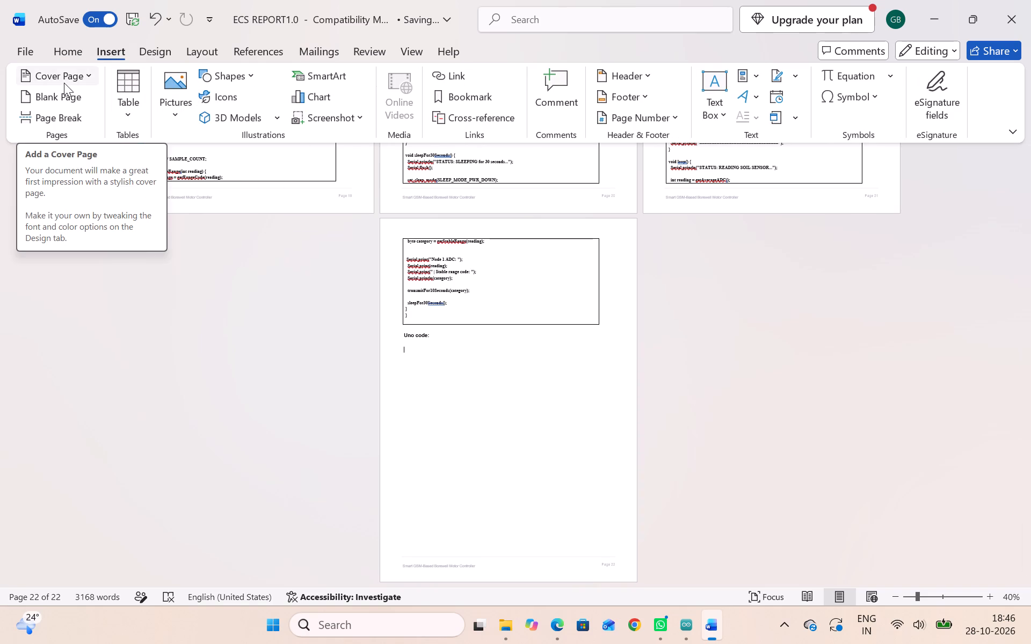
click(119, 80)
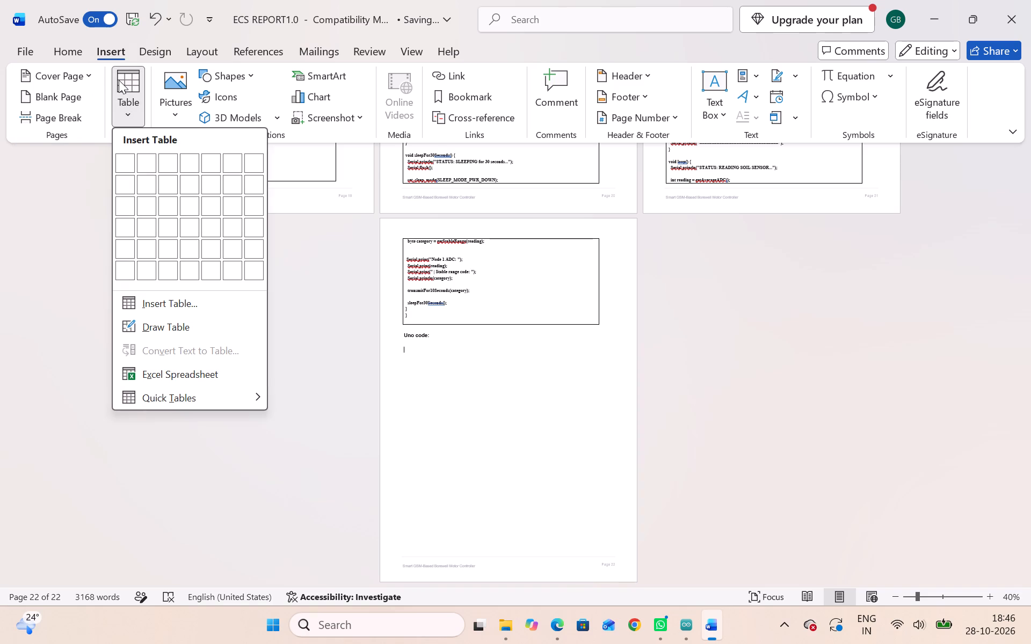
click(121, 159)
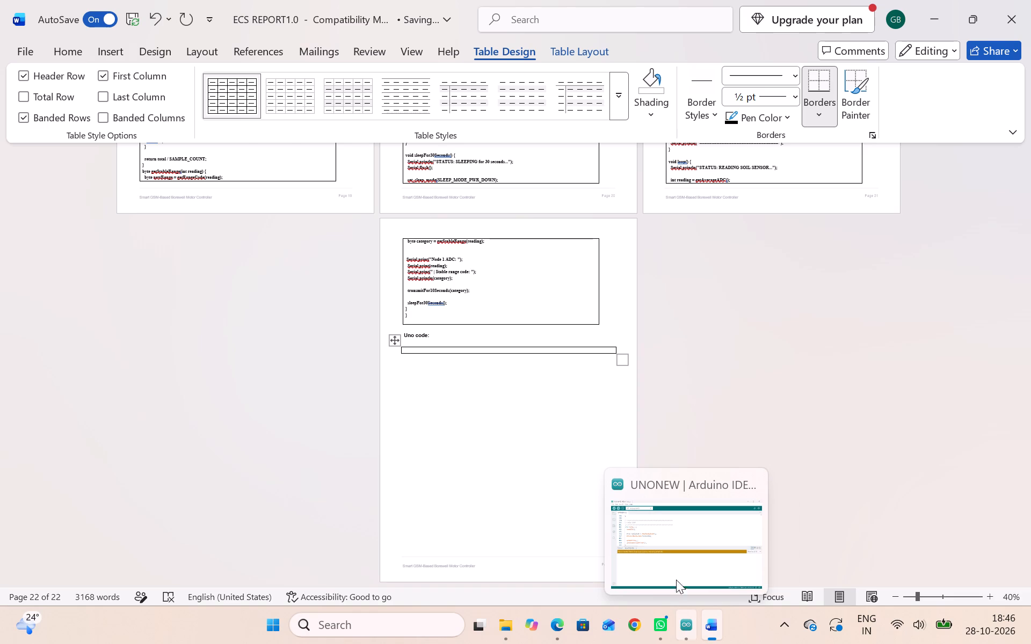
Select all code of the UNONEW sketch in Arduino IDE and try to paste it into the new table in Word.
click(667, 525)
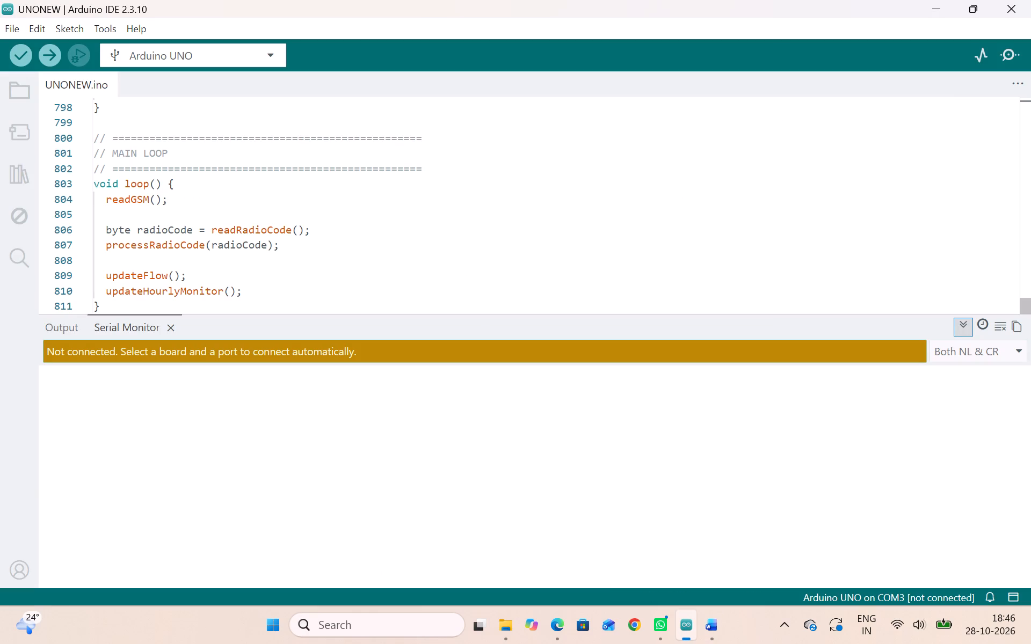
click(330, 246)
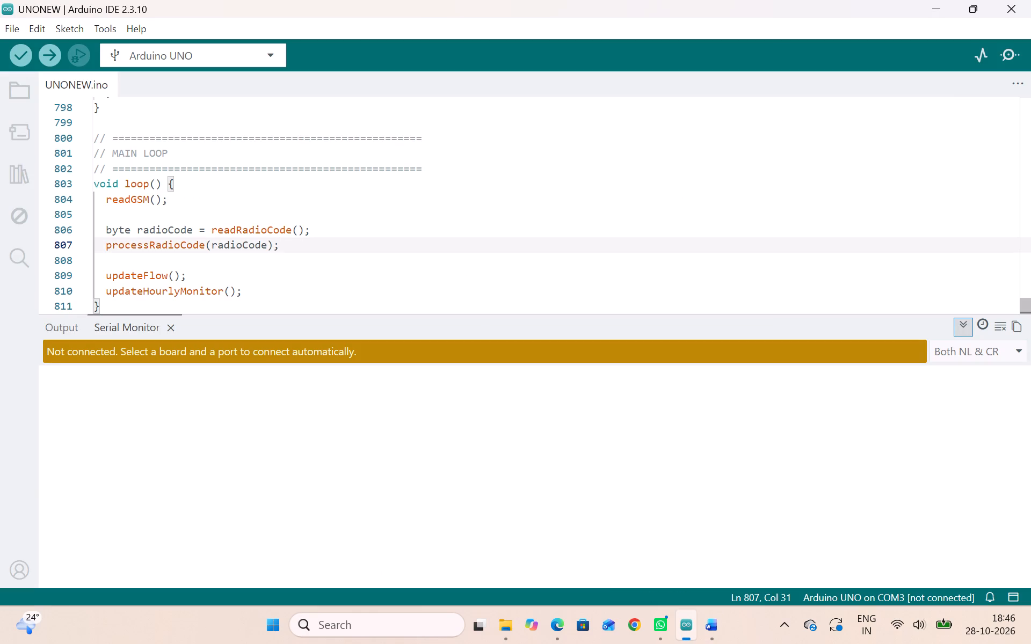
key(ctrl+a)
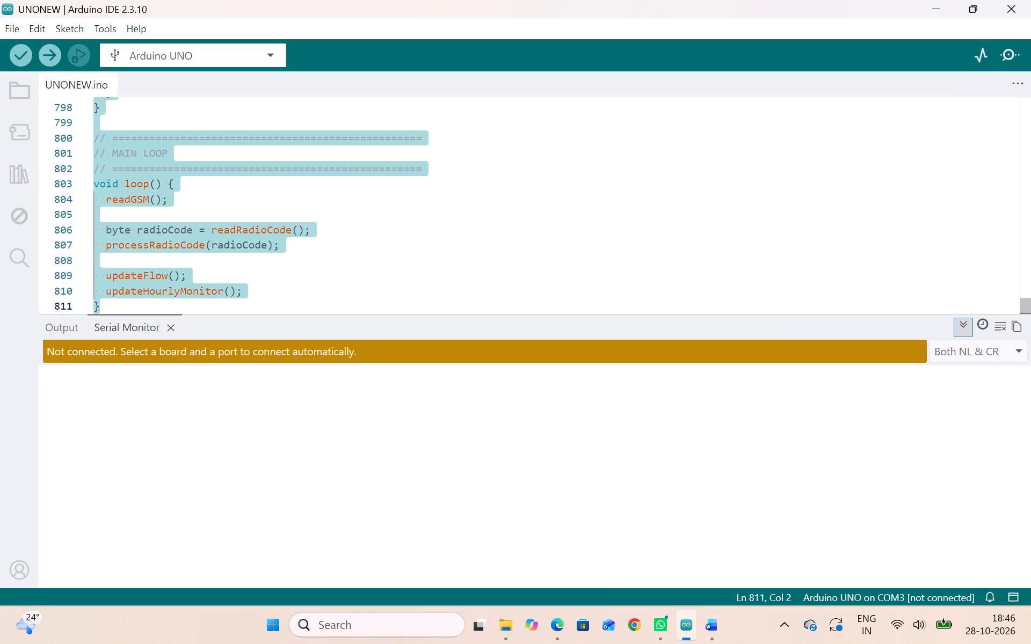
key(ctrl+v)
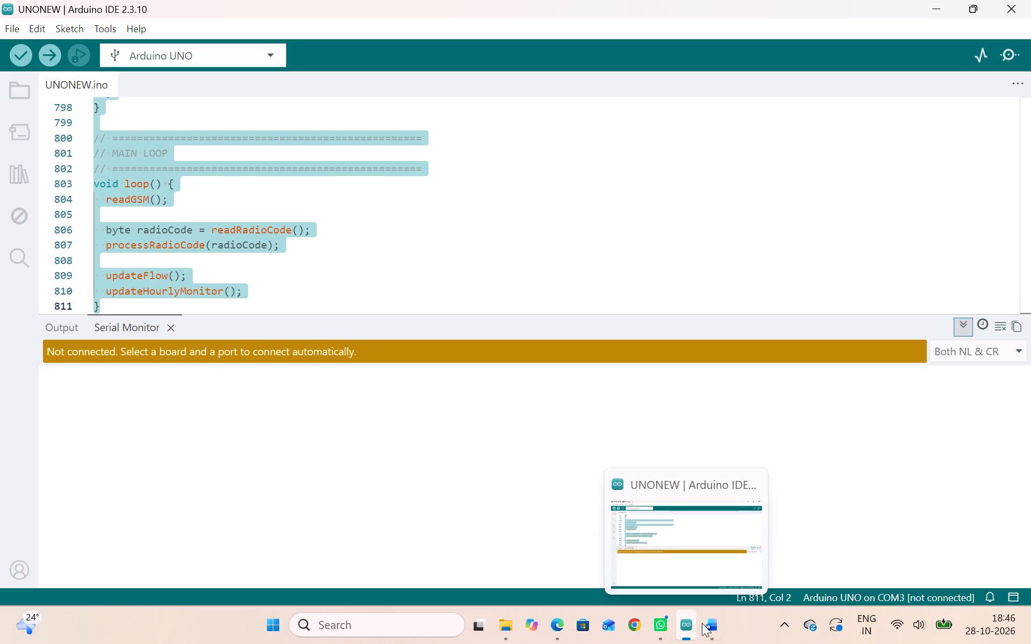
click(721, 553)
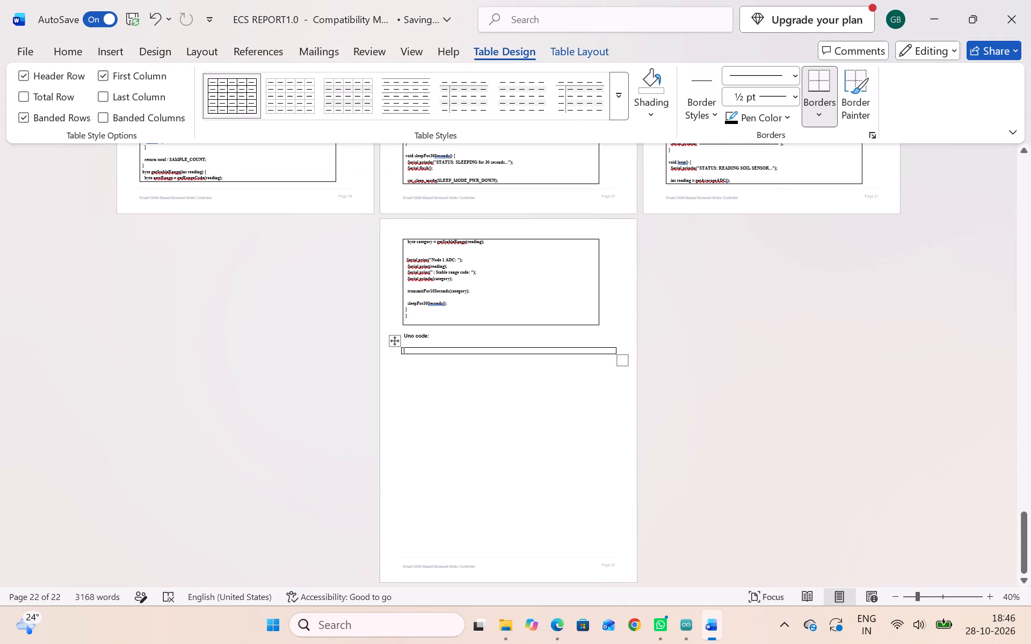
key(ctrl+v)
click(488, 352)
key(ctrl+v)
key(ctrl+v)
key(ctrl+v)
key(ctrl+v)
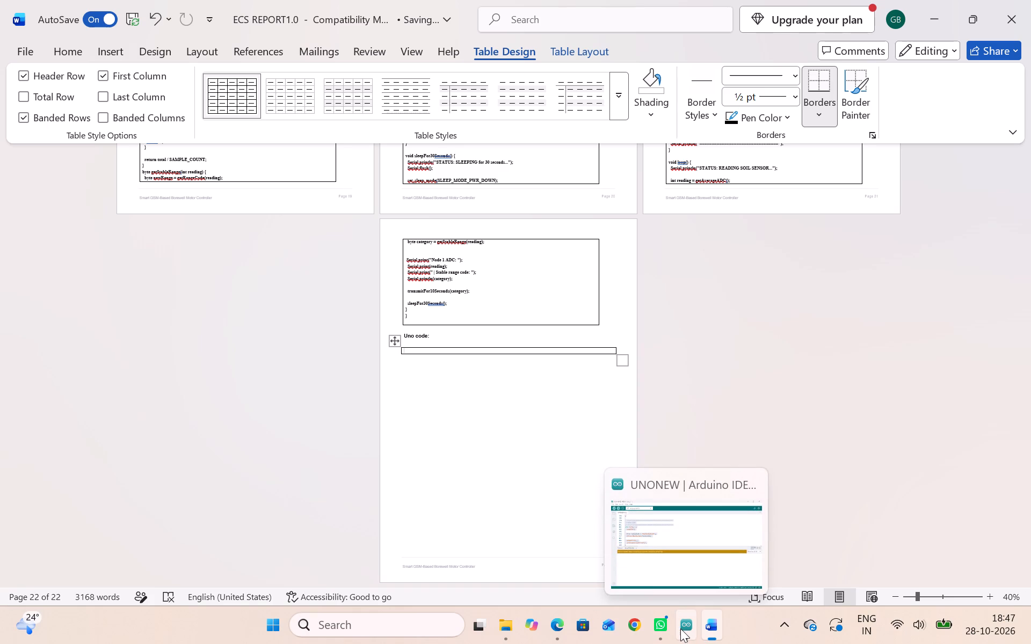
ctrl+scroll(680, 628, up, 2)
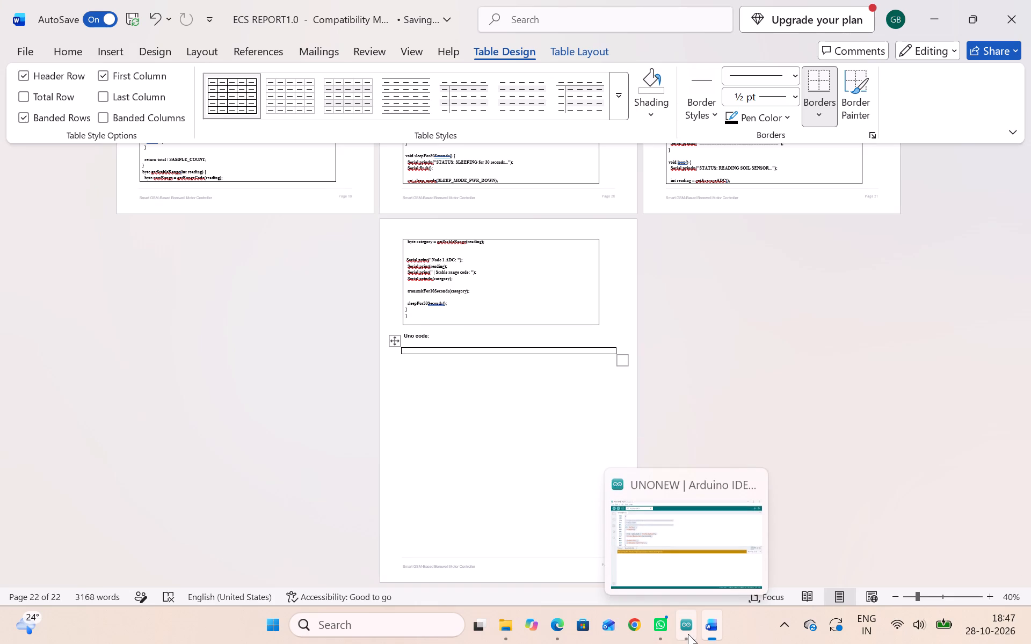
Copy the selected UNONEW sketch code in Arduino IDE and paste it into the empty table under "Uno code:" in Word.
click(684, 620)
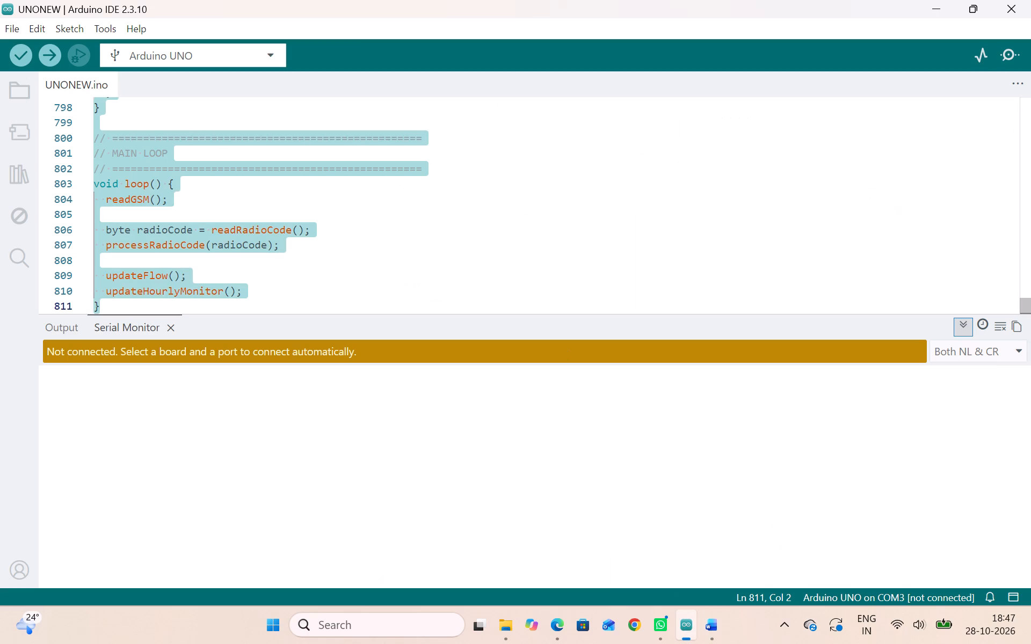
key(ctrl+c)
key(ctrl+c)
key(ctrl+c)
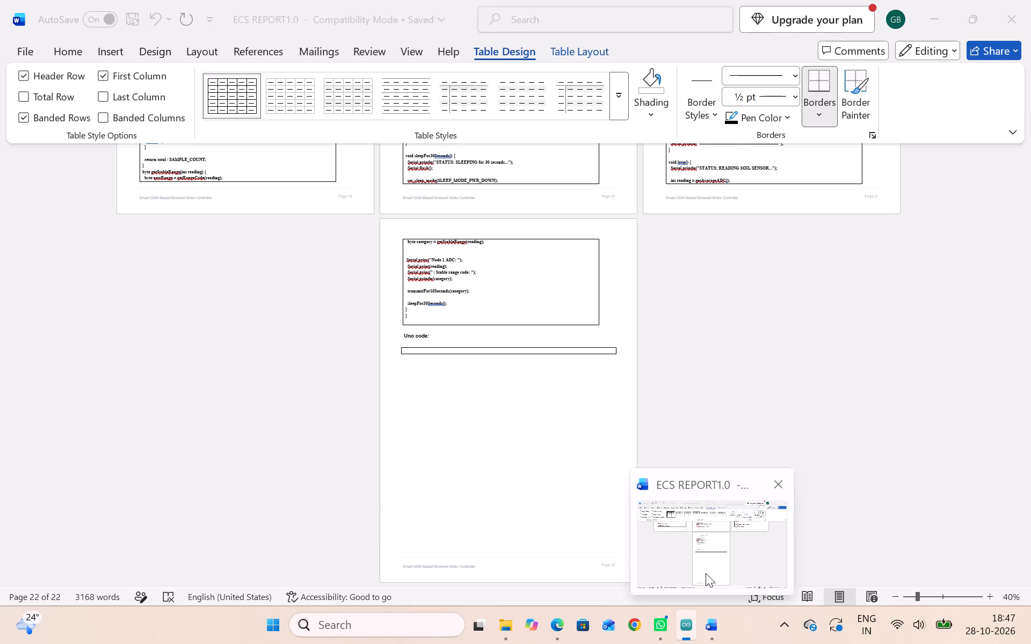
click(706, 573)
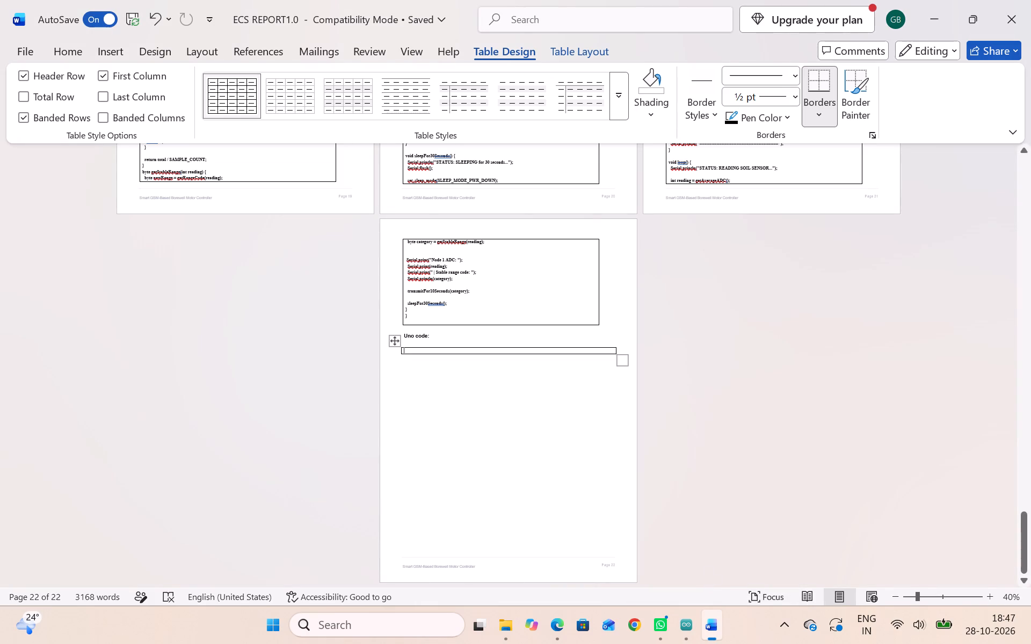
key(ctrl+v)
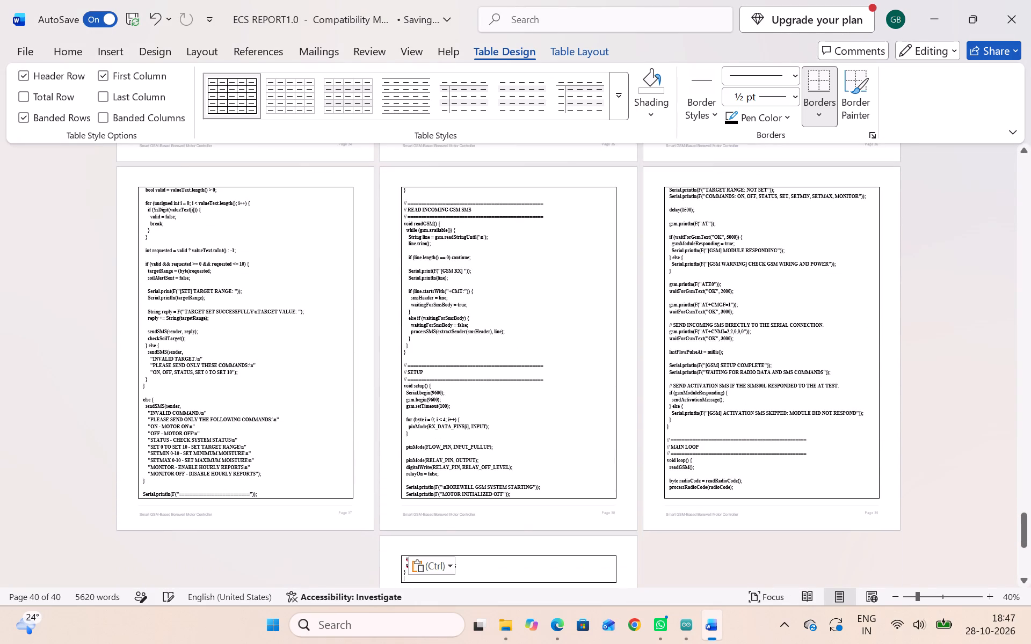
Examine the pasted UNONEW code across the appendix pages and compare its layout with the table under "Nano code for nodes:".
scroll(376, 279, up, 4)
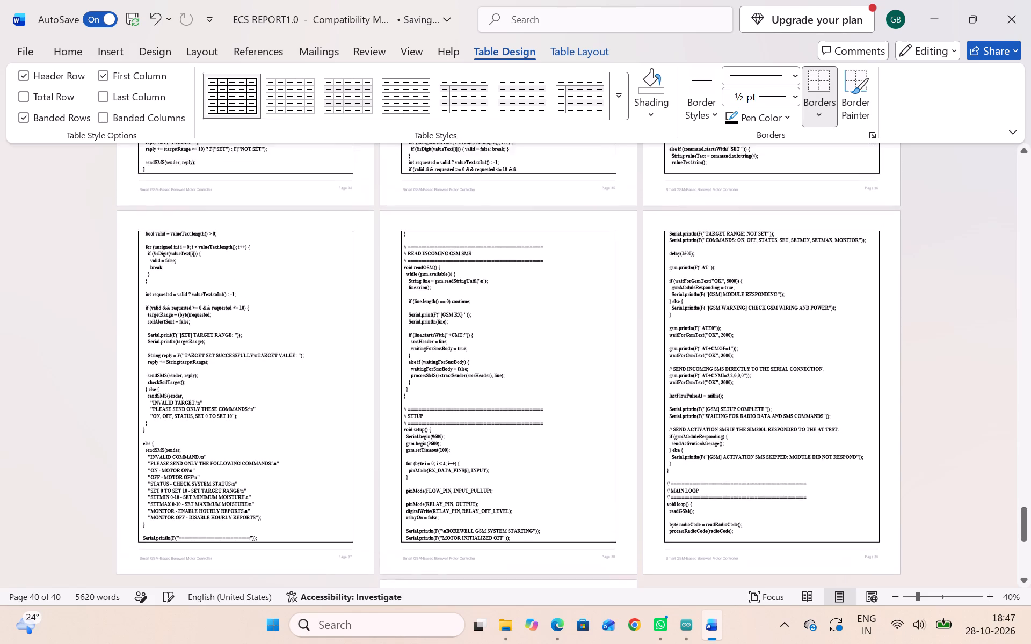
scroll(376, 279, up, 7)
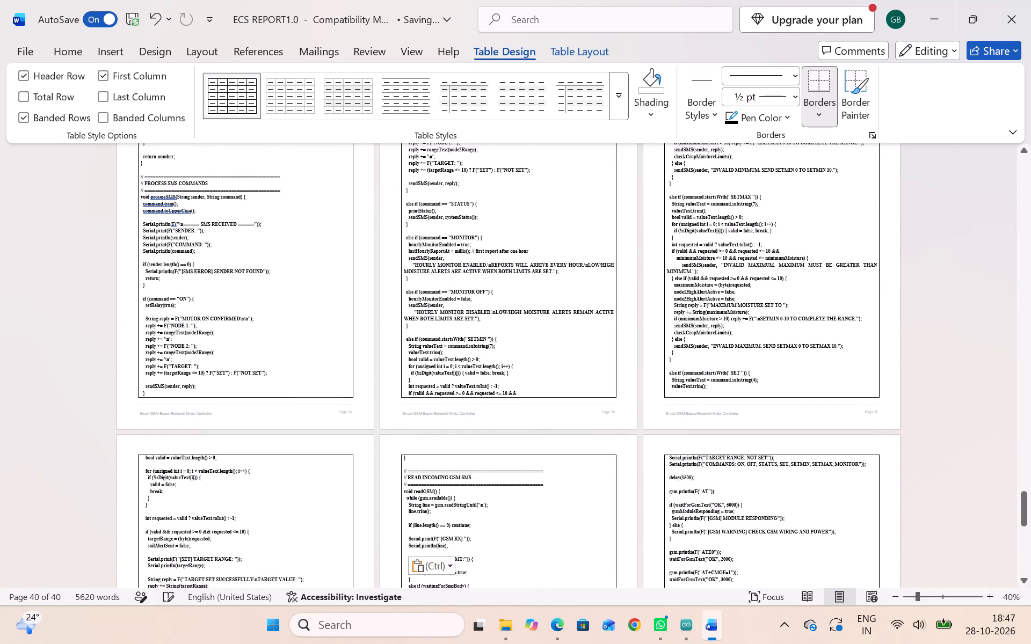
scroll(376, 279, up, 3)
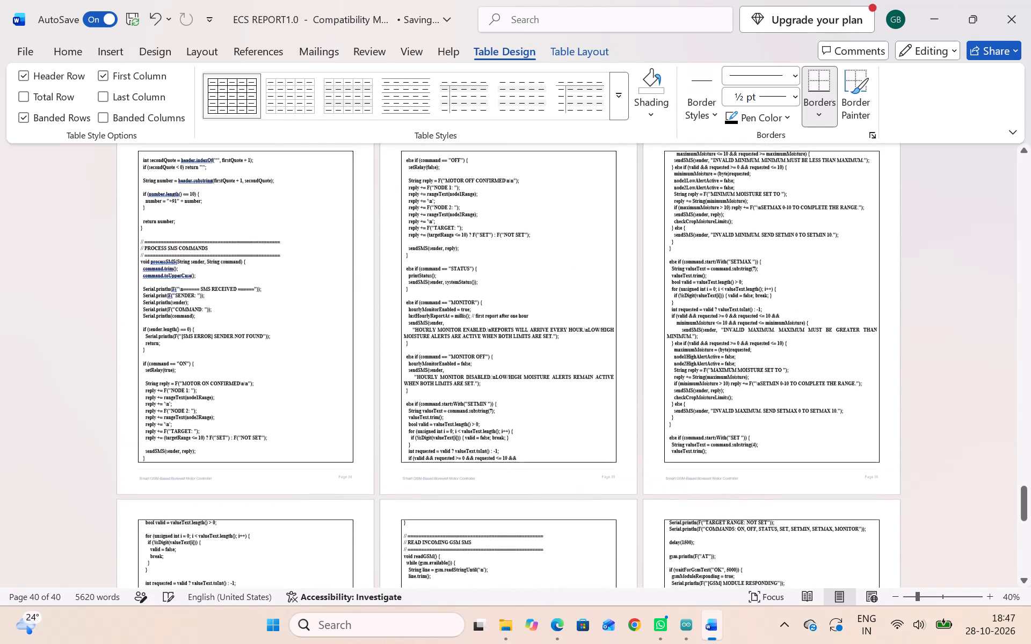
scroll(376, 279, up, 4)
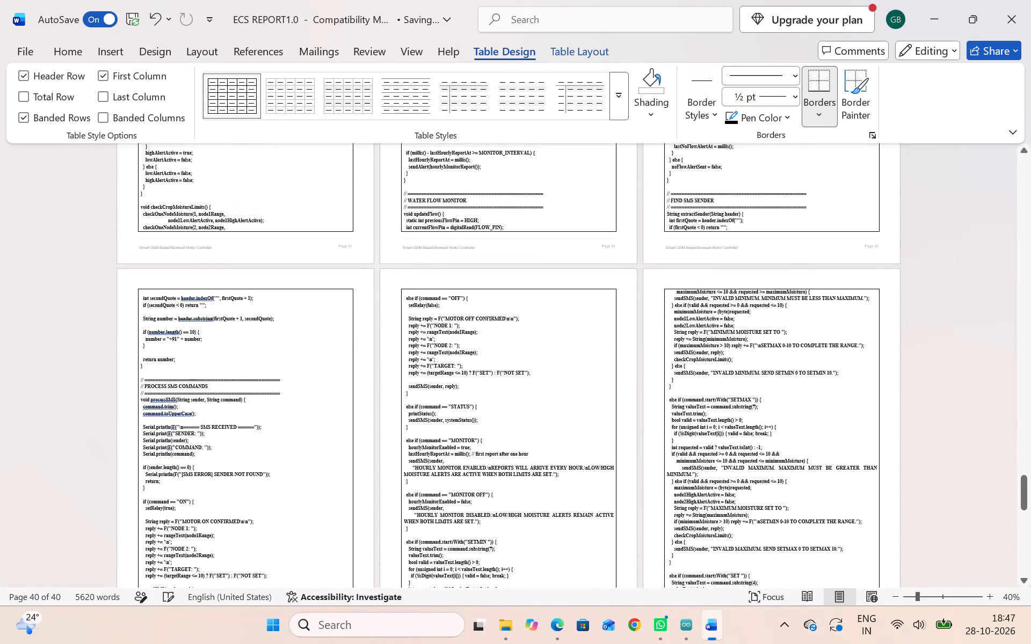
scroll(376, 279, up, 3)
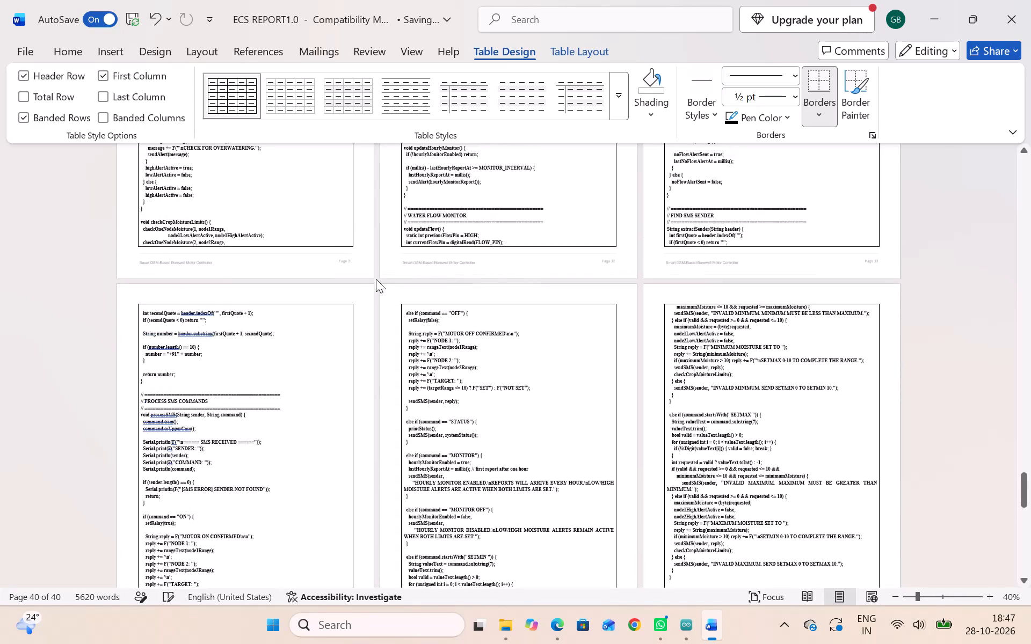
scroll(376, 279, up, 3)
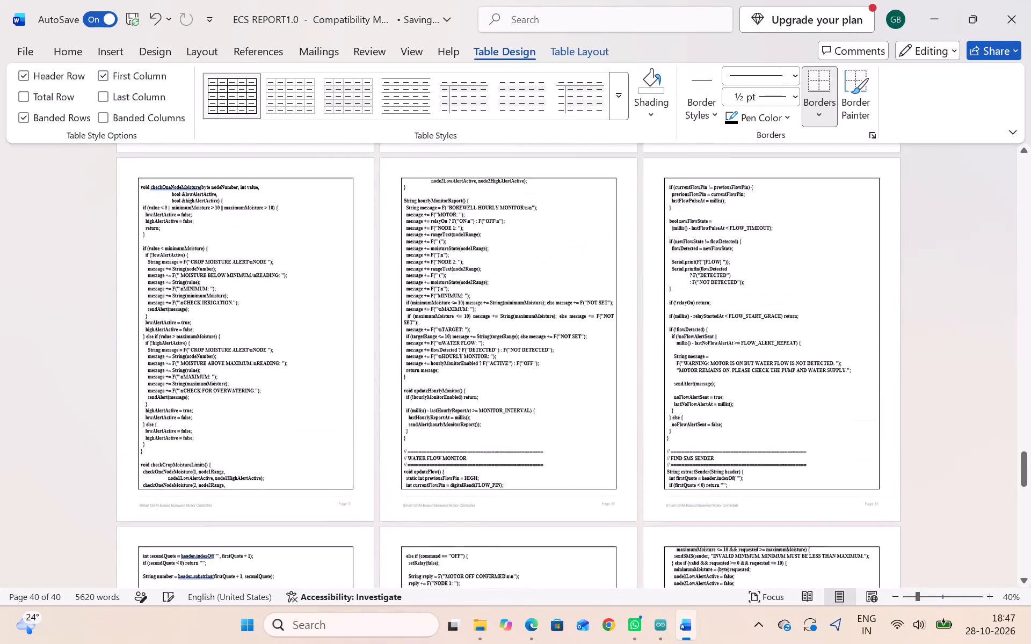
scroll(376, 279, up, 5)
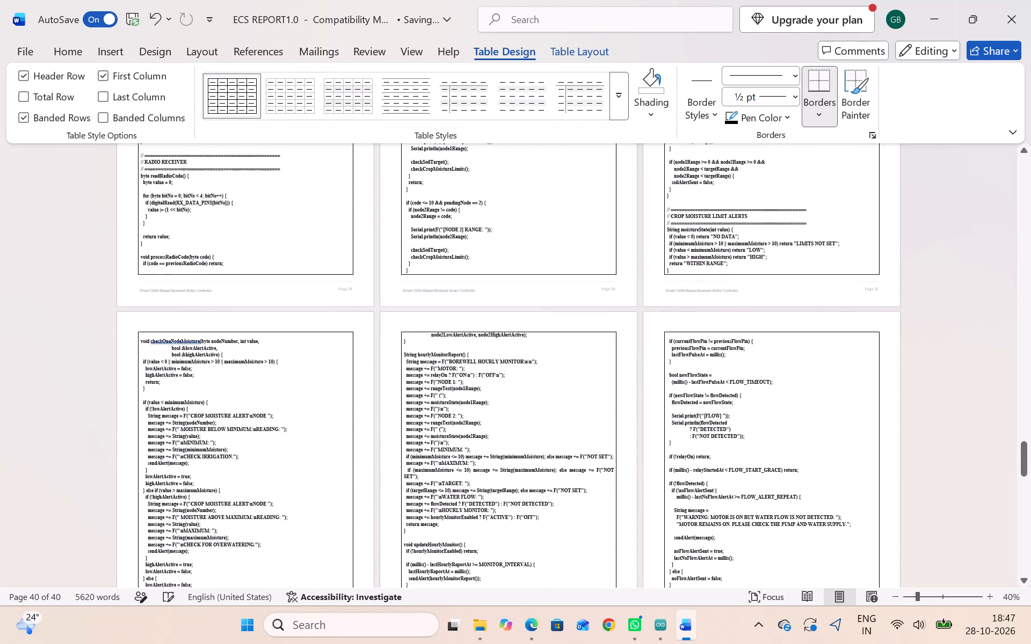
scroll(376, 279, down, 4)
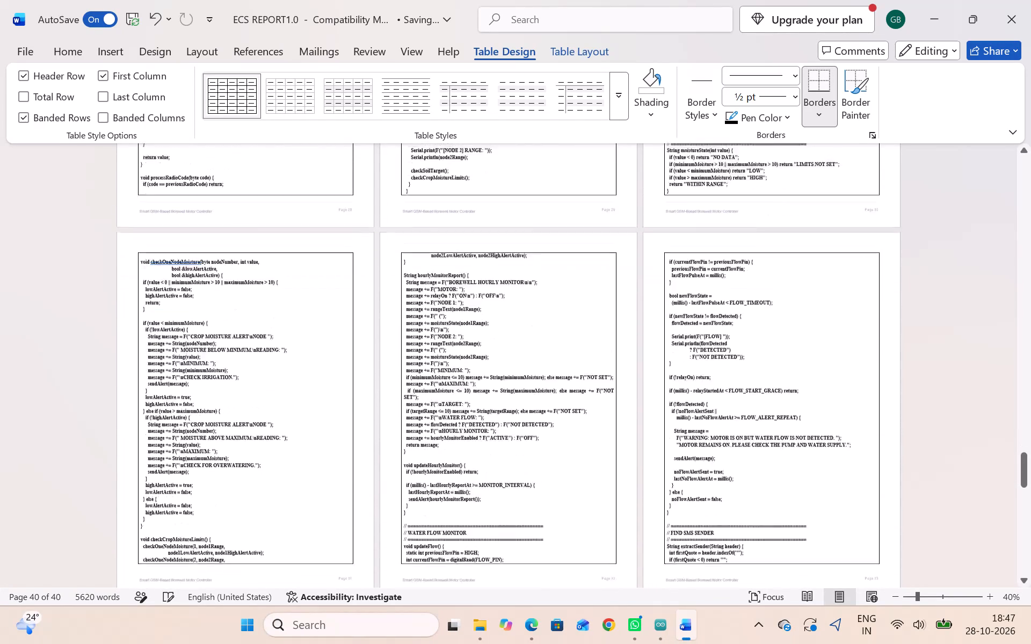
scroll(376, 279, down, 11)
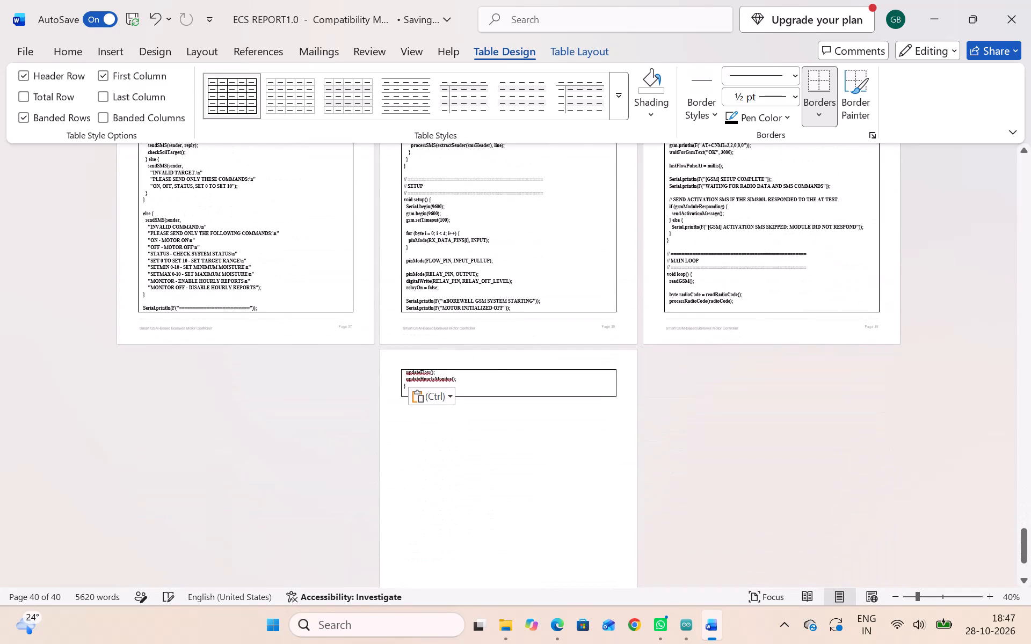
scroll(376, 279, down, 1)
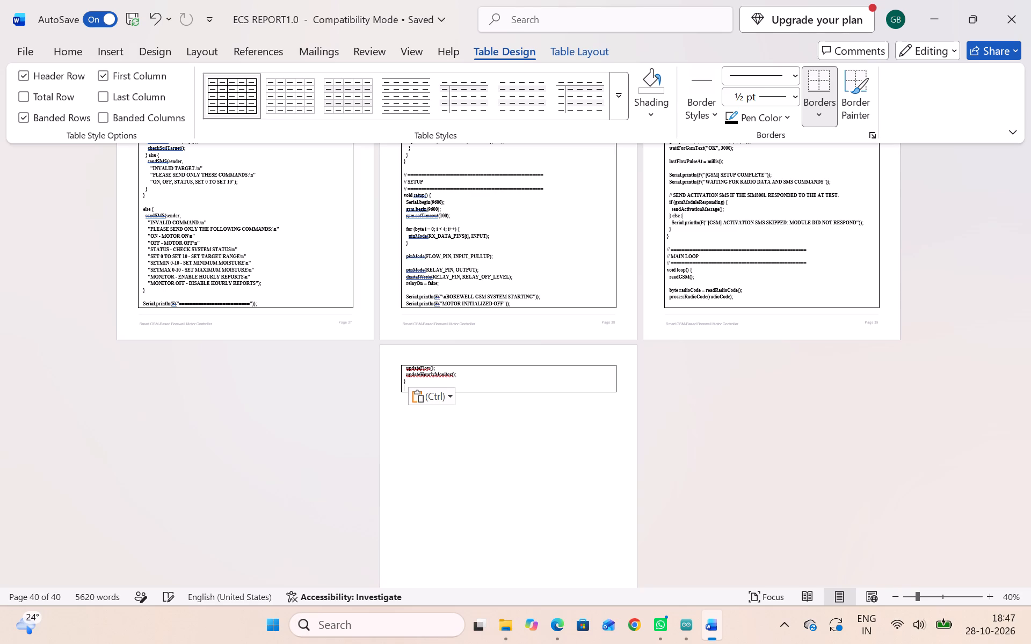
scroll(462, 450, up, 3)
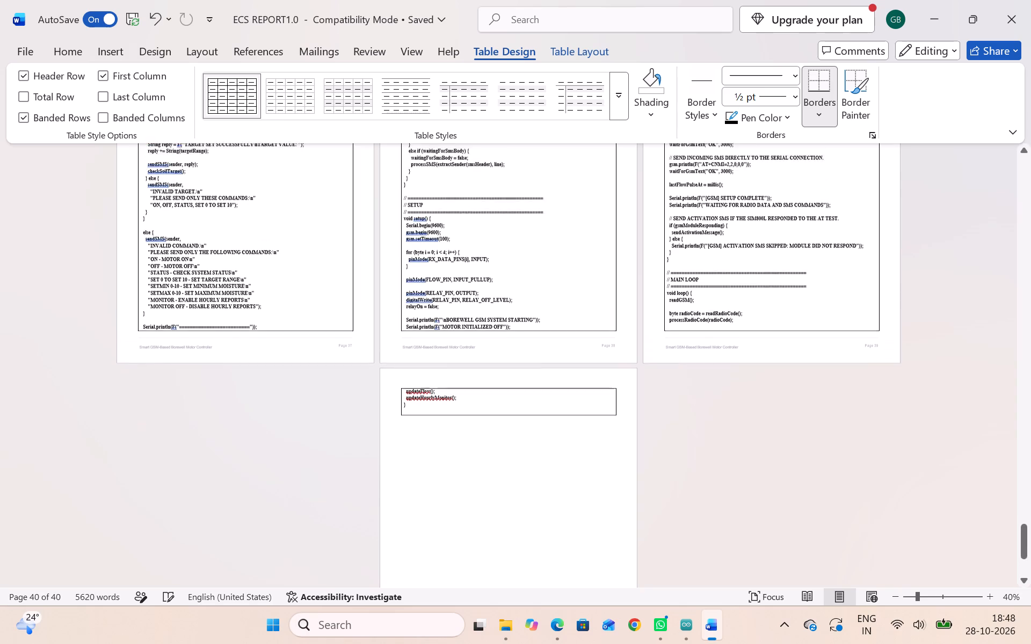
scroll(462, 450, up, 20)
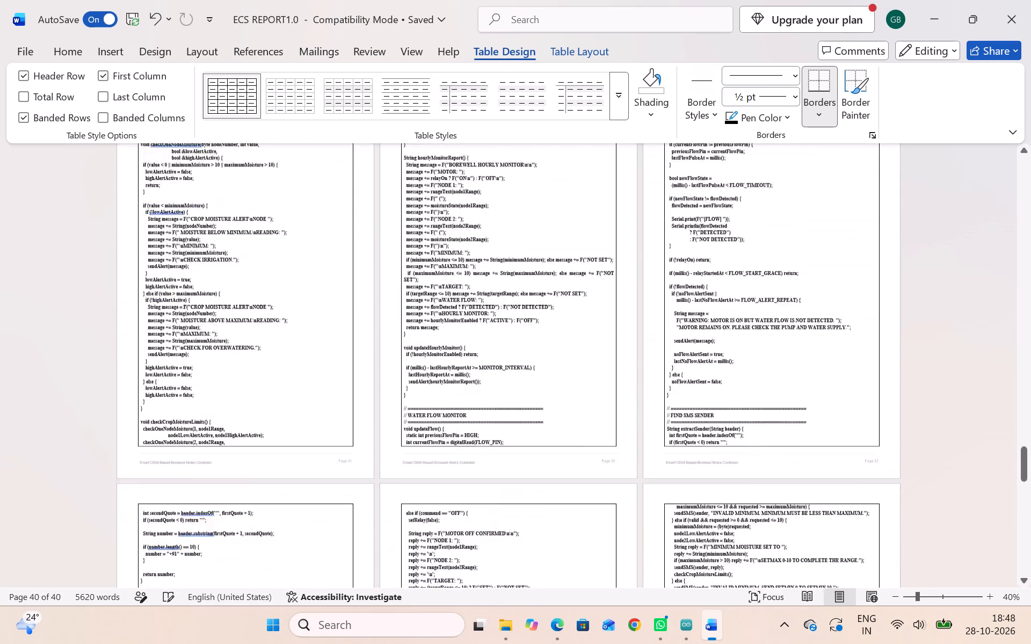
scroll(462, 450, up, 9)
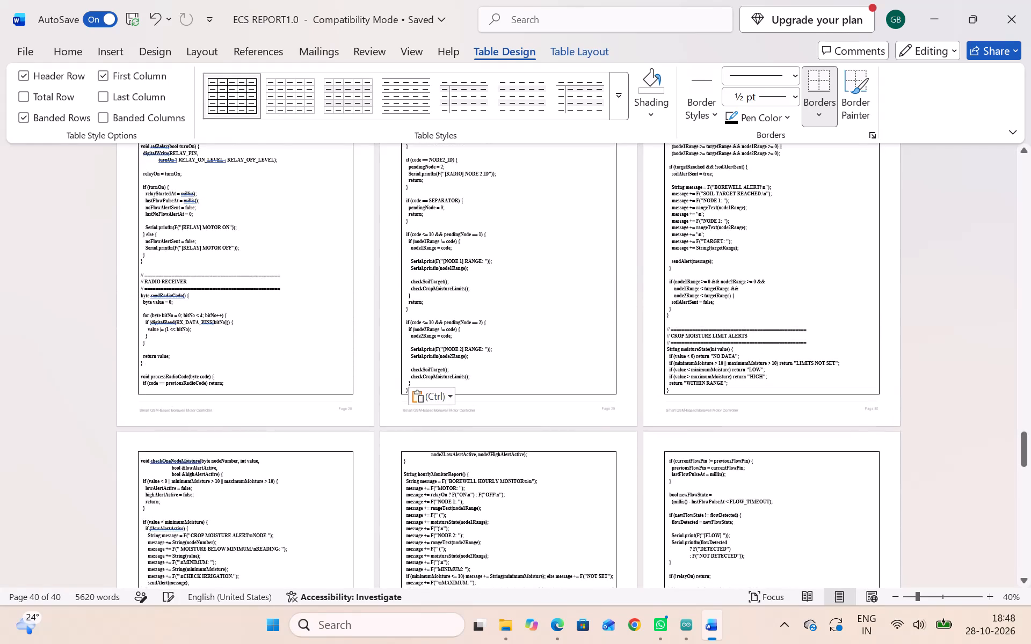
scroll(470, 475, up, 8)
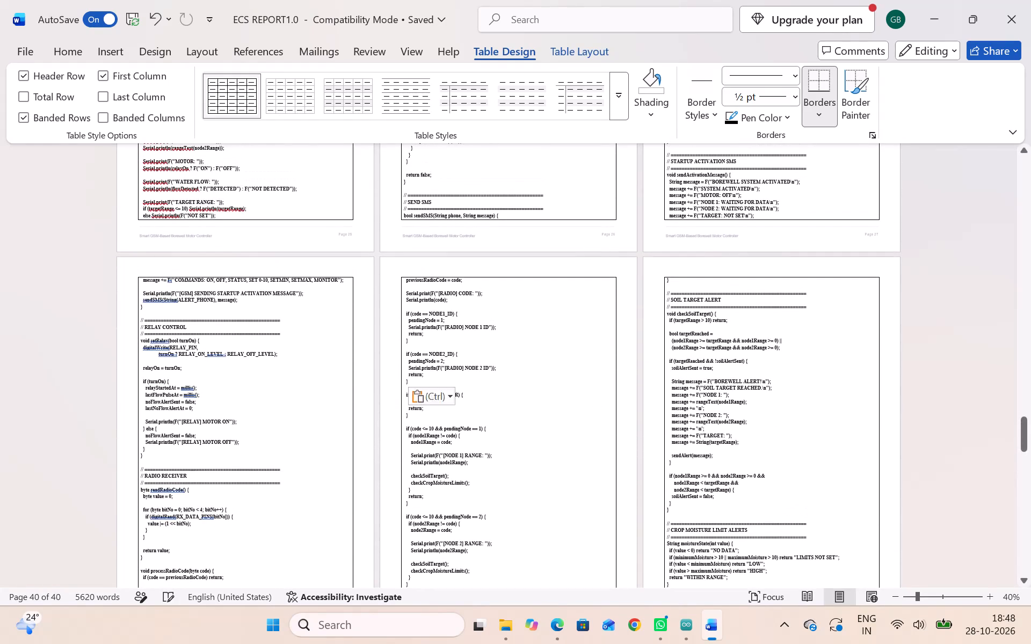
scroll(470, 475, up, 3)
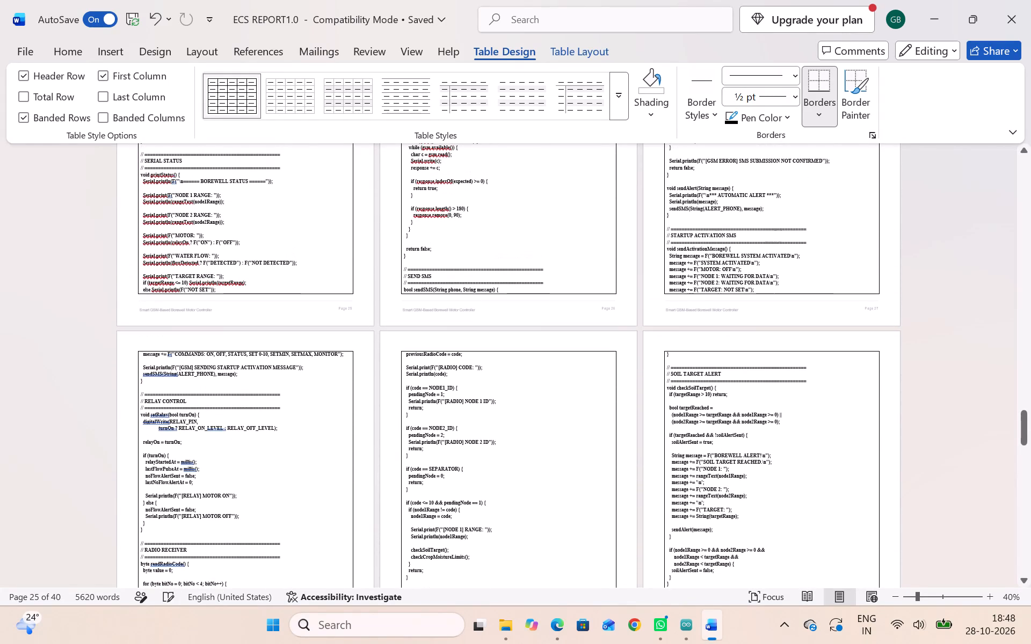
scroll(470, 475, up, 9)
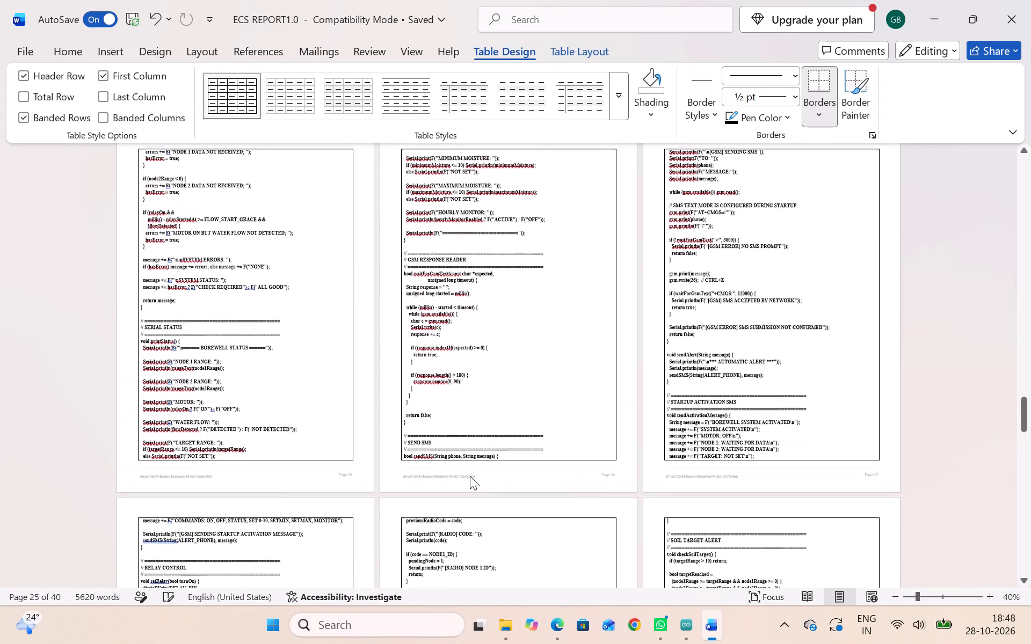
scroll(470, 476, up, 8)
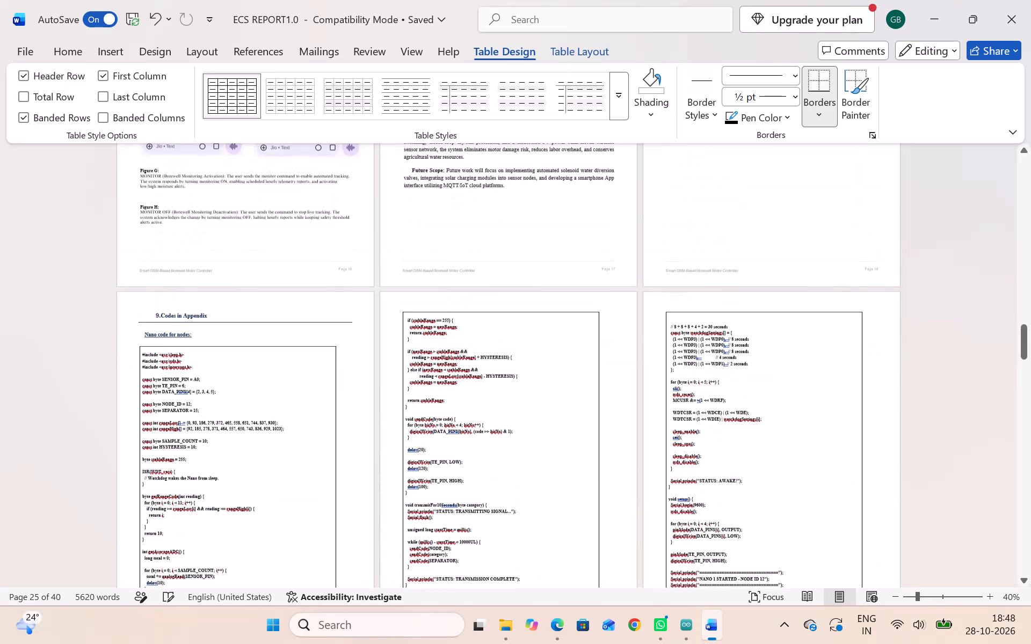
scroll(470, 476, down, 3)
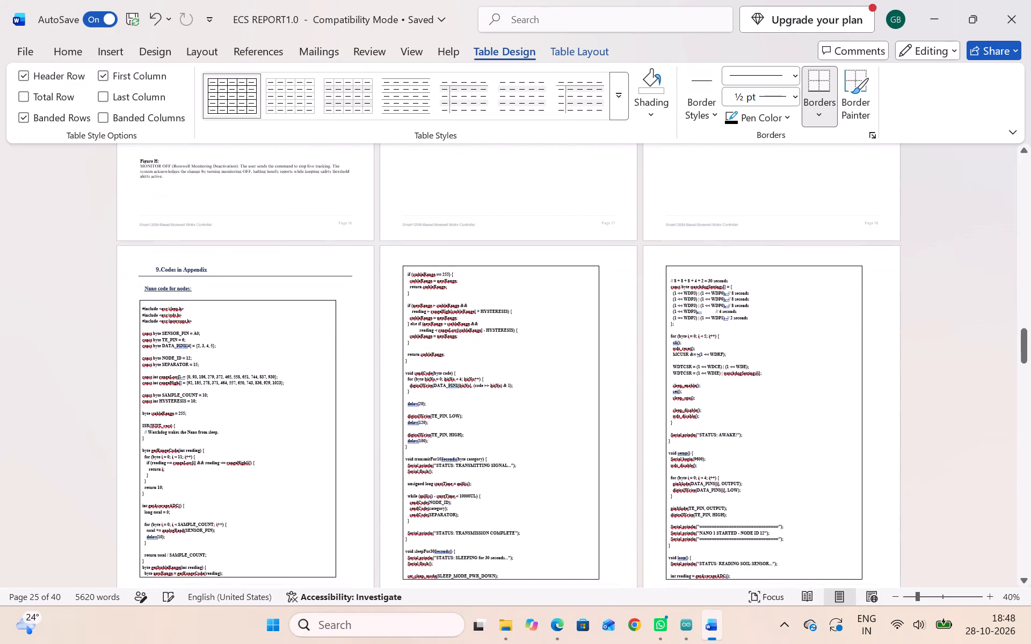
scroll(470, 476, down, 4)
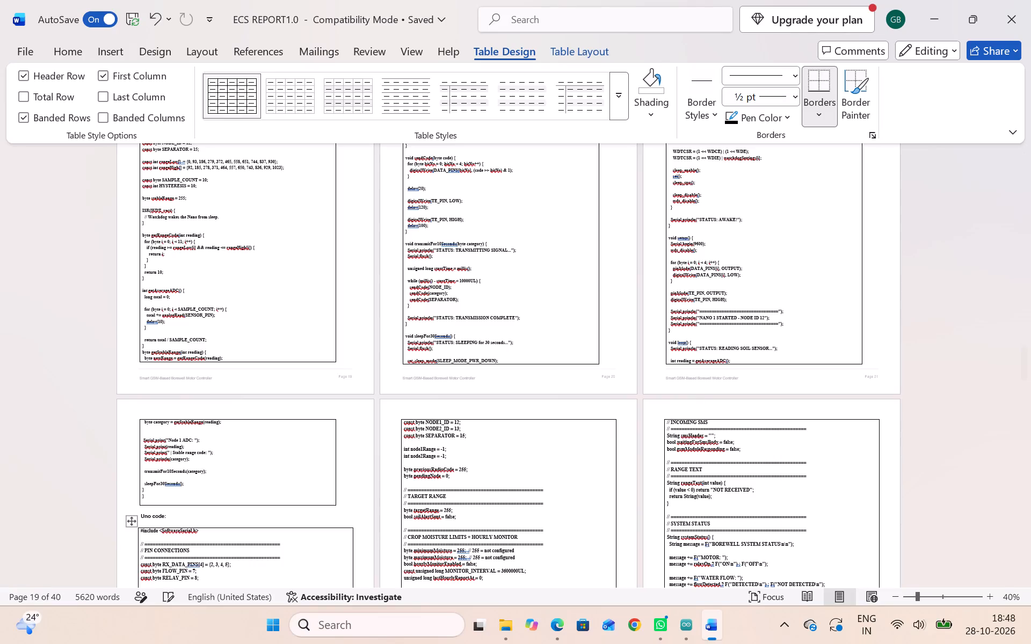
scroll(470, 476, down, 9)
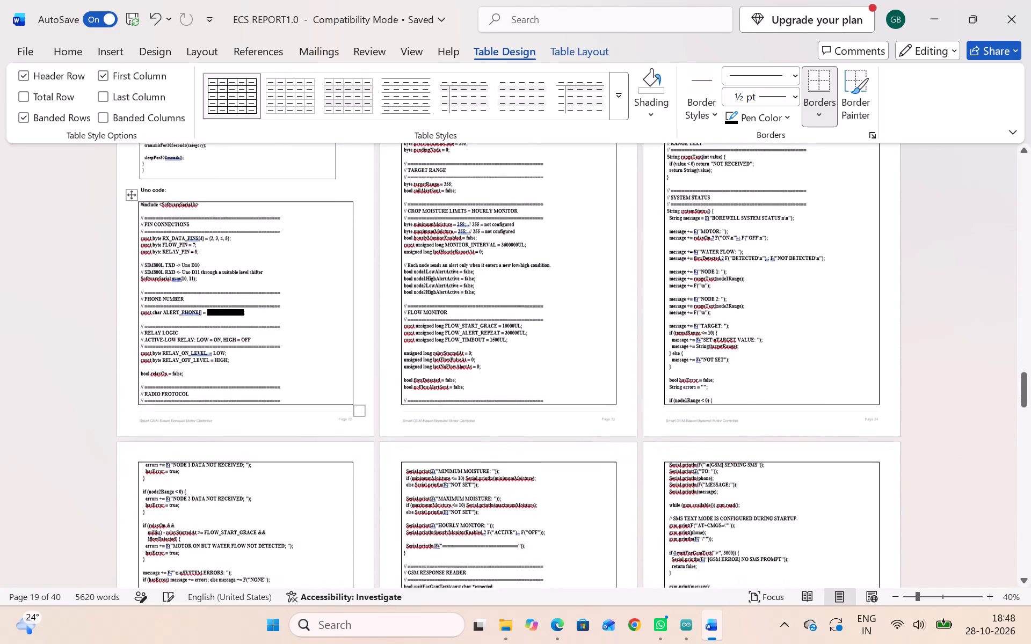
scroll(470, 476, down, 2)
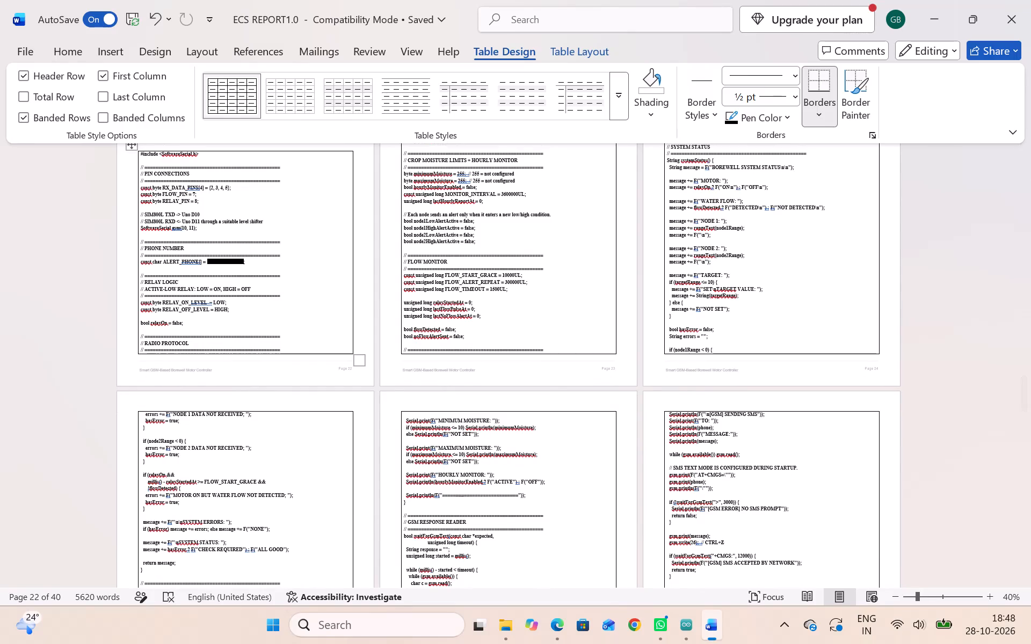
Undo the paste of the UNONEW code into the table under "Uno code:".
key(ctrl+z)
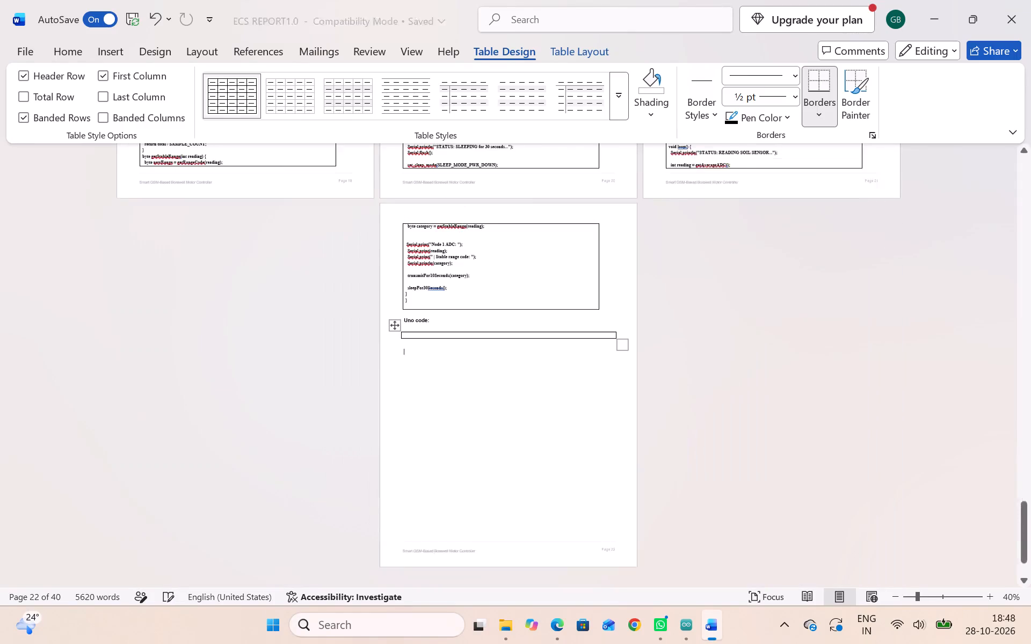
Copy the "Nano code for nodes:" heading text under "9.Codes in Appendix".
scroll(470, 476, up, 2)
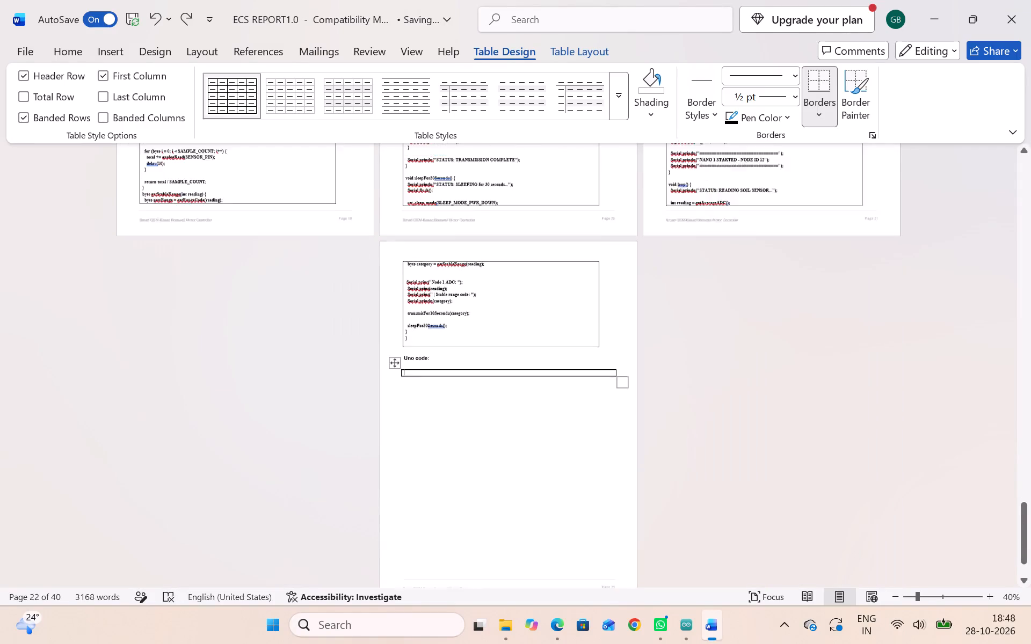
scroll(470, 476, up, 13)
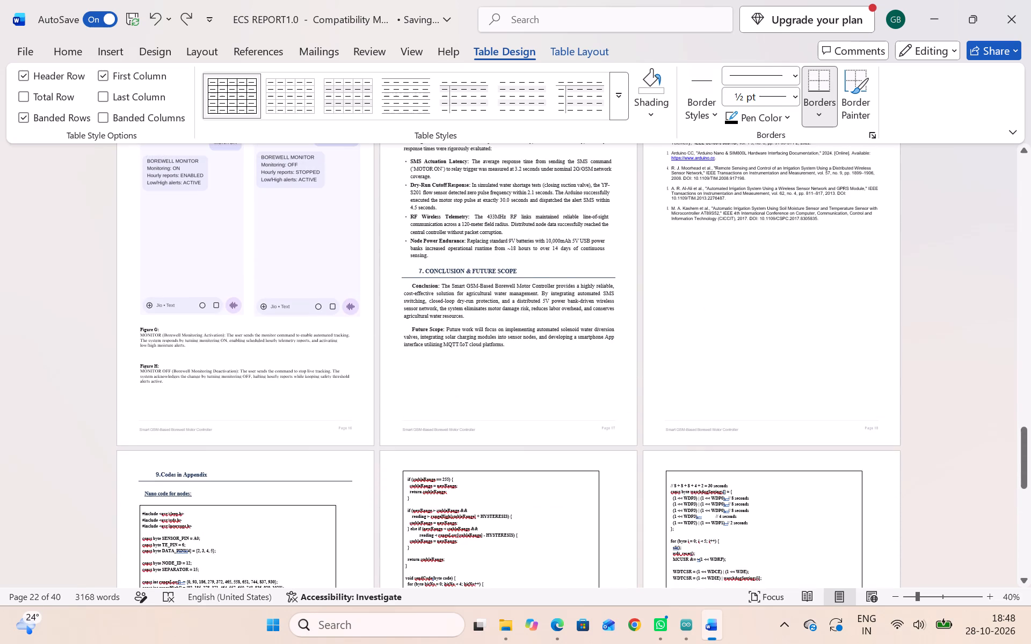
scroll(470, 476, down, 11)
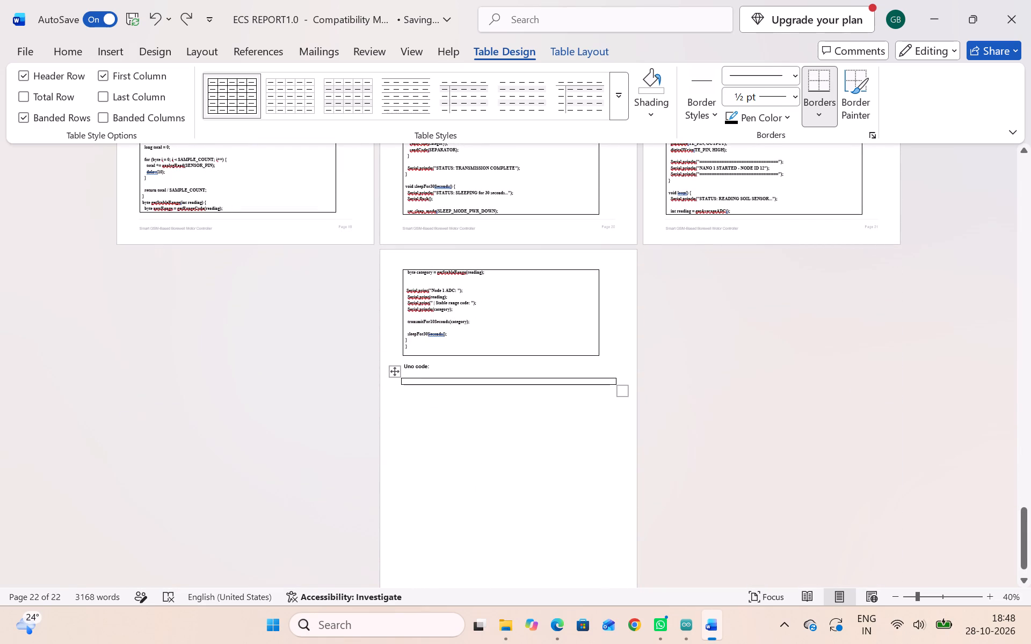
scroll(326, 307, up, 1)
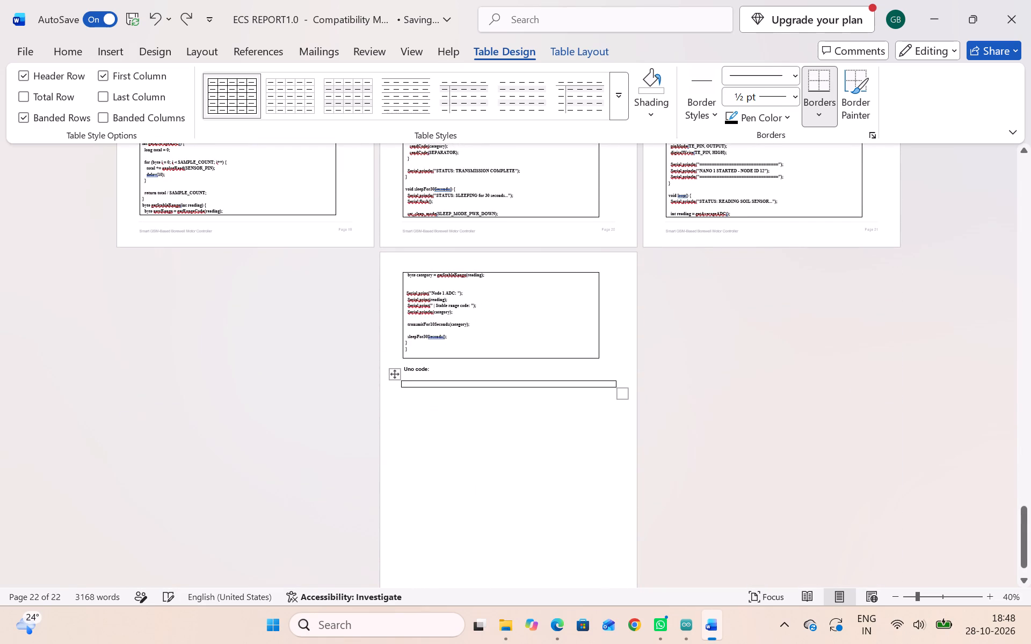
scroll(326, 307, up, 9)
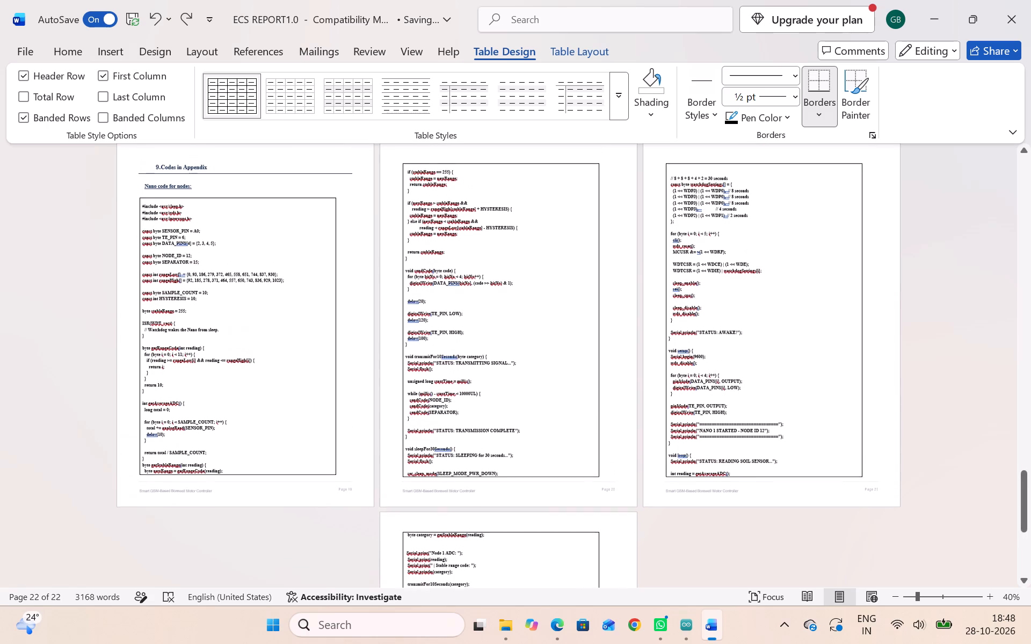
drag(194, 188, 165, 188)
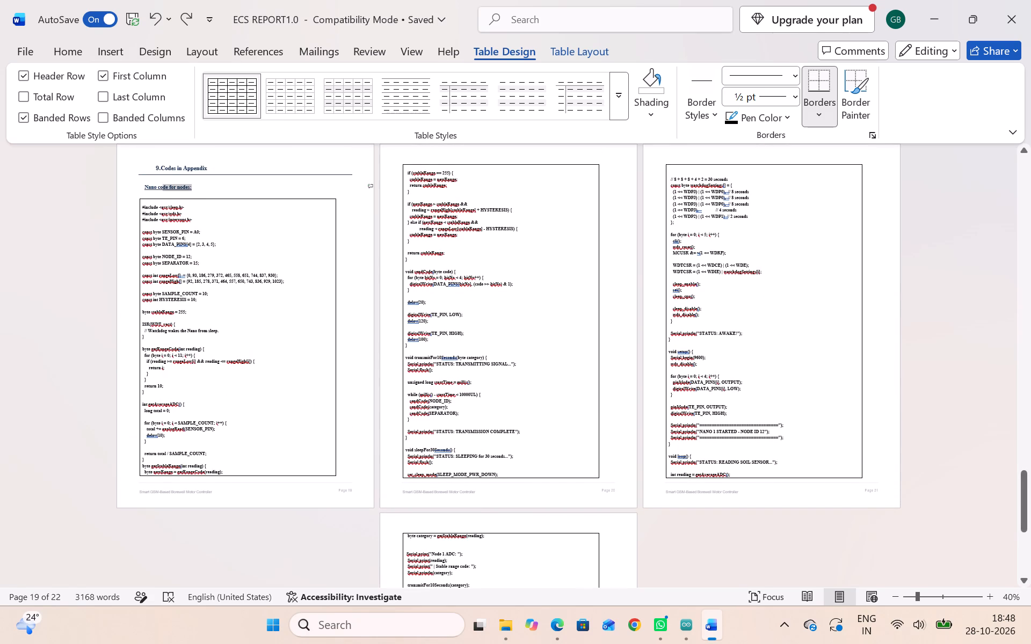
drag(165, 188, 148, 188)
key(ctrl+c)
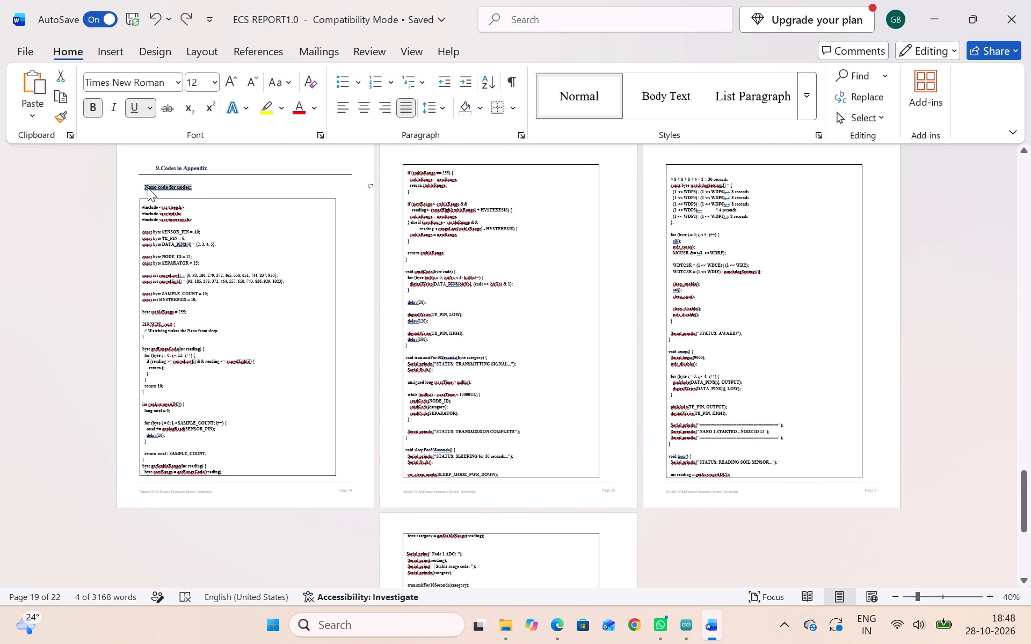
Insert blank lines above "Uno code:" after the Nano code table until the heading and its empty table start on a new page.
scroll(405, 471, down, 2)
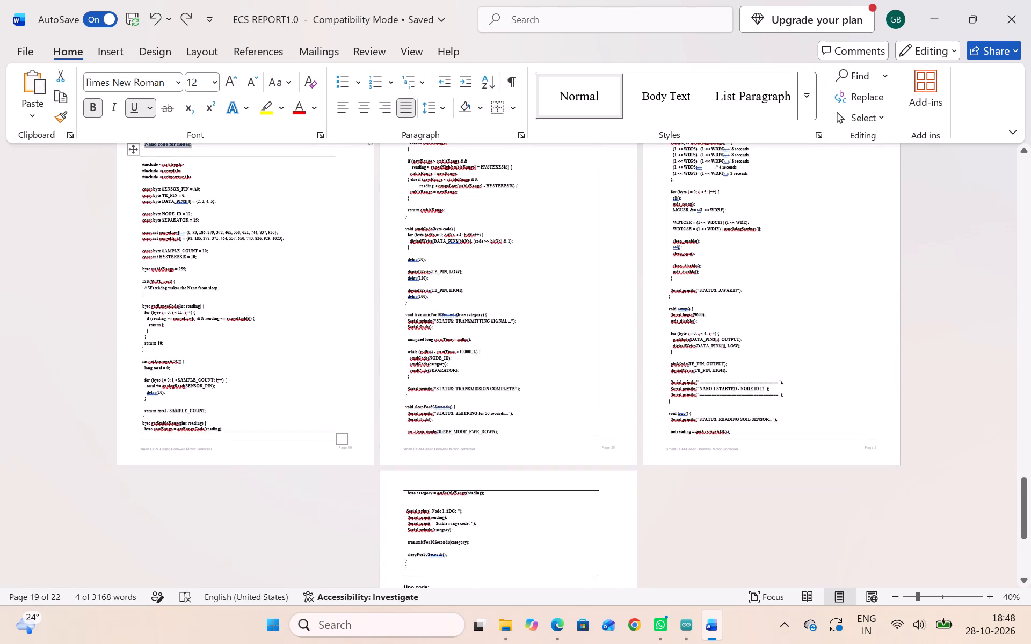
scroll(405, 471, down, 1)
click(440, 547)
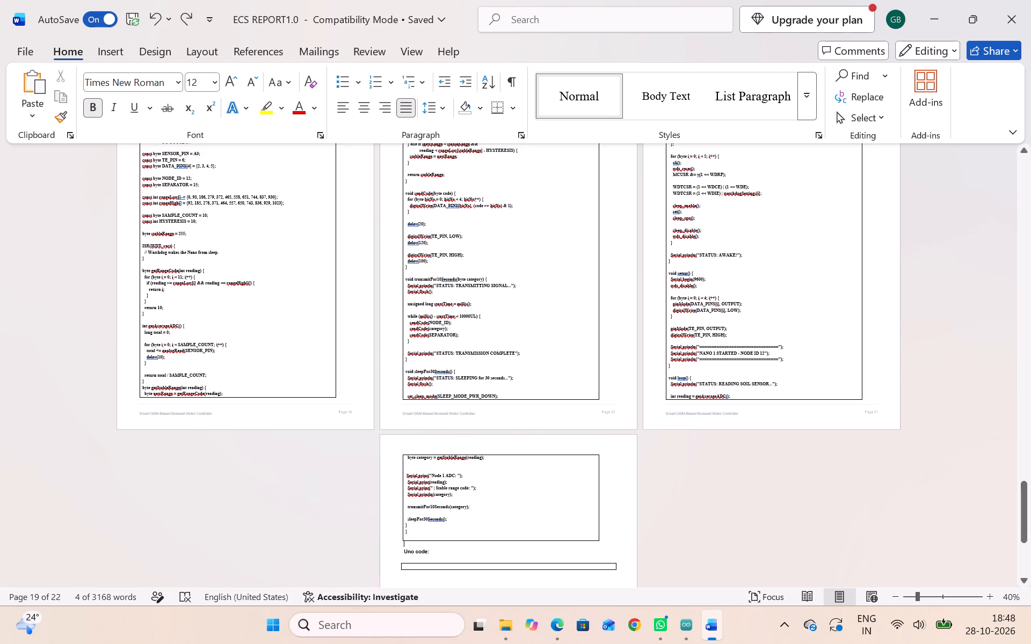
scroll(440, 547, down, 1)
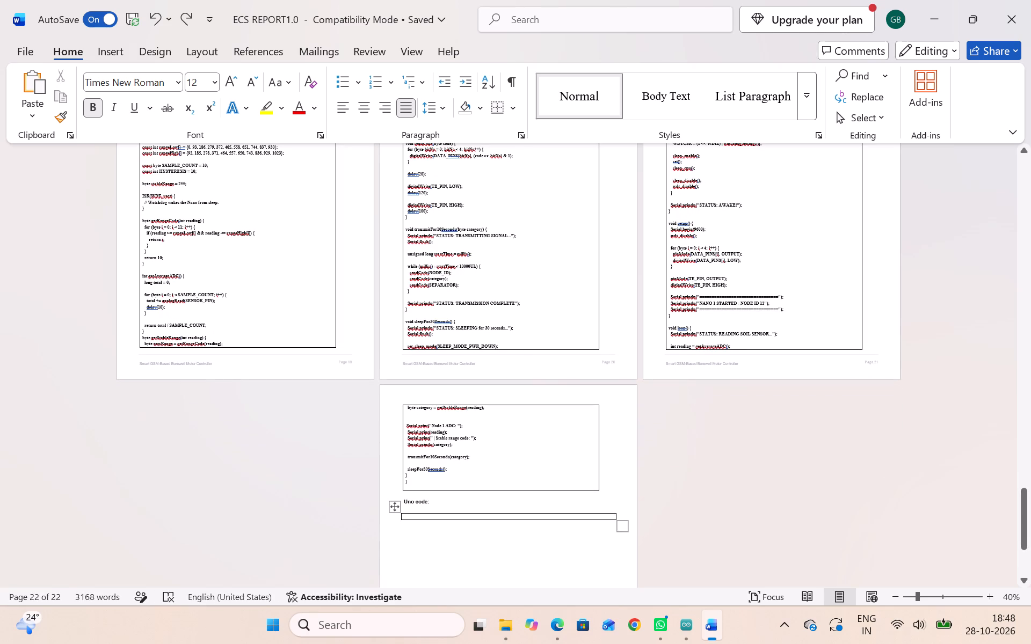
click(440, 496)
key(Return)
key(Return)
key(Return)
key(Return)
key(Return)
key(Return)
key(Return)
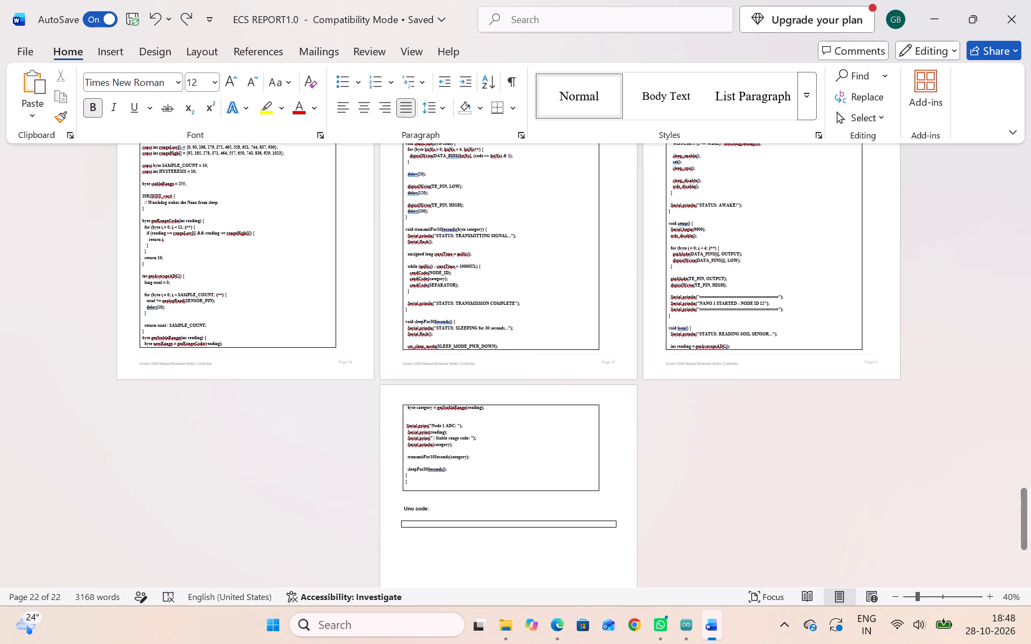
scroll(440, 496, down, 6)
key(Return)
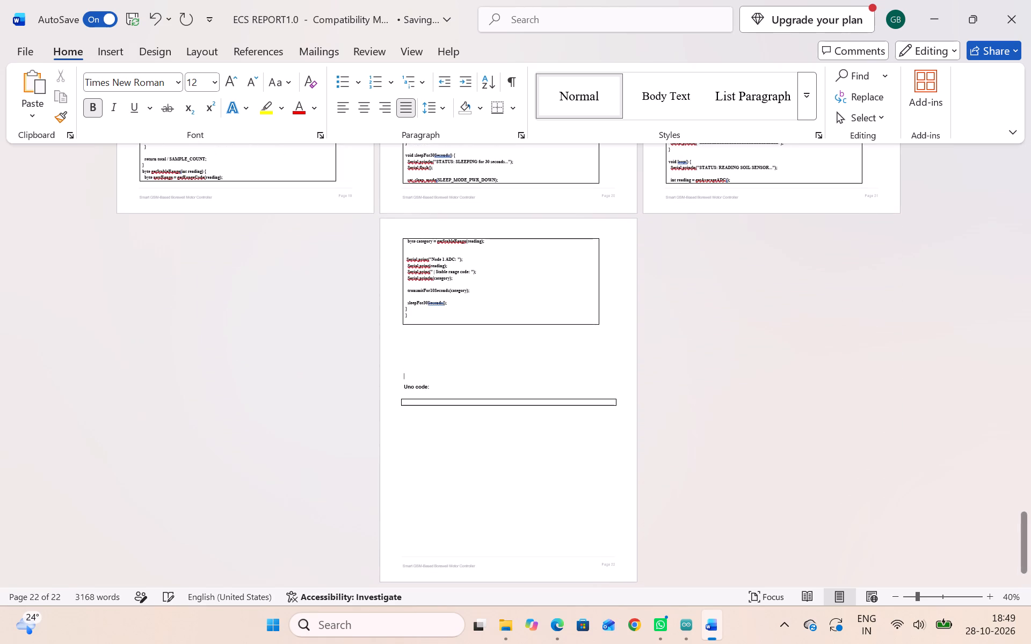
key(Return)
key(Return)
key(Return)
key(Return)
key(Return)
key(Return)
key(Return)
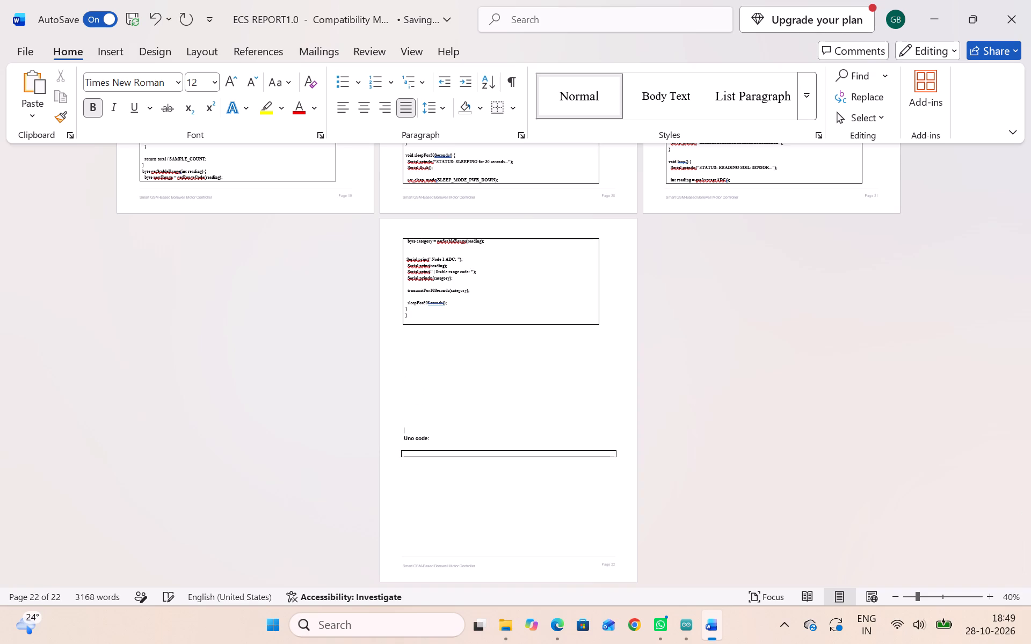
key(Return)
key(Return)
key(Return)
key(Return)
key(Return)
key(Return)
key(Return)
key(Return)
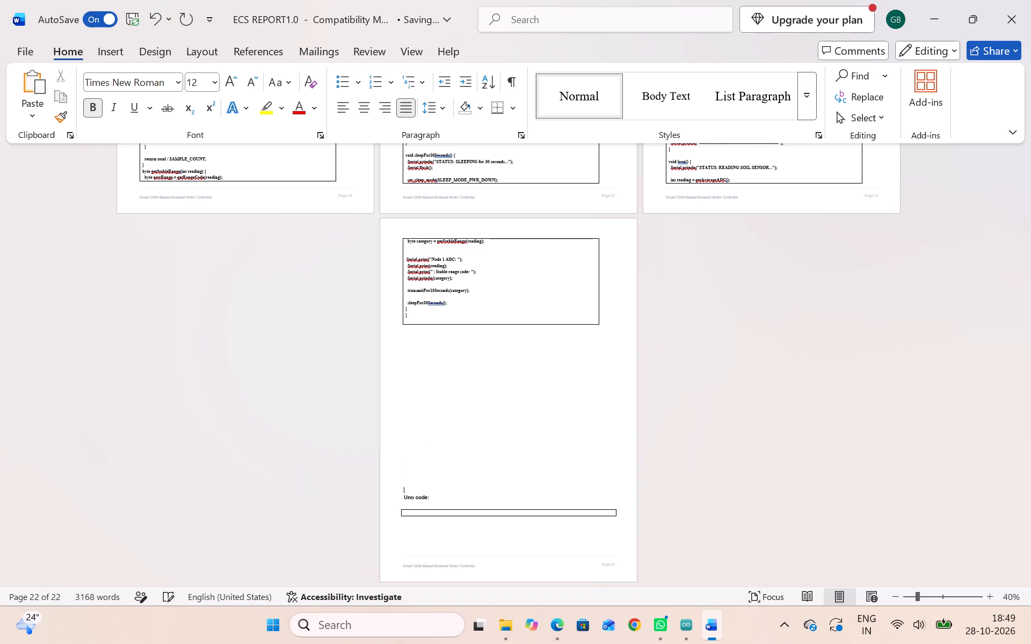
key(Return)
key(Return)
key(Return)
key(Return)
key(Return)
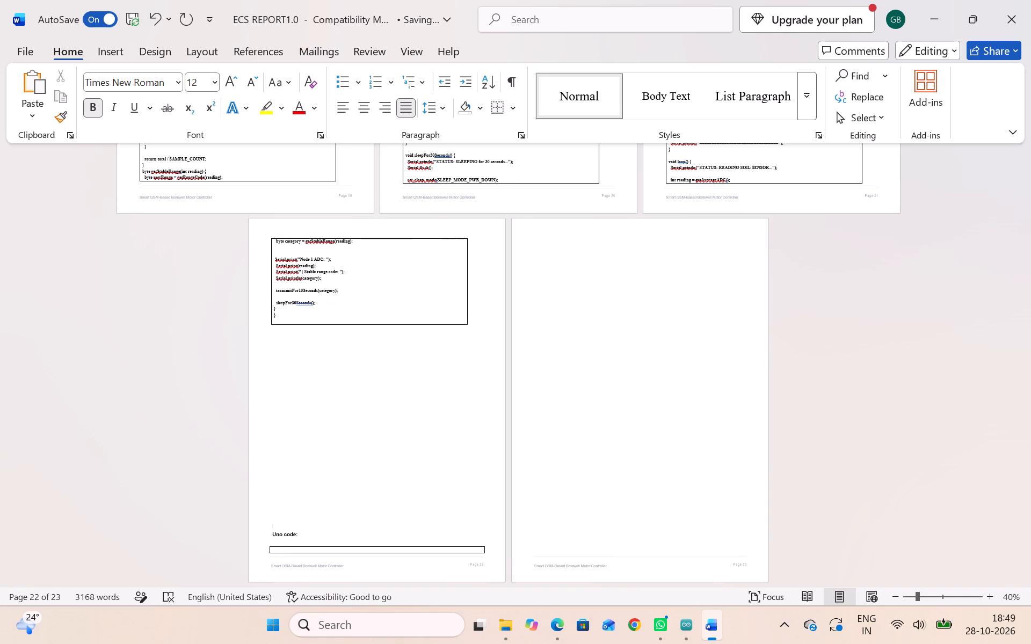
key(Return)
key(Return)
key(Return)
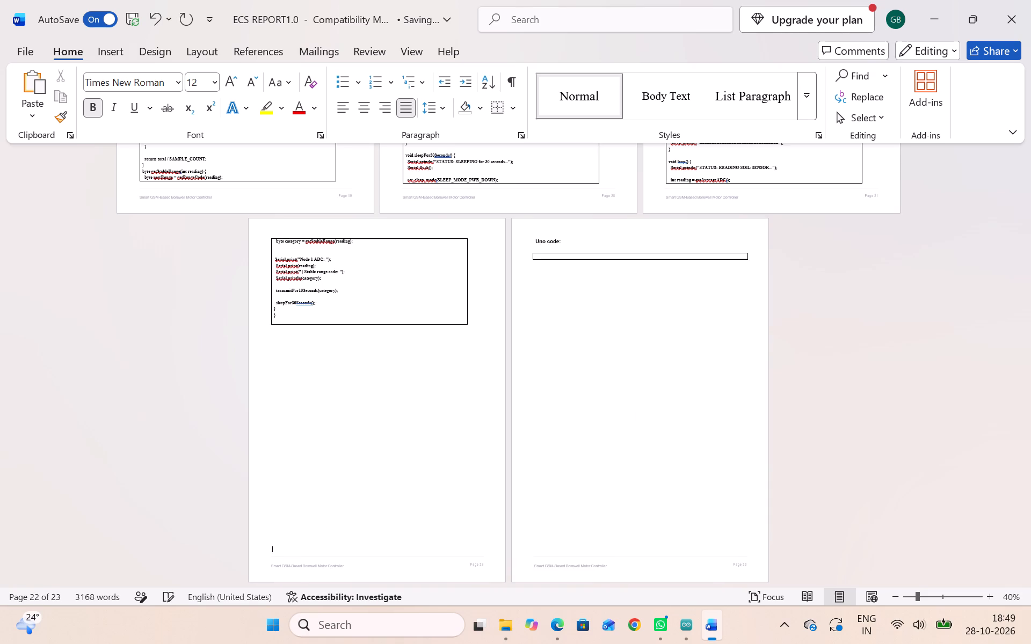
Delete the "Uno code:" heading text, leaving one empty line above the empty table.
drag(572, 244, 555, 240)
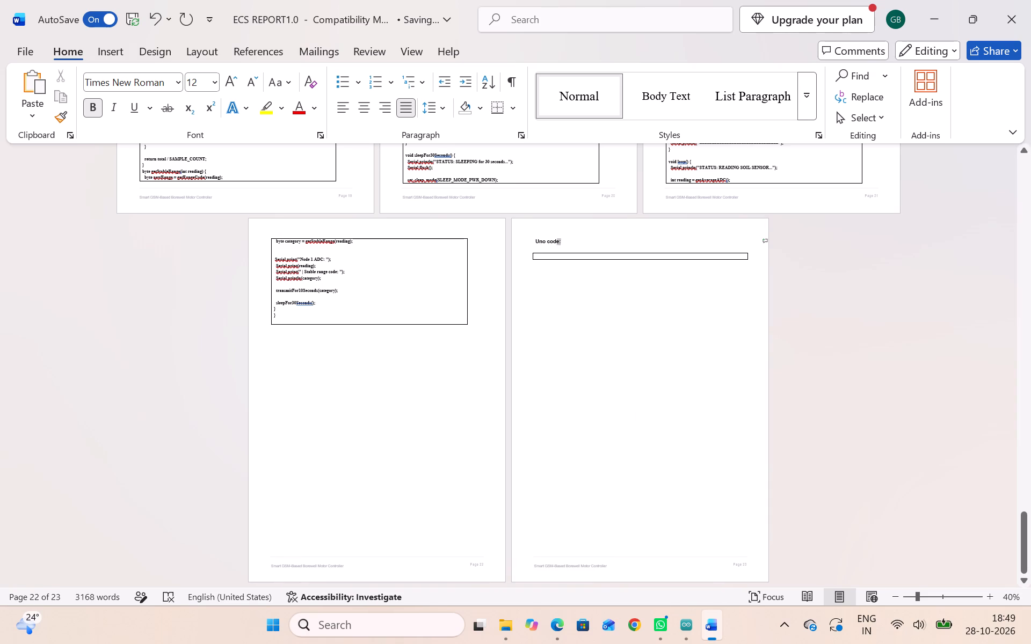
drag(555, 240, 536, 240)
key(Return)
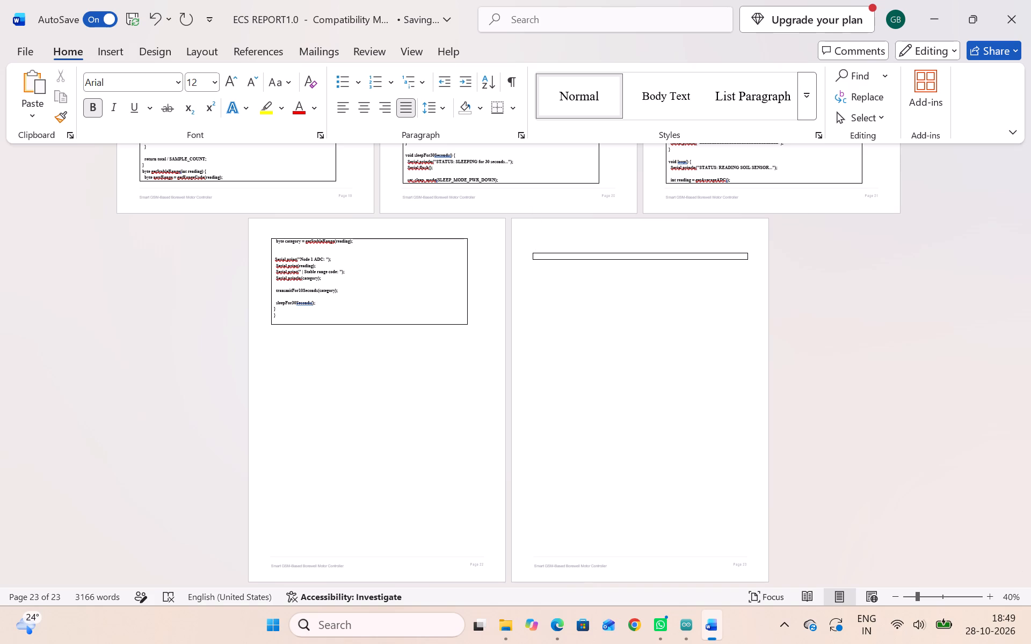
key(Return)
key(BackSpace)
key(BackSpace)
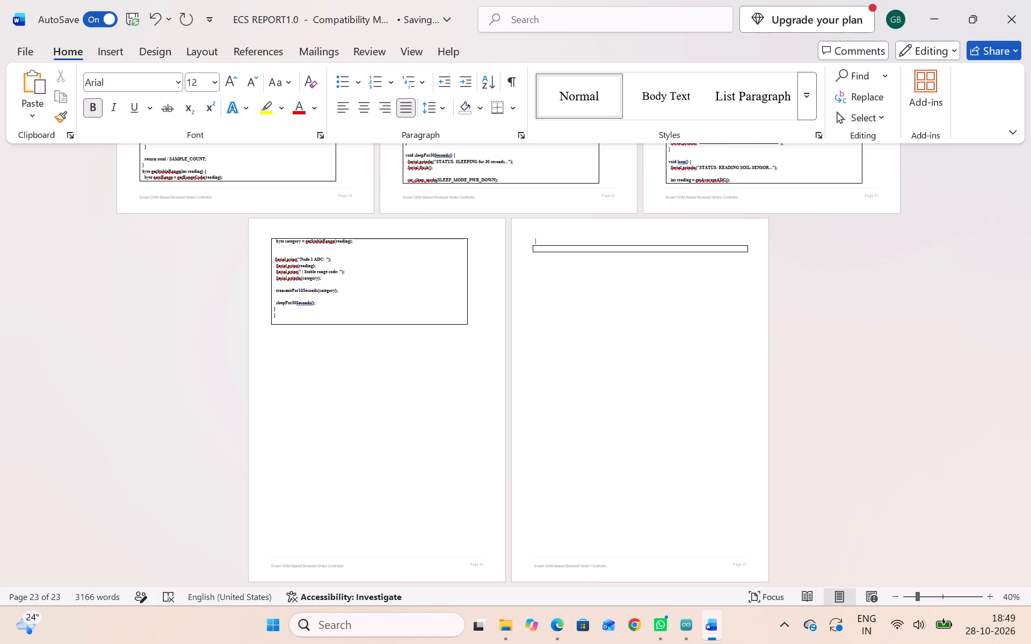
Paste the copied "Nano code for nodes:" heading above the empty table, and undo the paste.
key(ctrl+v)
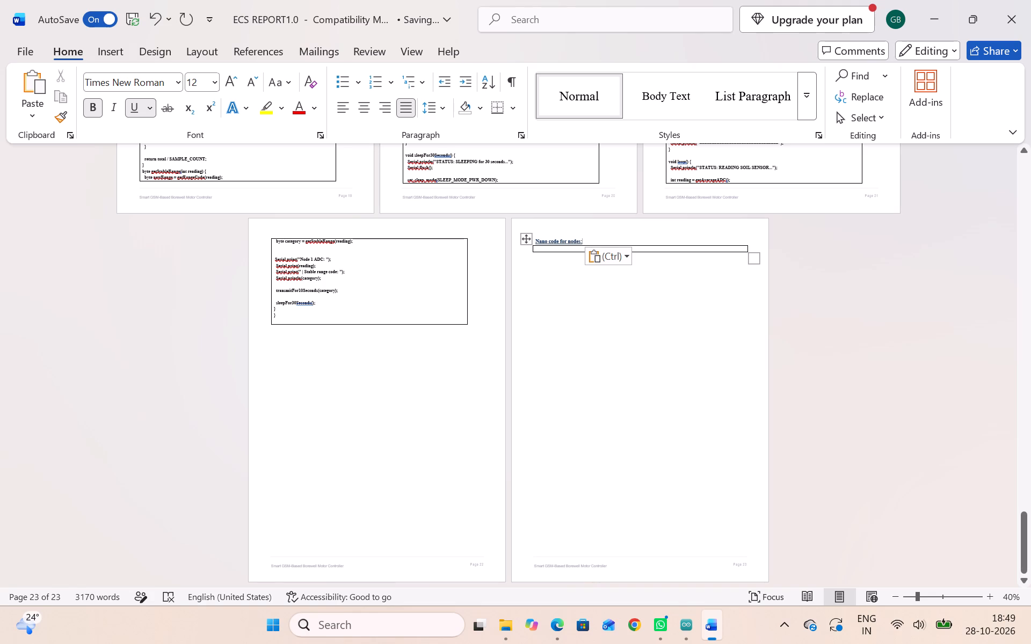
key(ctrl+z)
Look through the earlier sections of the report for a section heading that can serve as a formatting model.
scroll(377, 193, up, 2)
ctrl+scroll(377, 193, down, 1)
ctrl+scroll(377, 193, up, 2)
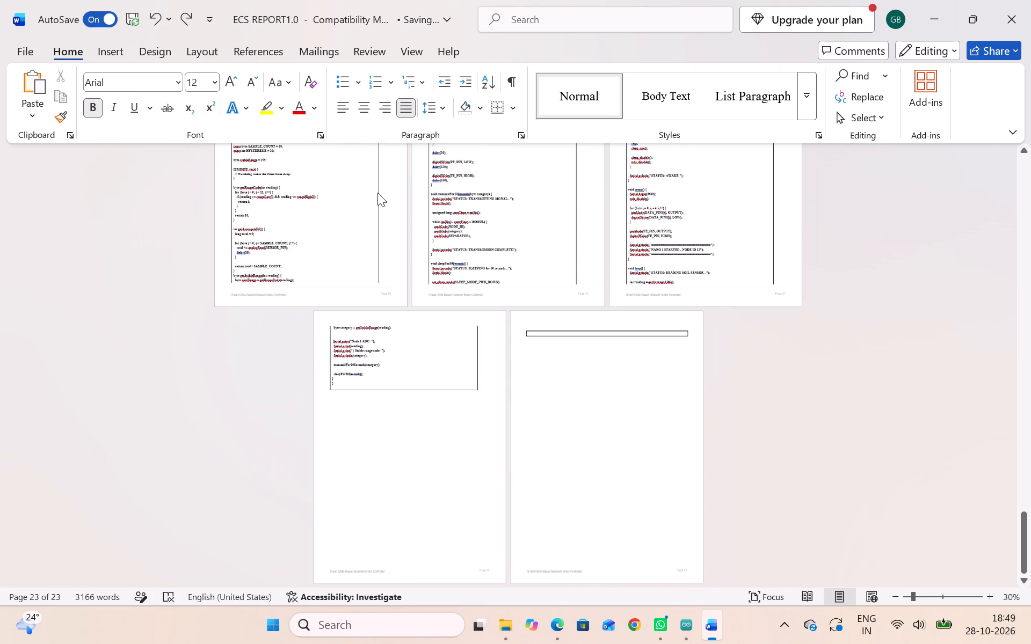
ctrl+scroll(377, 193, up, 6)
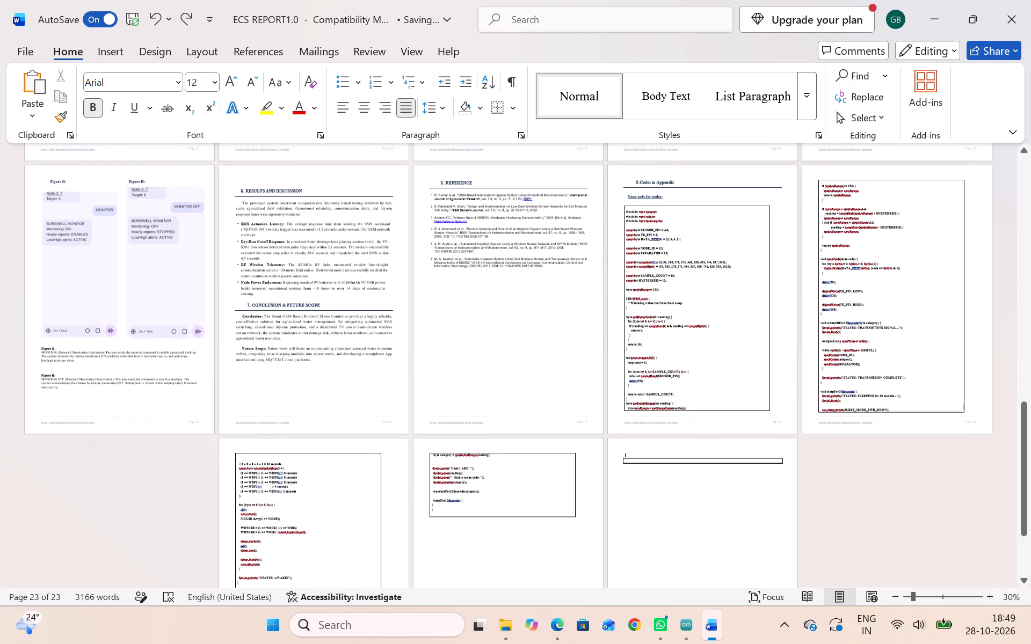
scroll(377, 193, up, 8)
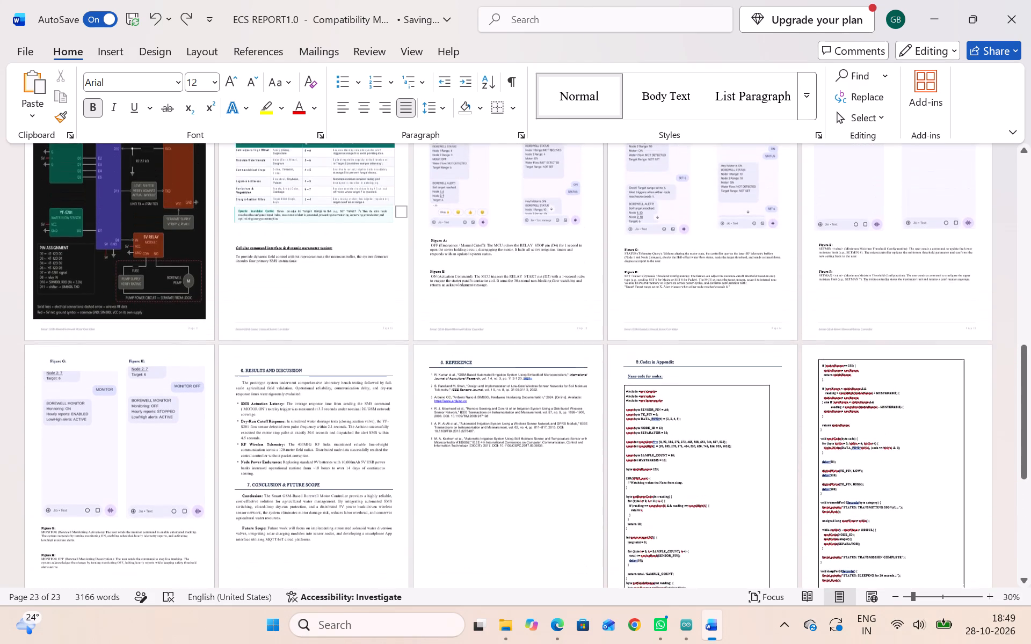
scroll(377, 193, up, 7)
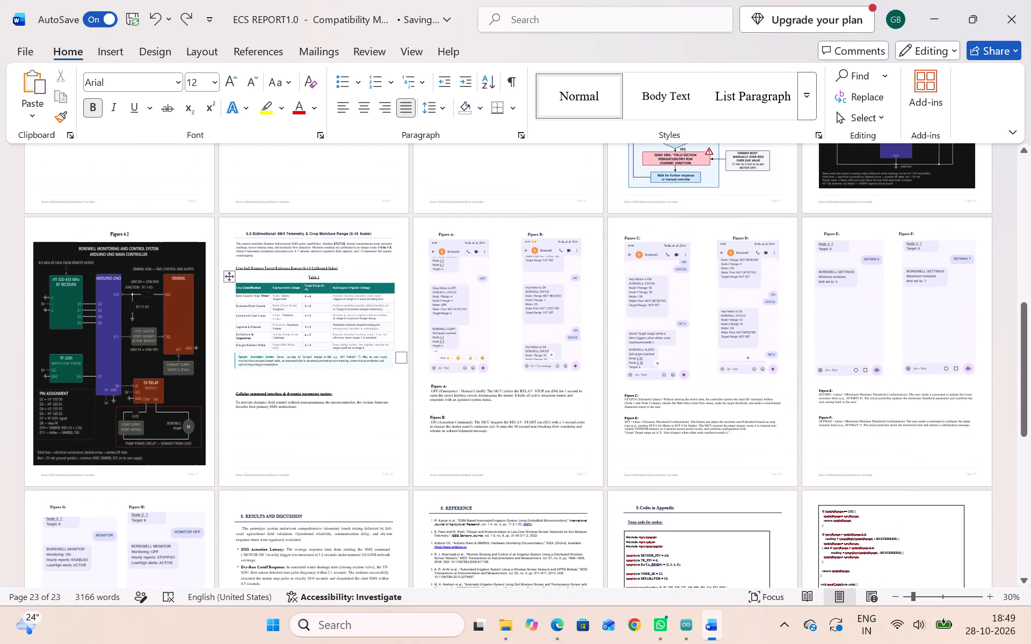
scroll(377, 193, up, 4)
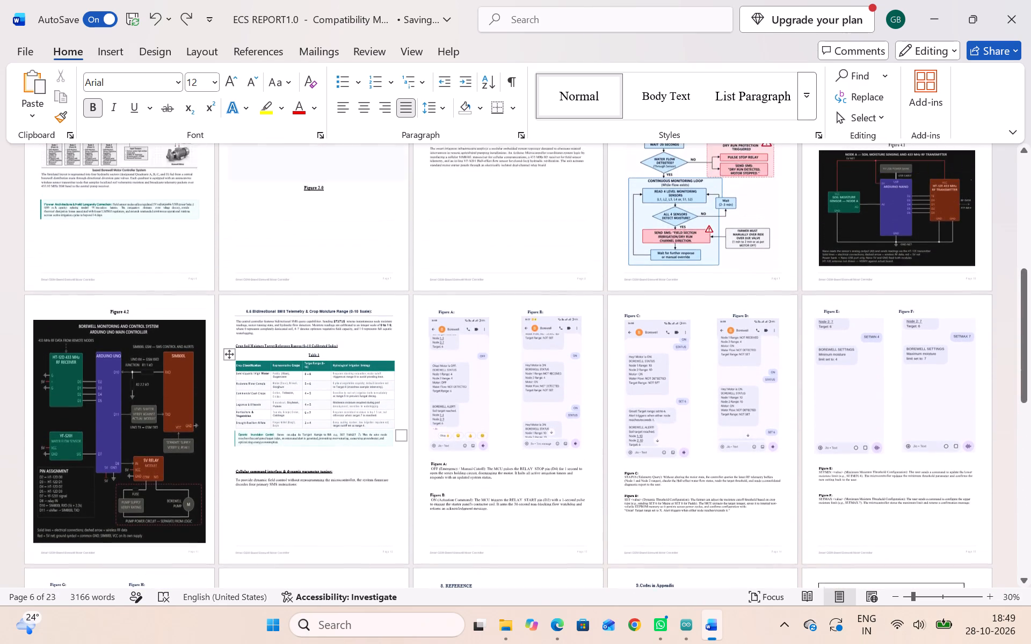
scroll(377, 193, up, 4)
ctrl+scroll(377, 193, up, 7)
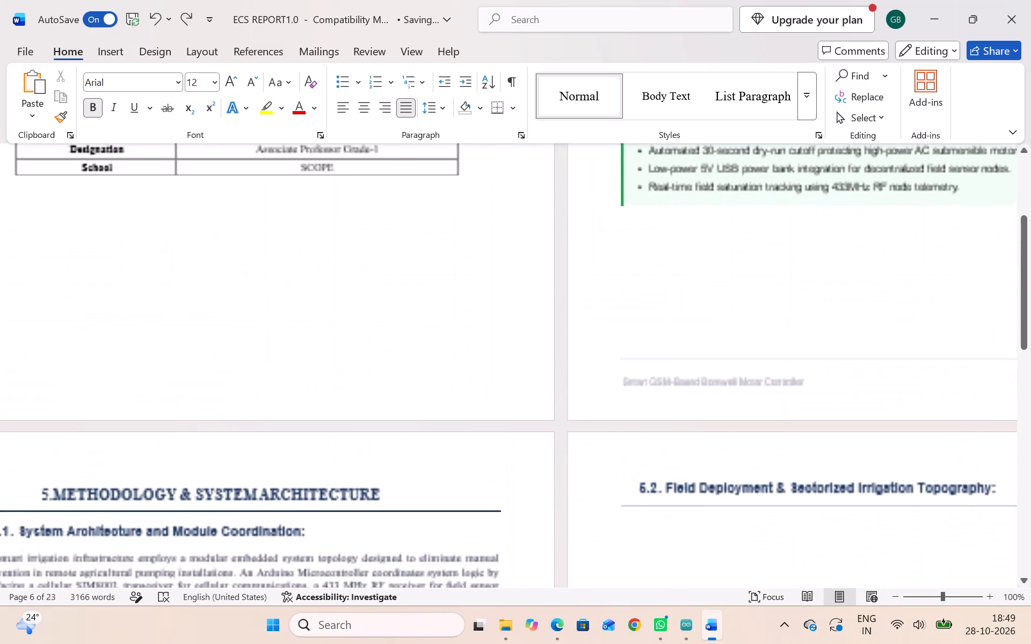
scroll(405, 450, down, 16)
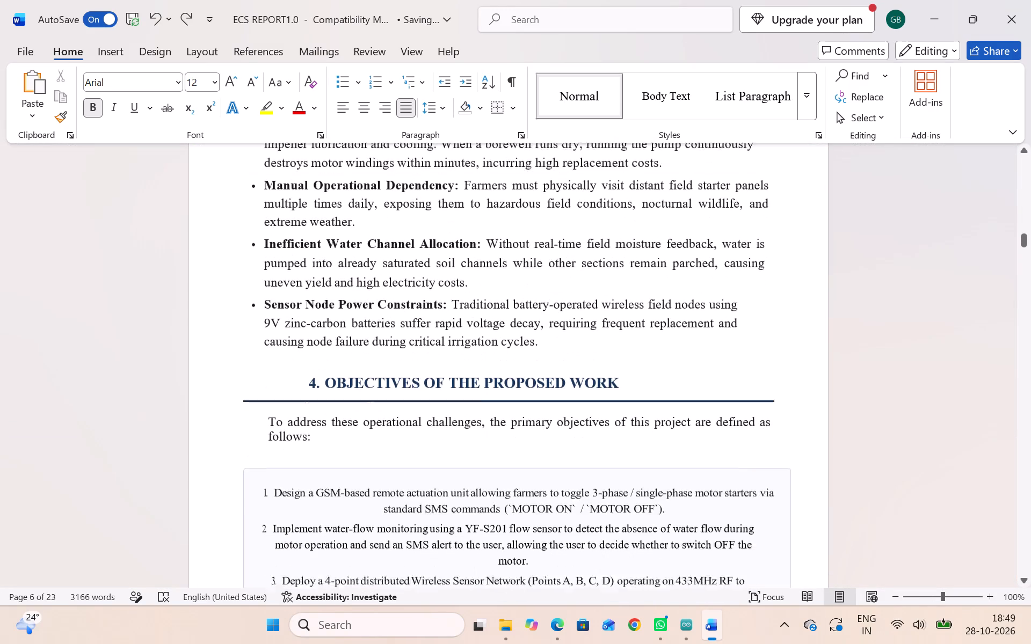
ctrl+scroll(405, 450, down, 3)
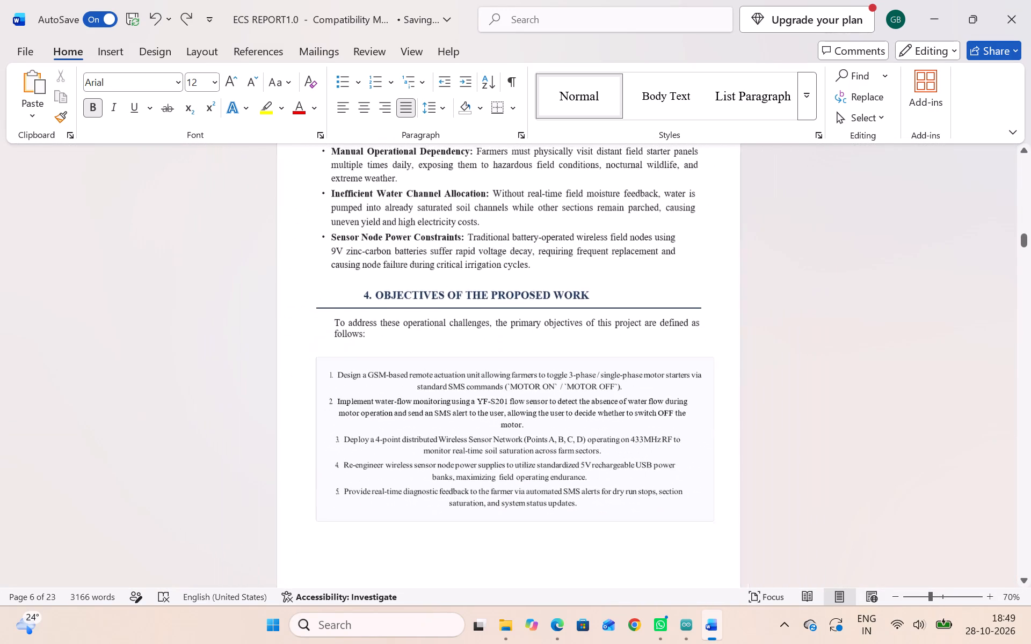
scroll(405, 450, down, 4)
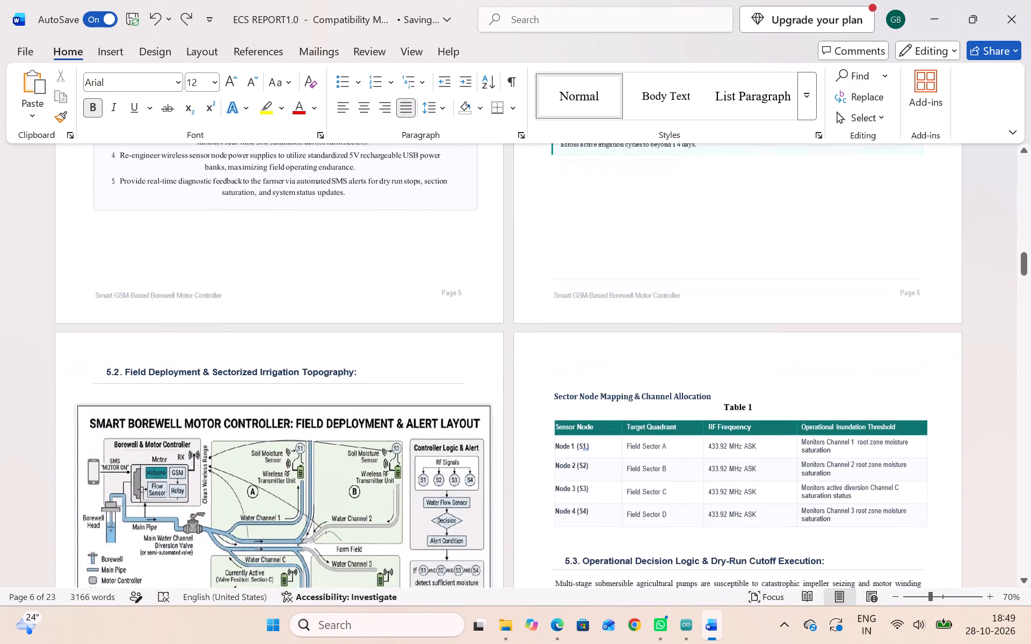
scroll(405, 450, down, 2)
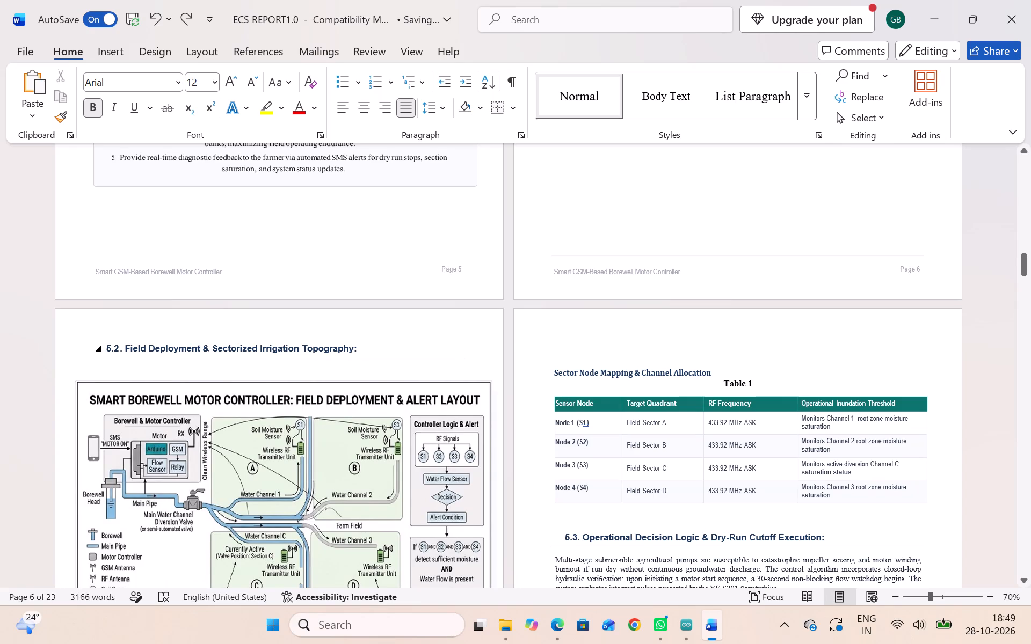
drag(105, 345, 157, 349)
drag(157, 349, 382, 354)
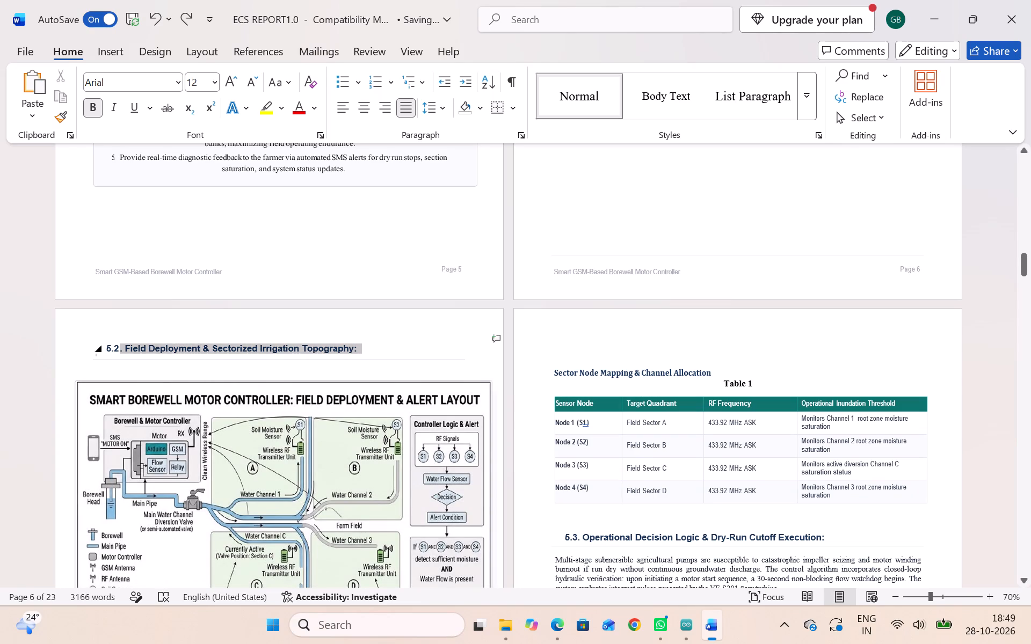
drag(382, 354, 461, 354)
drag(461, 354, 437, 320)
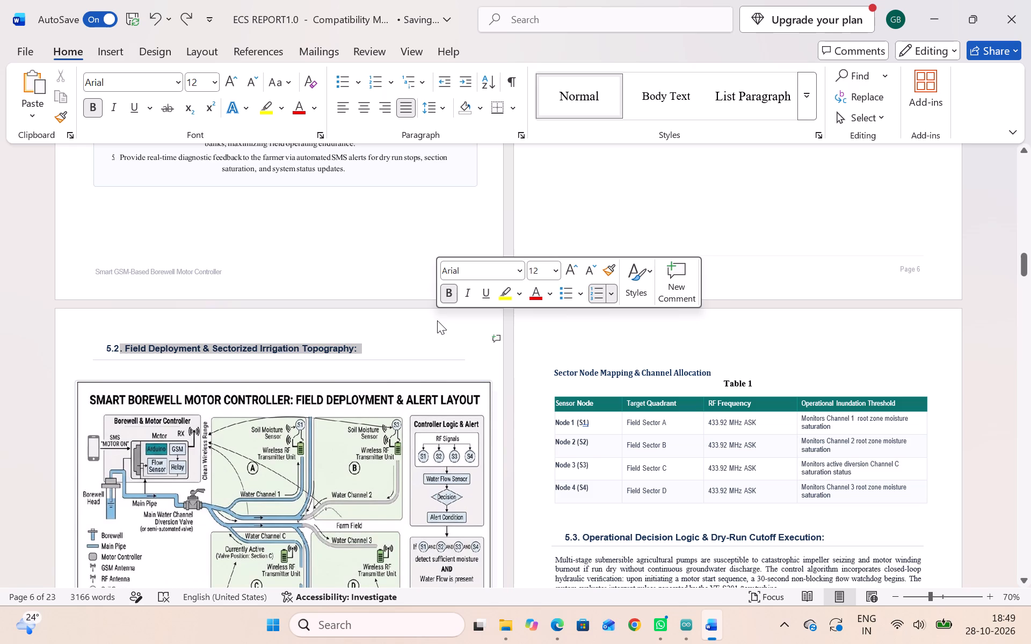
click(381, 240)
Copy the heading "5.3. Operational Decision Logic & Dry-Run Cutoff Execution:" together with the rule beneath it.
scroll(381, 240, down, 1)
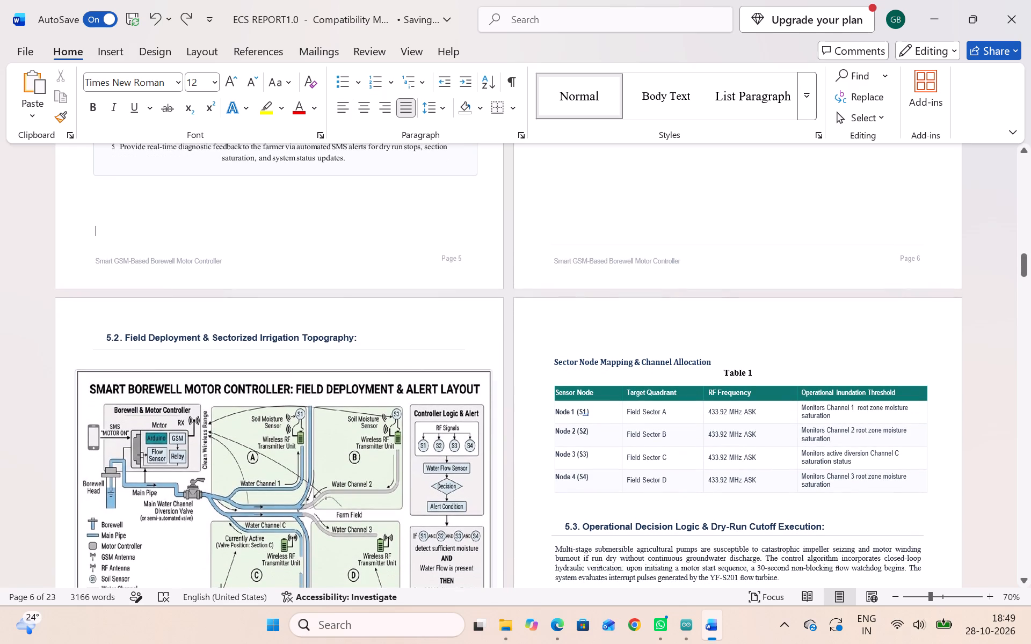
drag(567, 525, 570, 525)
drag(570, 525, 604, 533)
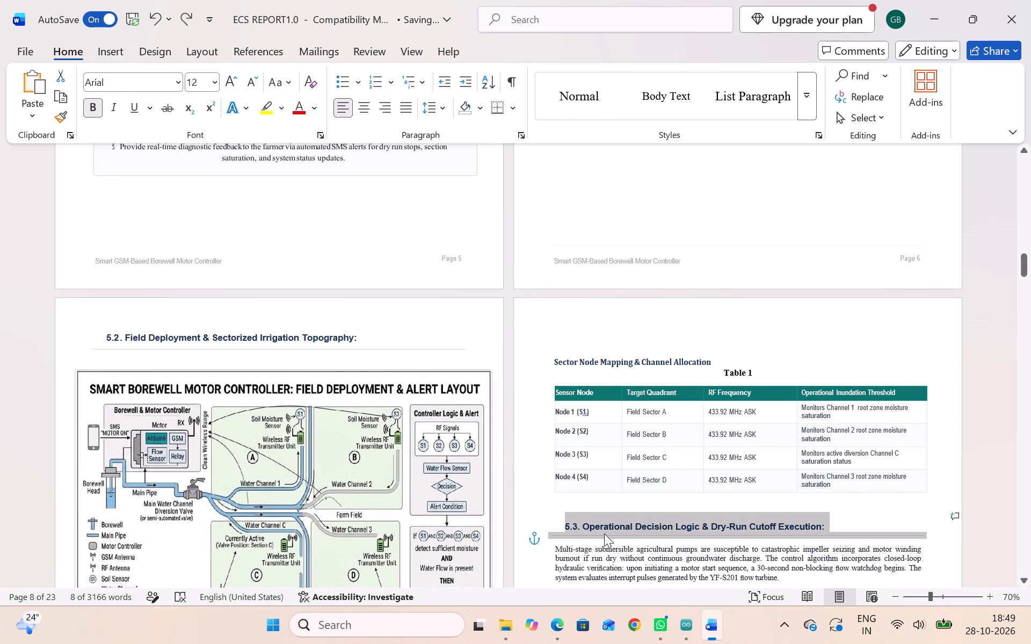
key(ctrl+c)
click(531, 453)
Paste the copied section heading with its rule between the "9.Codes in Appendix" title and the "Nano code for nodes:" line.
scroll(531, 453, down, 5)
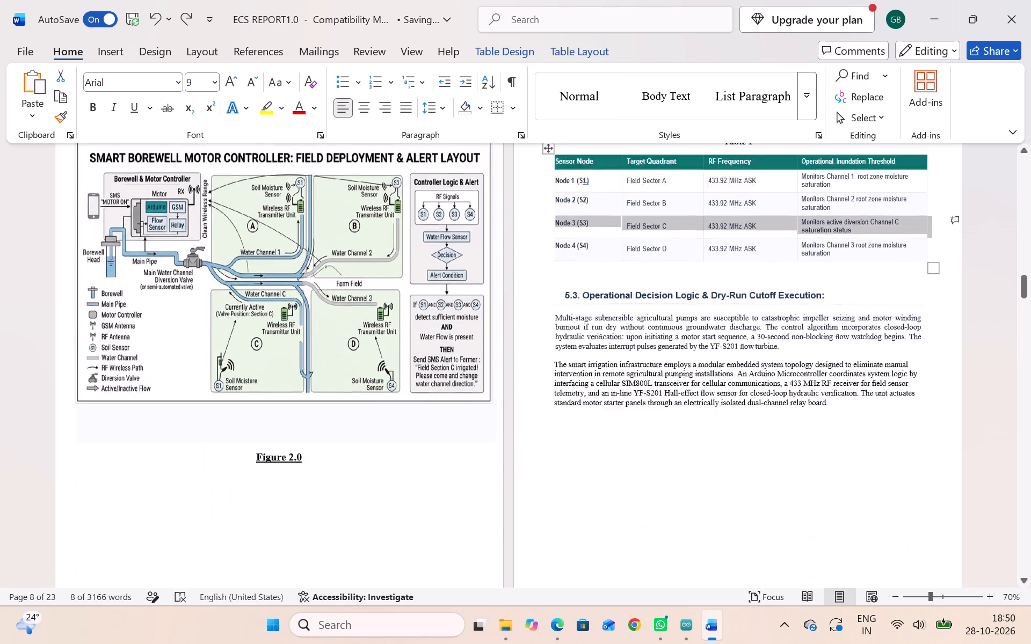
scroll(531, 453, down, 20)
scroll(531, 453, down, 20)
scroll(531, 453, up, 11)
scroll(531, 453, down, 20)
scroll(531, 453, down, 20)
scroll(531, 453, down, 20)
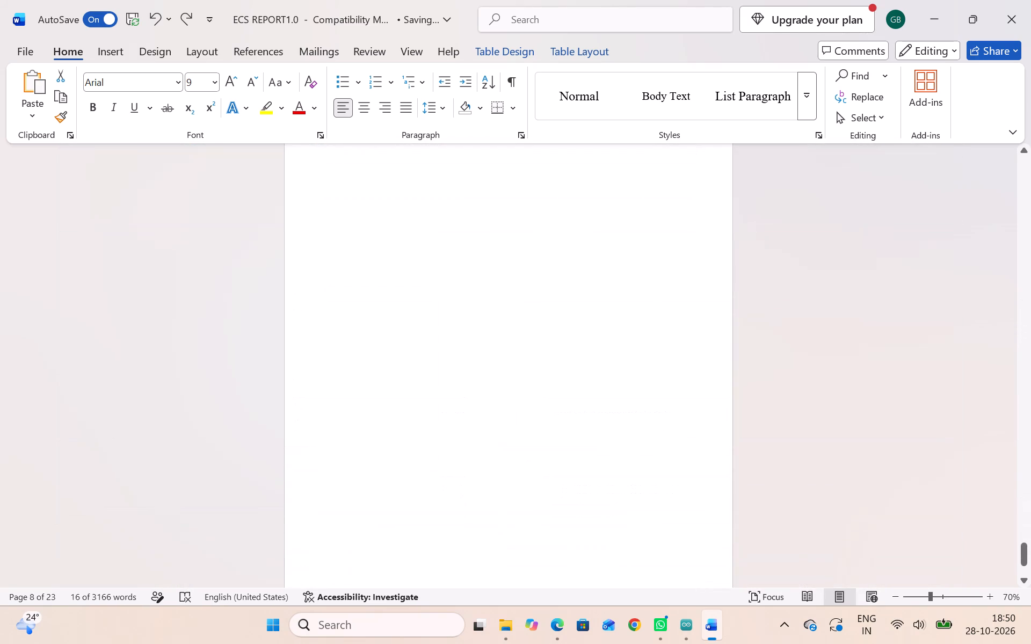
scroll(531, 453, up, 12)
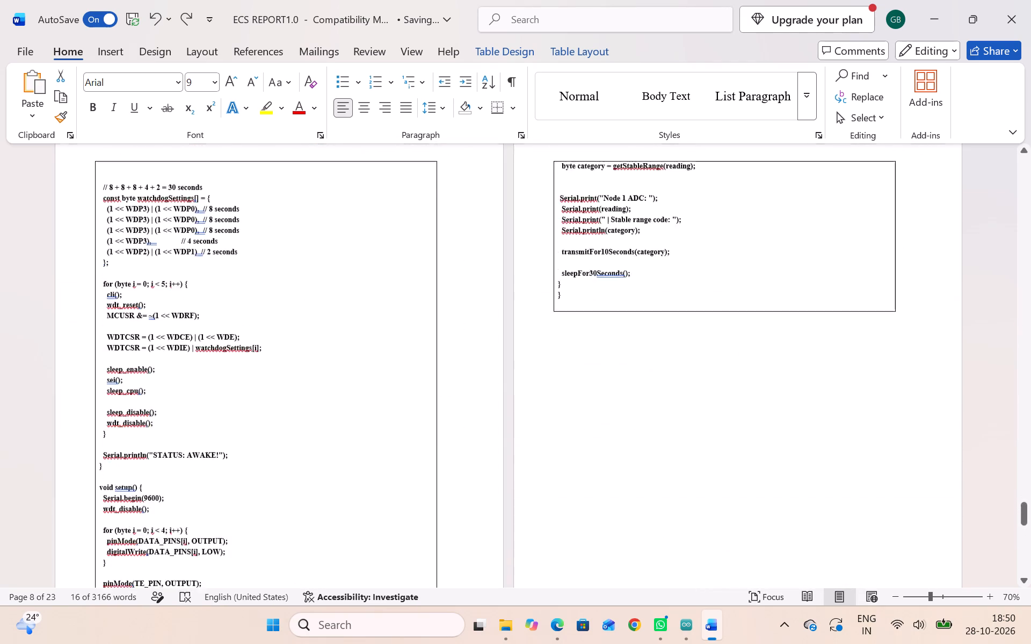
scroll(531, 453, up, 1)
scroll(531, 453, down, 2)
scroll(531, 453, up, 2)
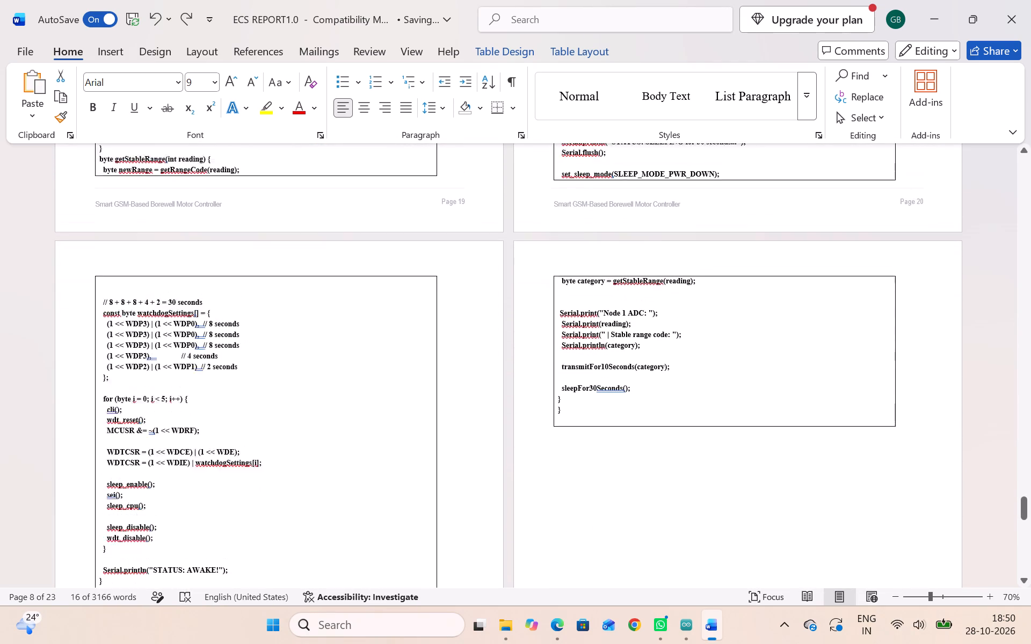
scroll(531, 453, up, 6)
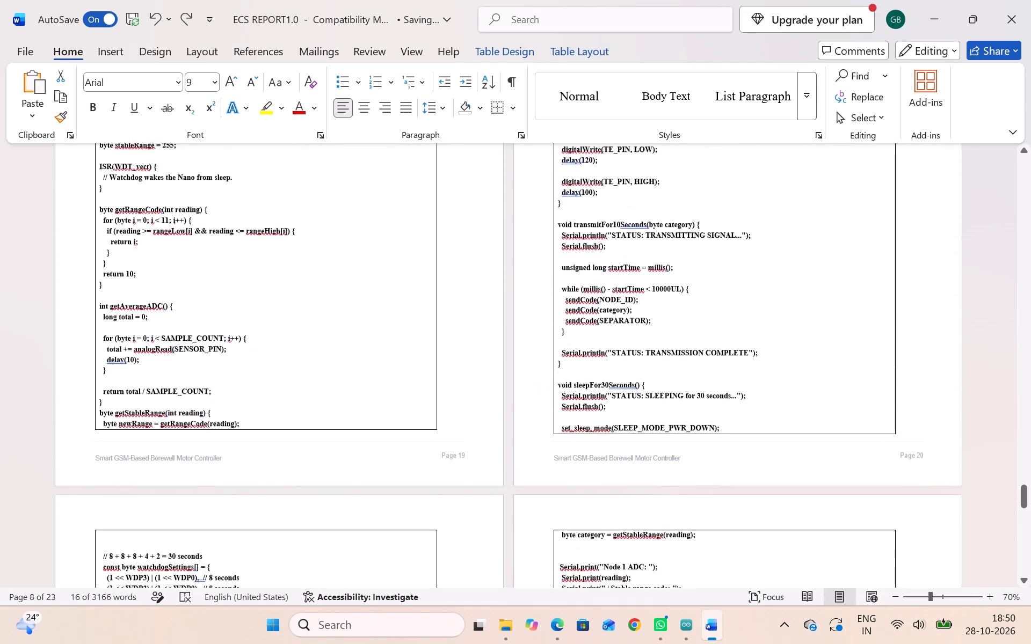
scroll(531, 453, up, 6)
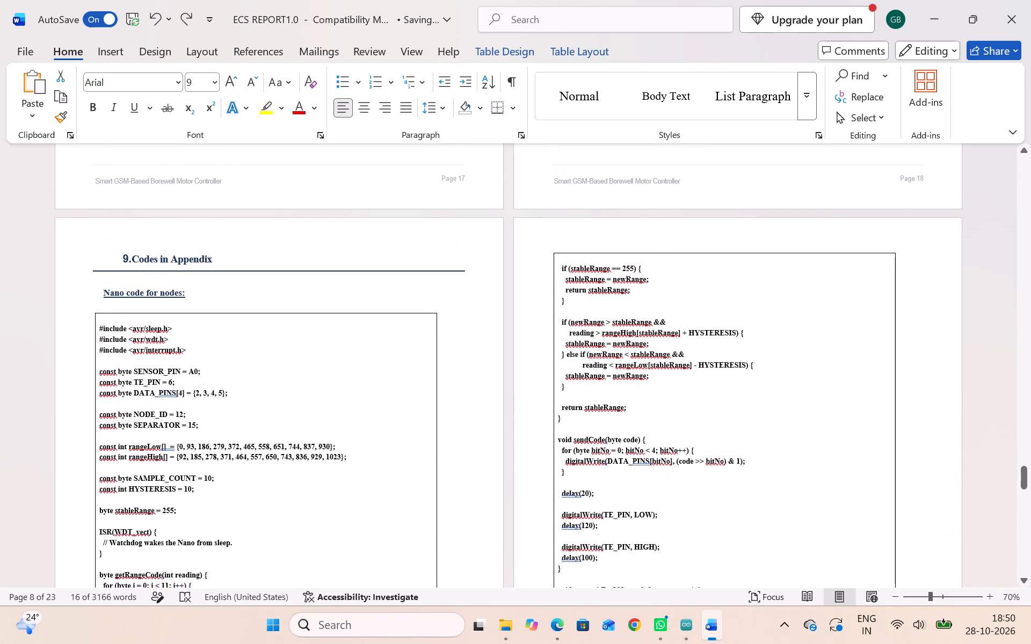
drag(194, 291, 98, 296)
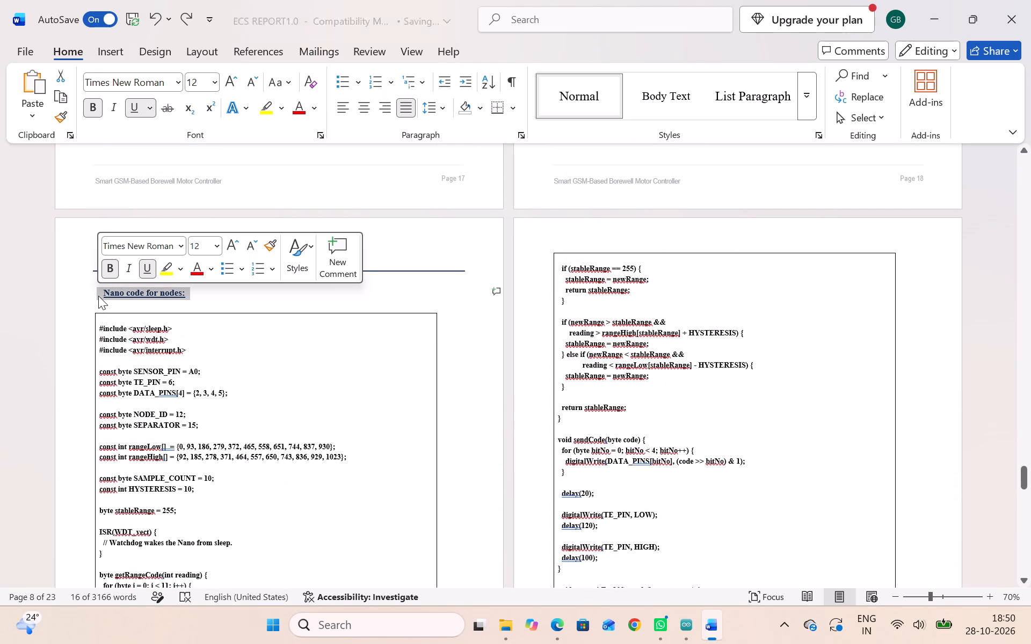
click(204, 294)
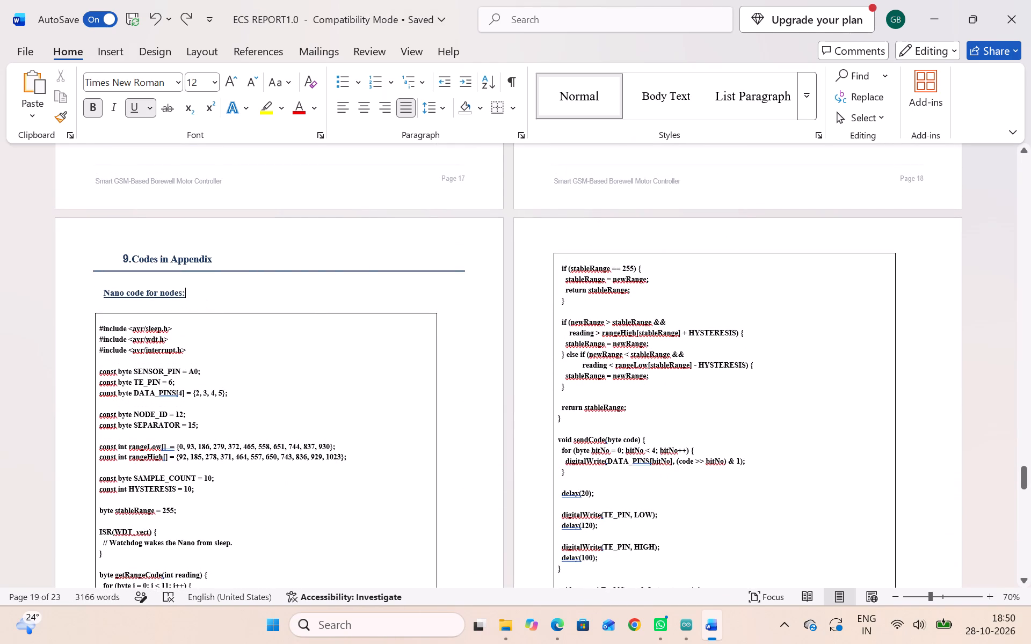
click(135, 279)
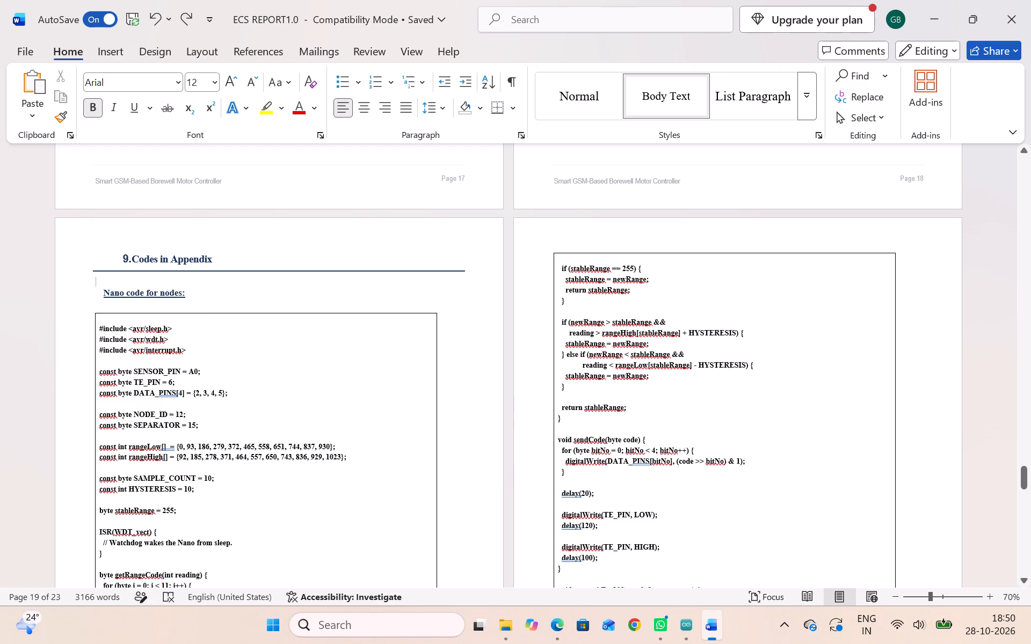
key(ctrl+v)
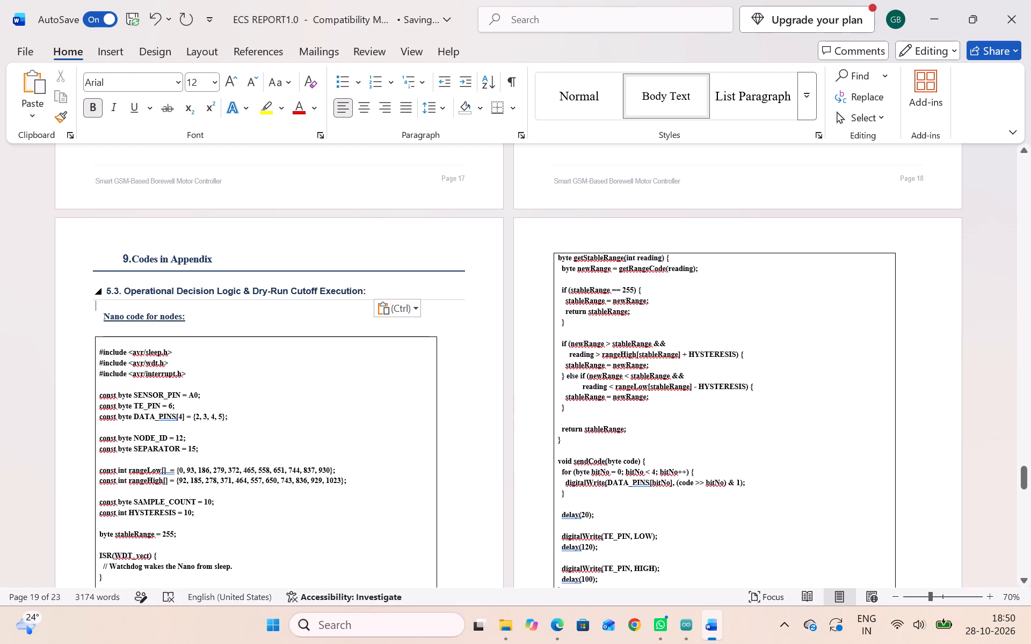
Renumber the pasted heading as 9.1.
click(119, 292)
key(BackSpace)
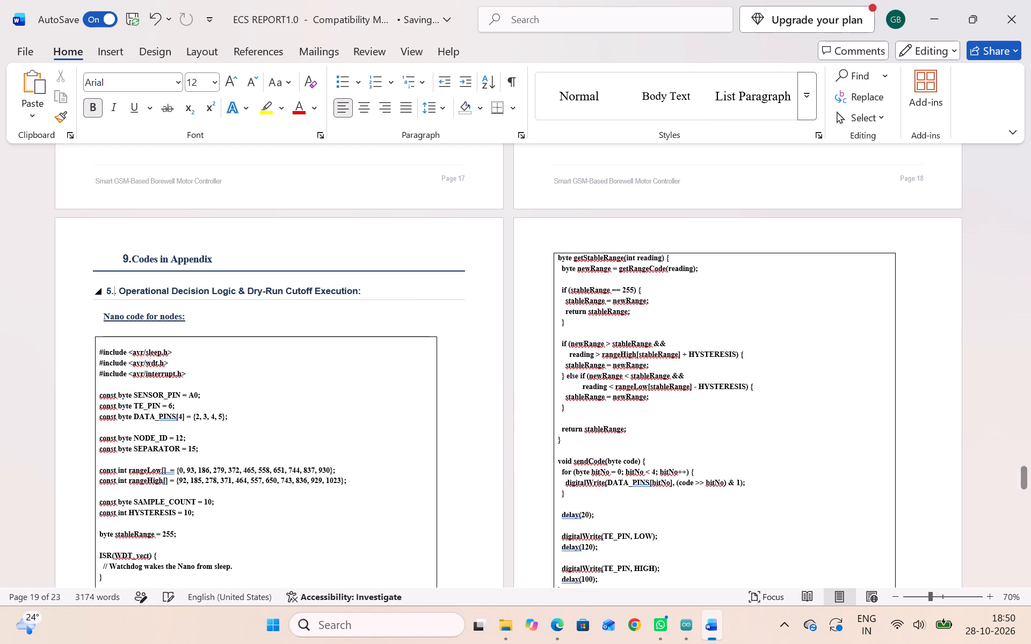
key(BackSpace)
key(BackSpace)
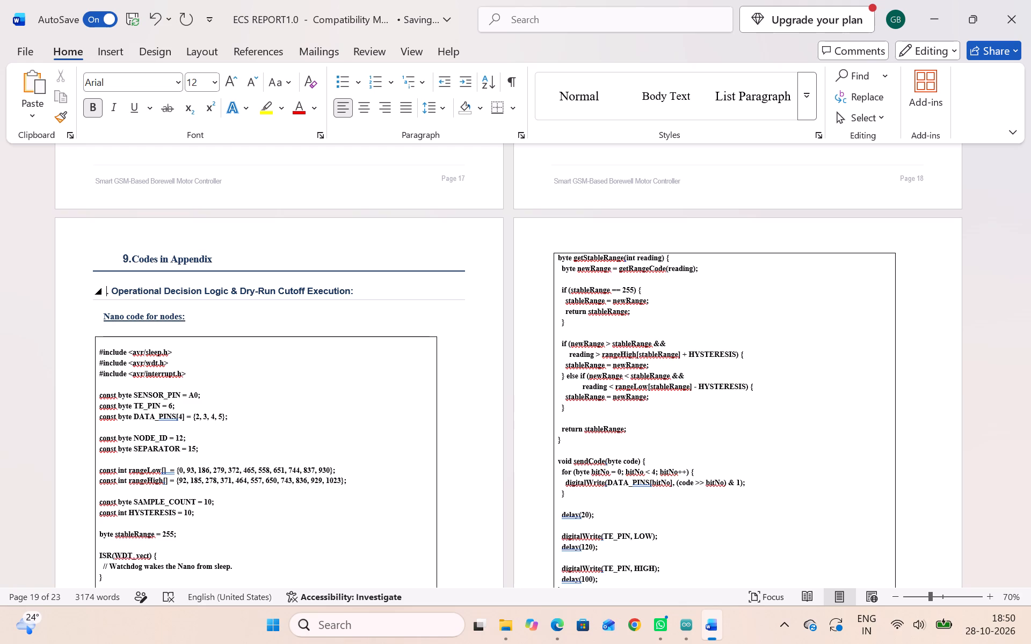
key(9)
text(.1)
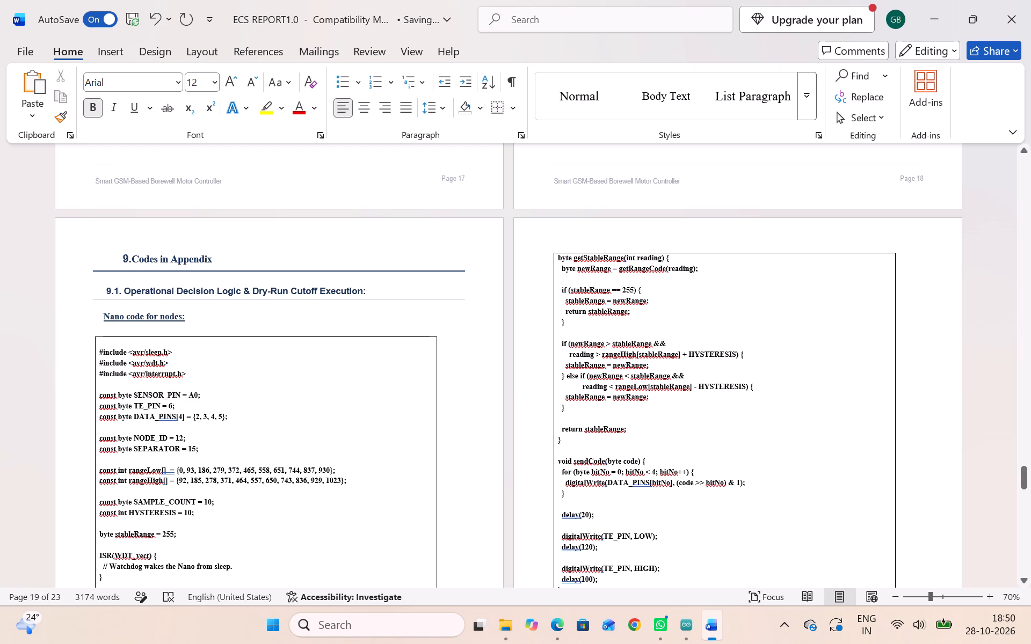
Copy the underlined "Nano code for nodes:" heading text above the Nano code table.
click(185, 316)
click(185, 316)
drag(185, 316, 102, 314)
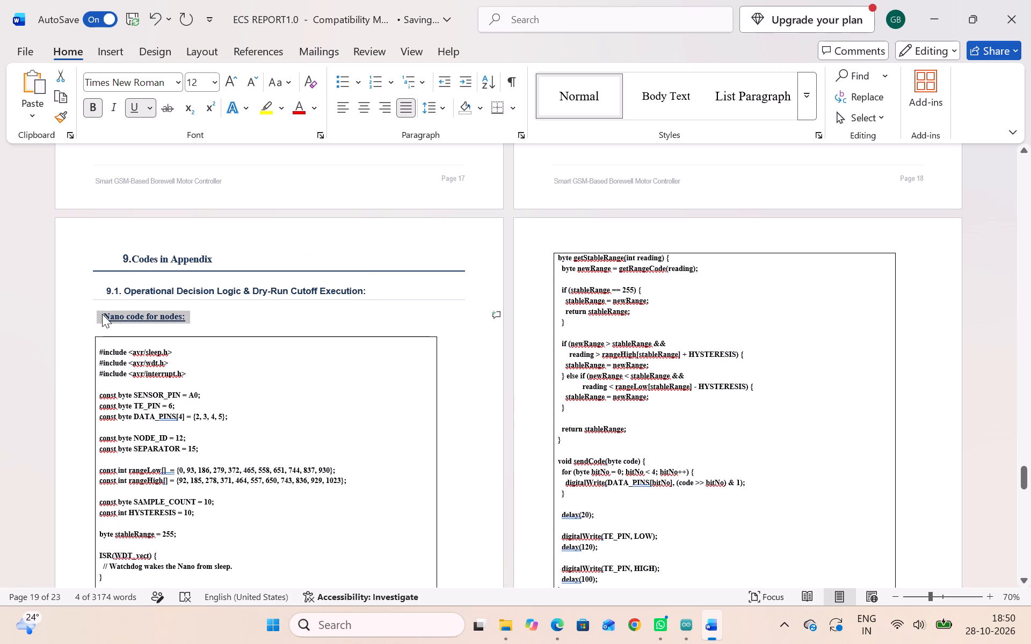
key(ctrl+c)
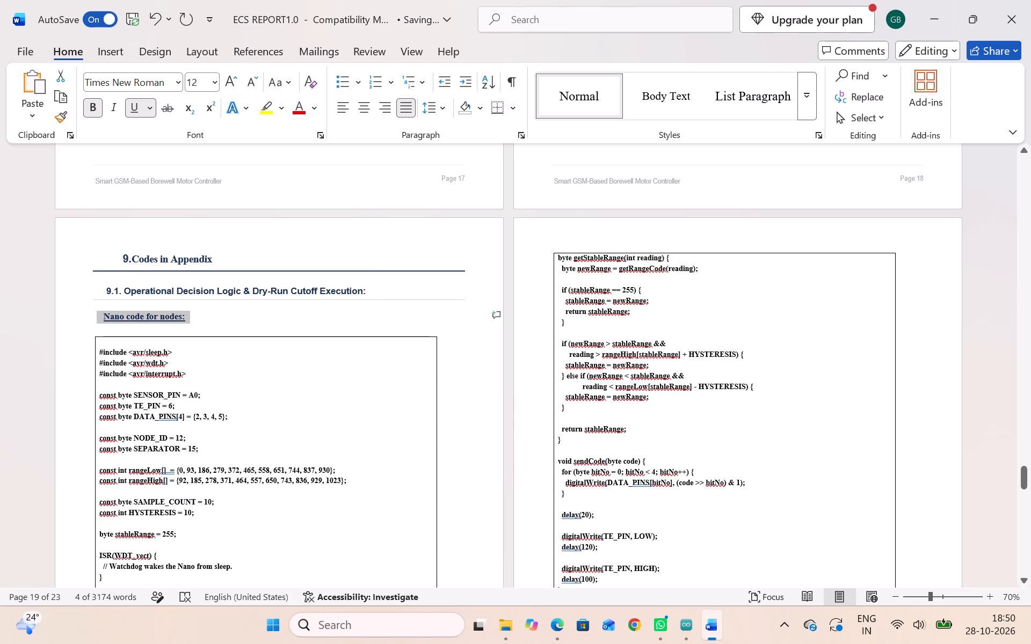
Delete the title "Operational Decision Logic & Dry-Run Cutoff Execution:" from the 9.1 heading, keeping only its number.
click(376, 296)
key(BackSpace)
key(BackSpace)
key(BackSpace)
key(BackSpace)
key(BackSpace)
key(BackSpace)
key(BackSpace)
key(BackSpace)
key(BackSpace)
key(BackSpace)
key(BackSpace)
key(BackSpace)
key(BackSpace)
key(BackSpace)
key(BackSpace)
key(BackSpace)
key(BackSpace)
key(BackSpace)
key(BackSpace)
key(BackSpace)
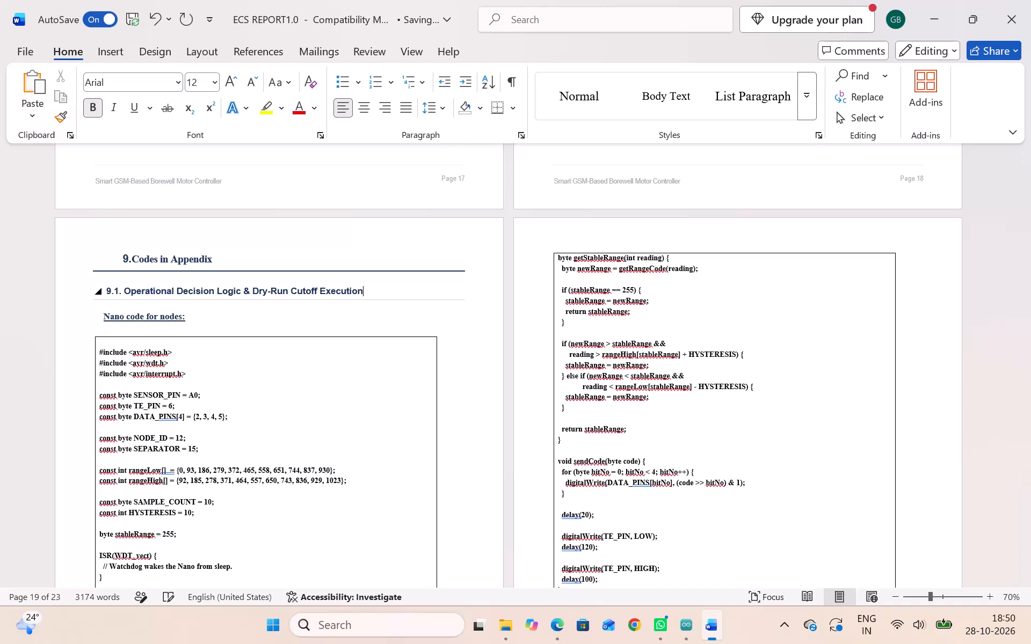
key(BackSpace)
key(BackSpace)
key(BackSpace)
key(BackSpace)
key(BackSpace)
key(BackSpace)
key(BackSpace)
key(BackSpace)
key(BackSpace)
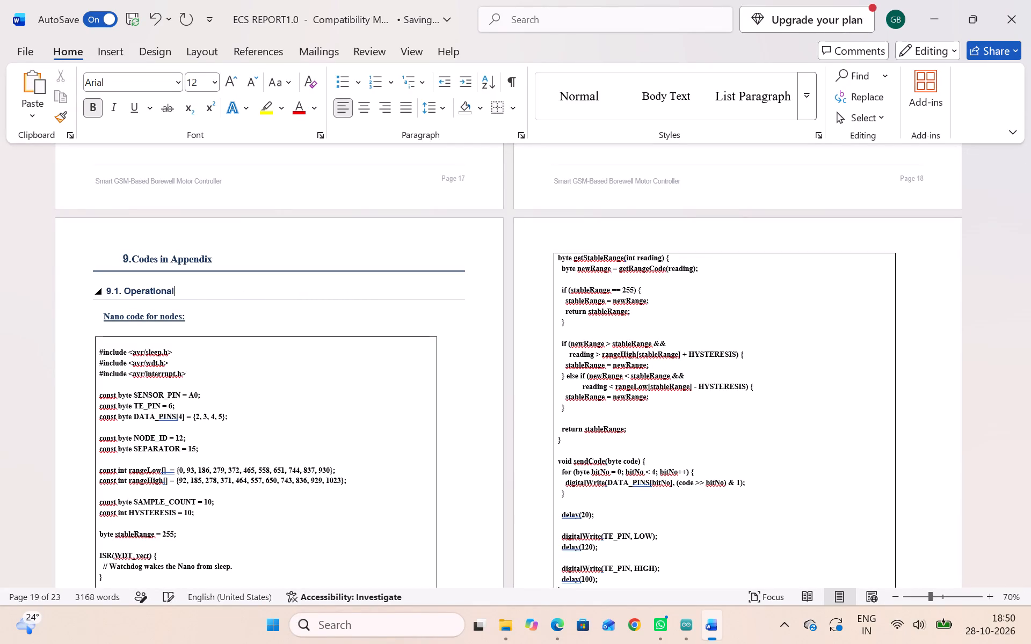
key(BackSpace)
key(BackSpace)
key(BackSpace)
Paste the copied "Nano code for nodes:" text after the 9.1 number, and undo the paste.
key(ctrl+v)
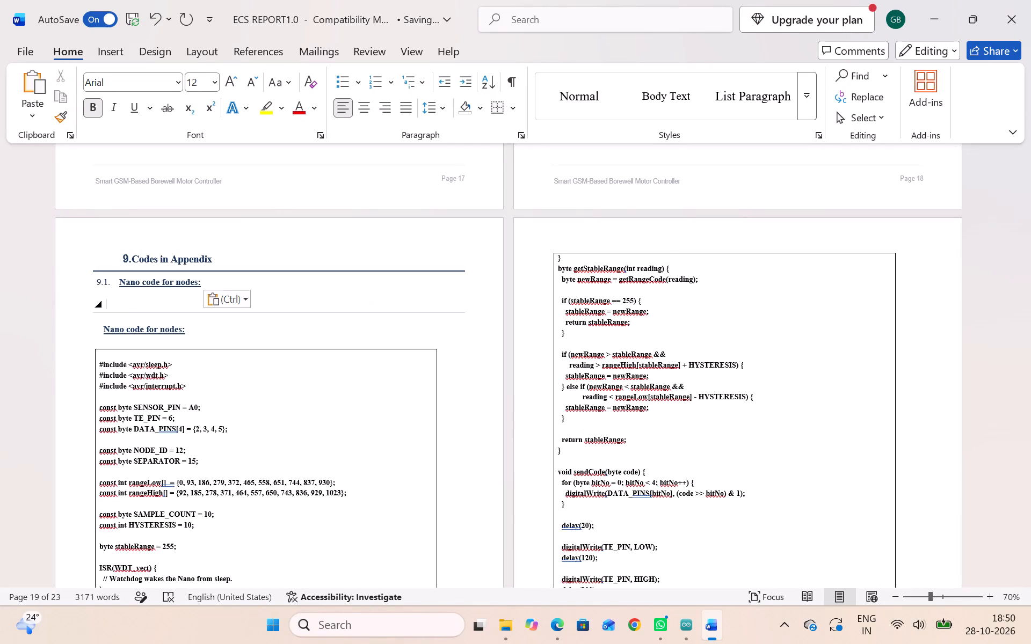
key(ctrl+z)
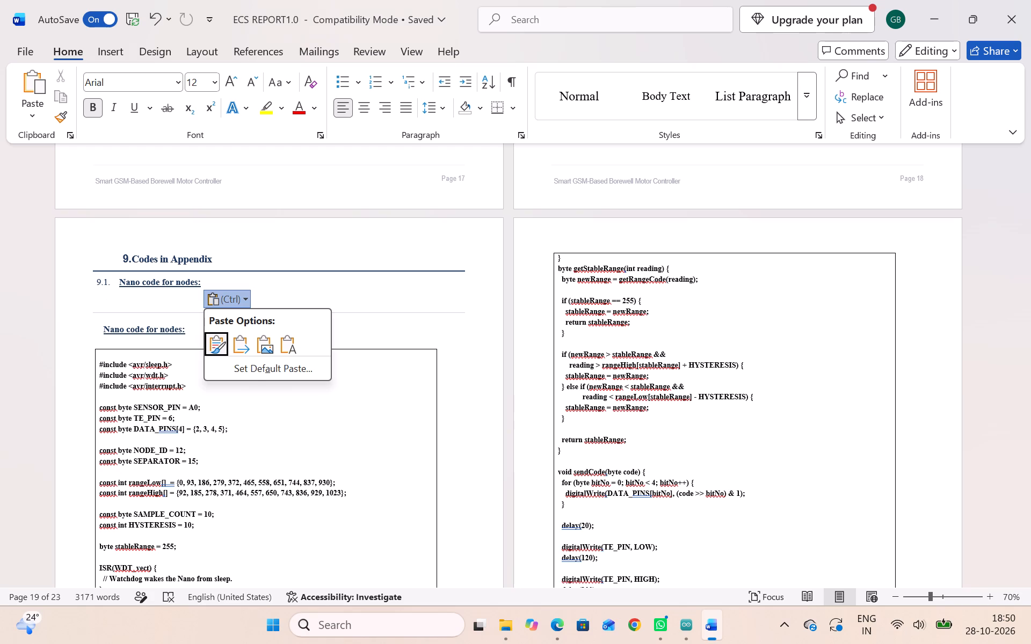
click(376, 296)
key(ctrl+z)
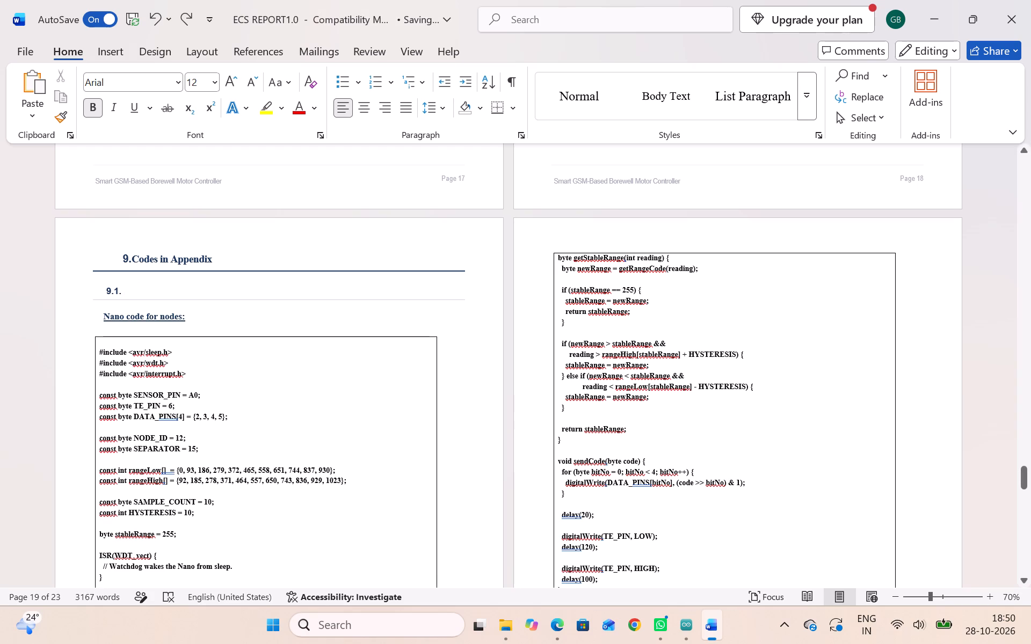
Enter "Nano code for nodes:" as the title of heading 9.1.
key(n)
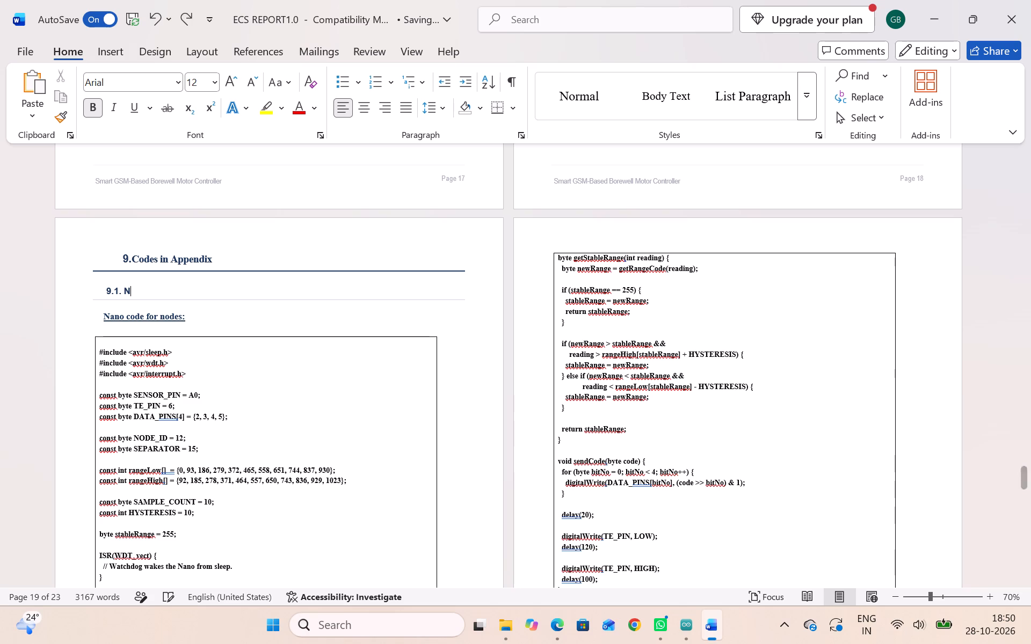
text(ano)
key(space)
text(code)
key(space)
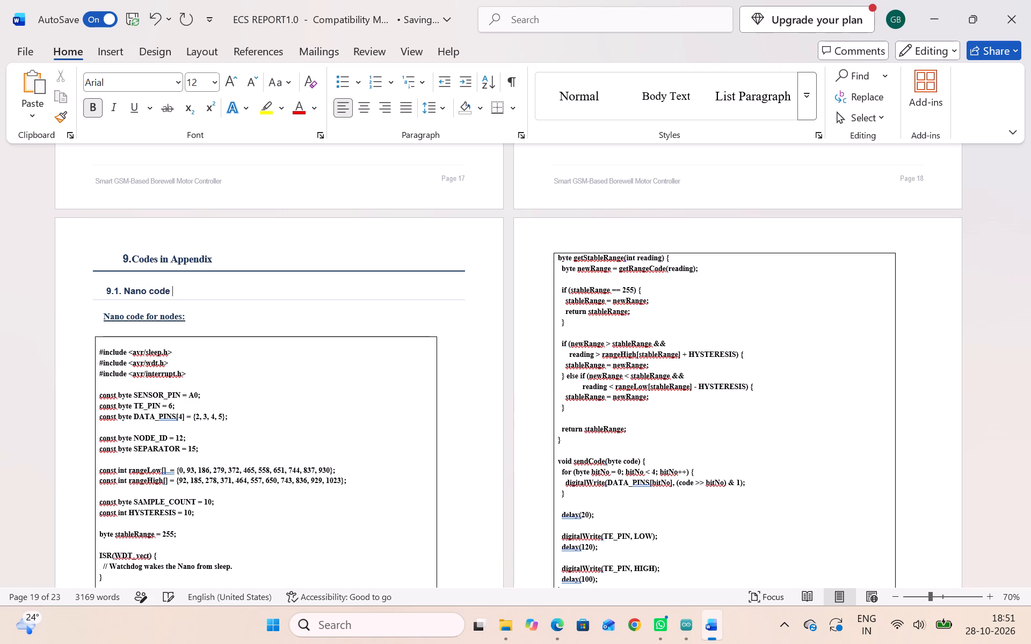
text(for)
key(space)
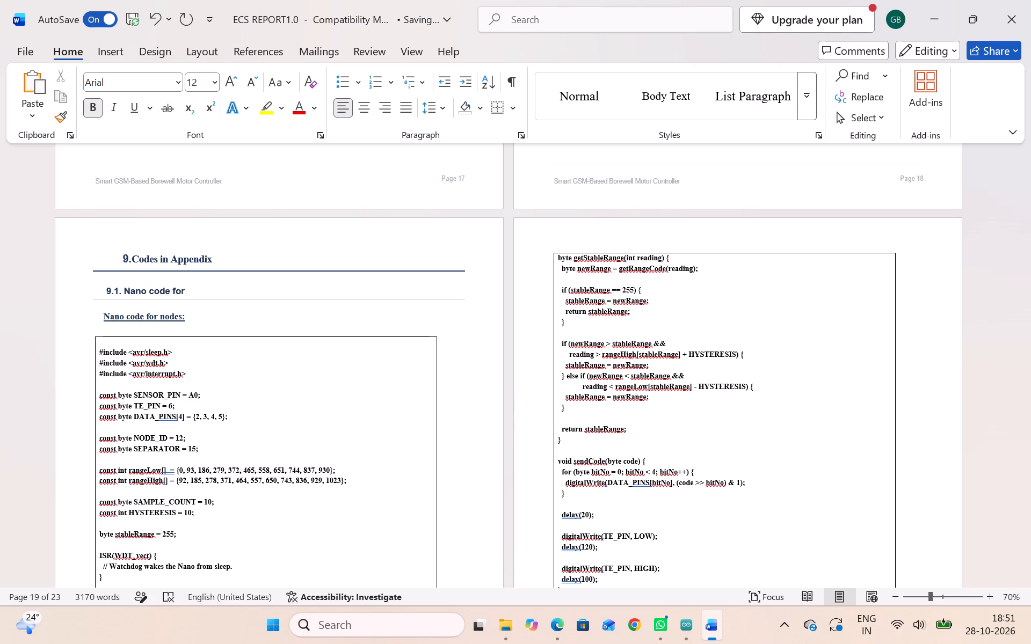
text(nodes)
key(shift+colon)
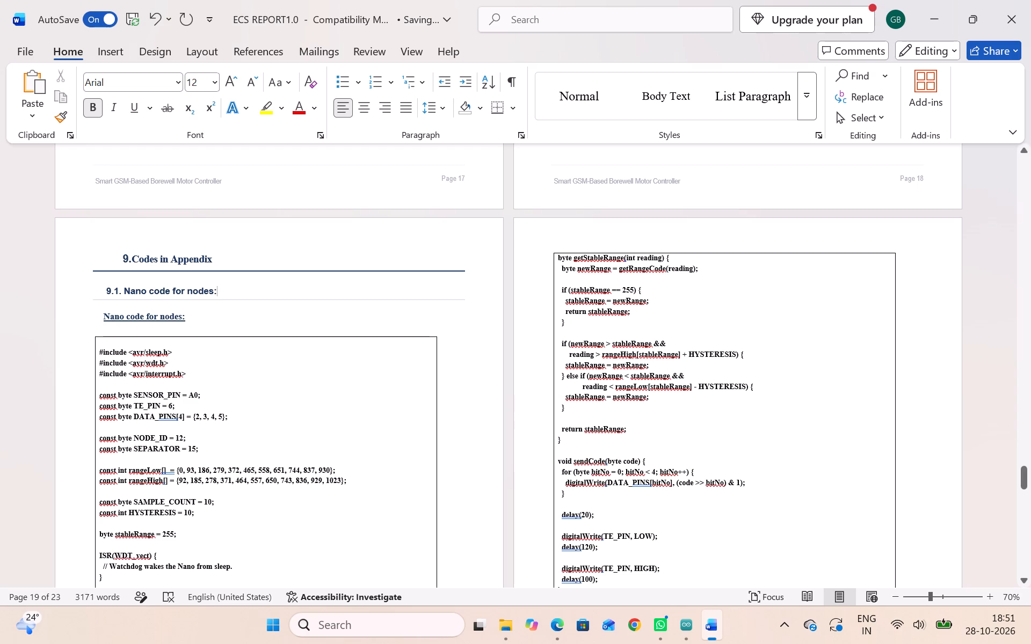
Set the font of the 9.1 heading's title text to Times New Roman.
drag(219, 292, 125, 289)
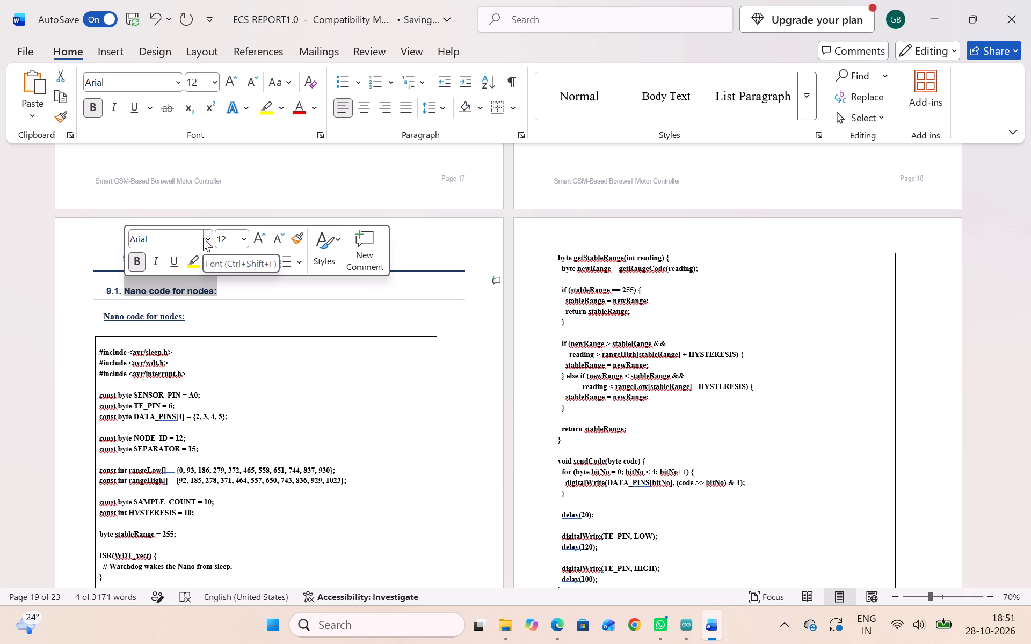
click(208, 236)
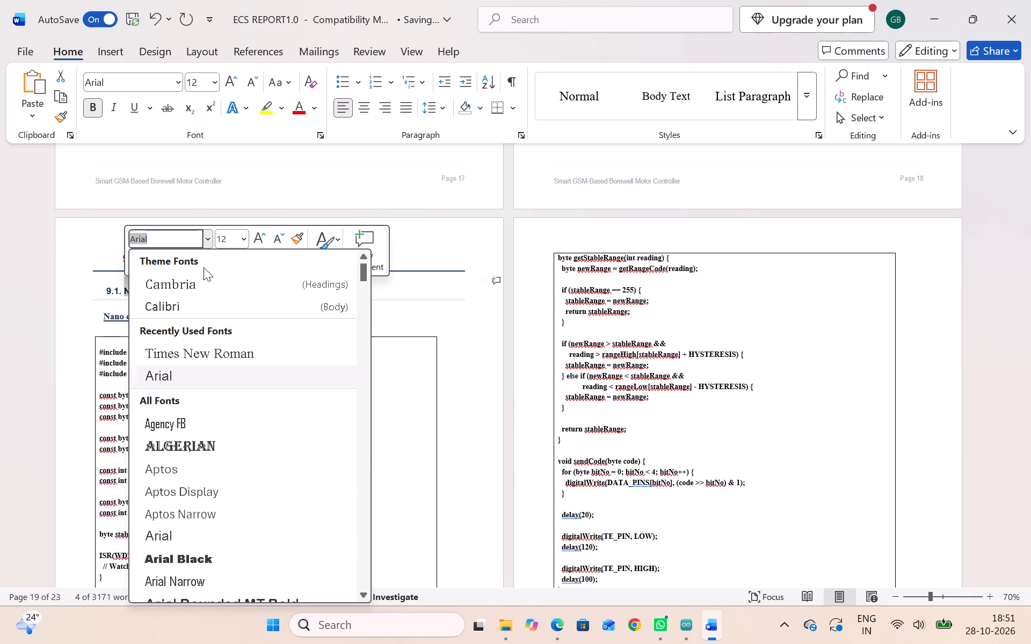
click(190, 361)
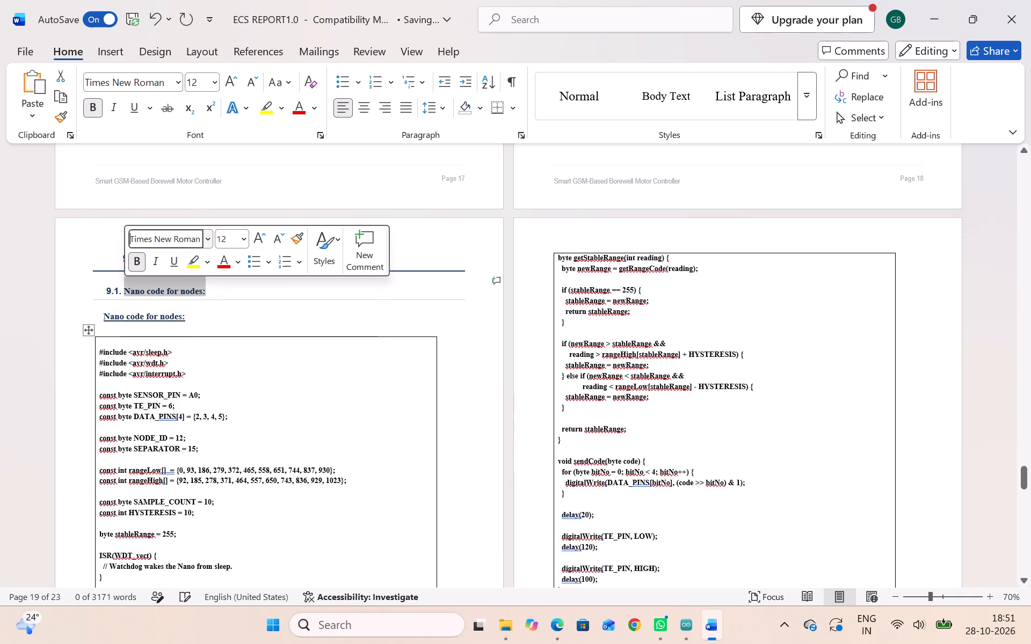
Delete the old underlined "Nano code for nodes:" heading and its leftover empty line above the code table.
drag(188, 319, 105, 313)
key(BackSpace)
key(BackSpace)
key(BackSpace)
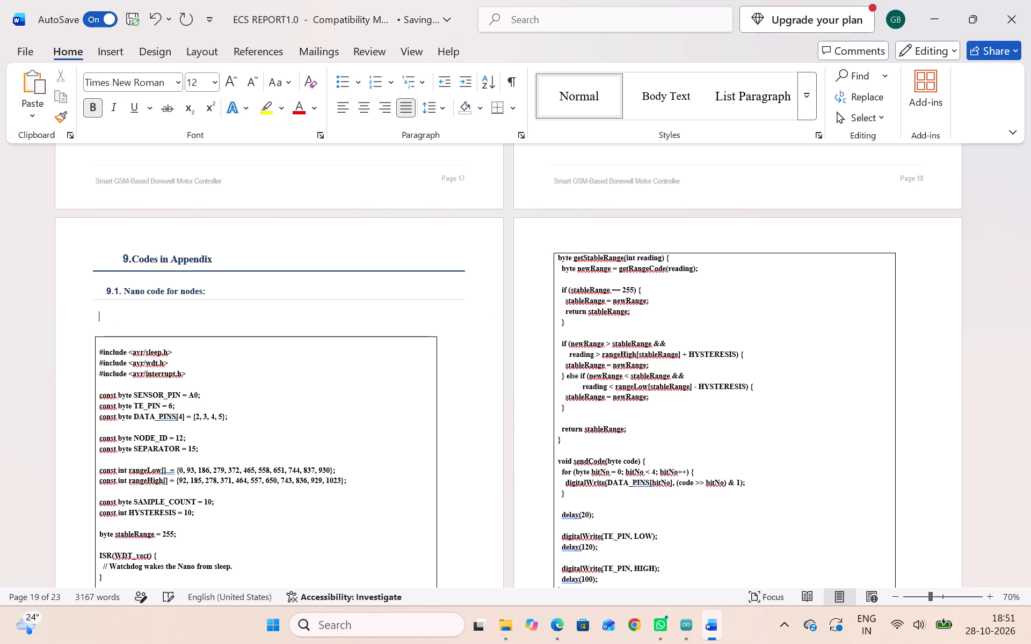
key(BackSpace)
key(BackSpace)
key(BackSpace)
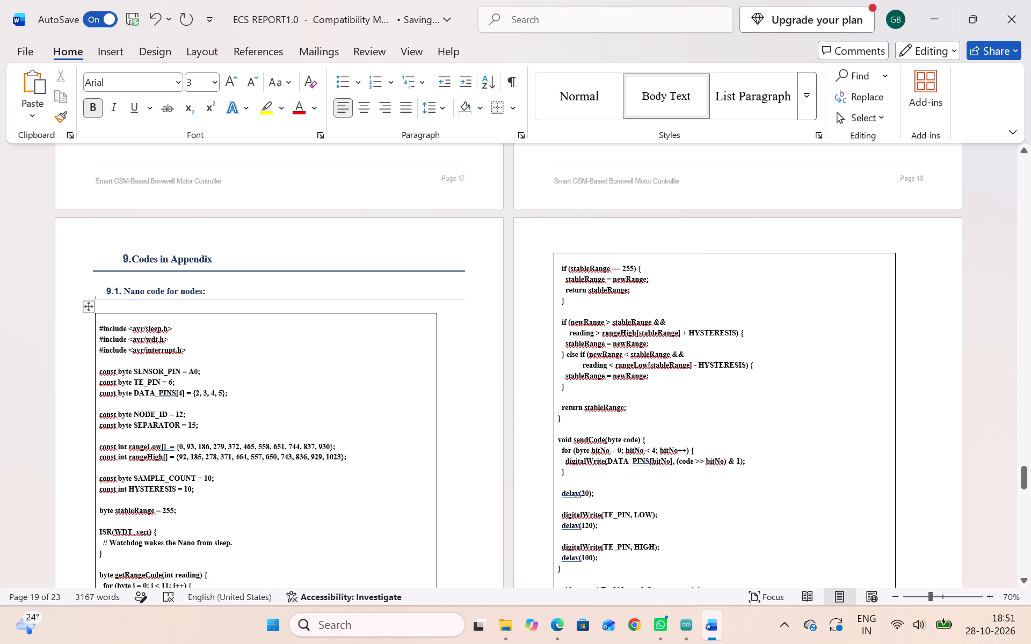
Copy the "9.1. Nano code for nodes:" heading together with the rule beneath it.
scroll(241, 343, down, 3)
drag(241, 343, 173, 293)
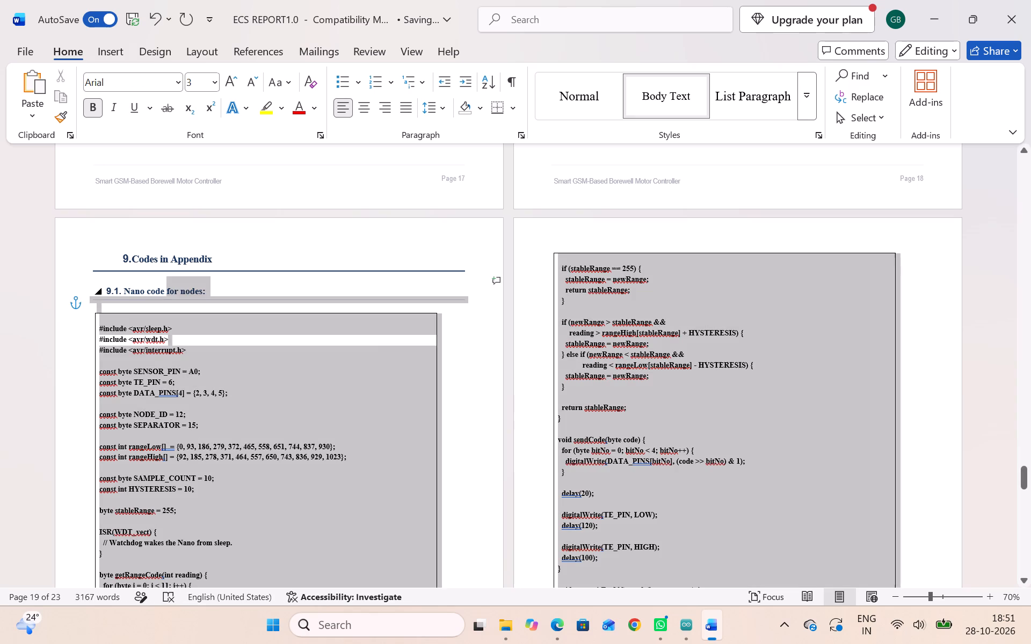
drag(173, 293, 144, 283)
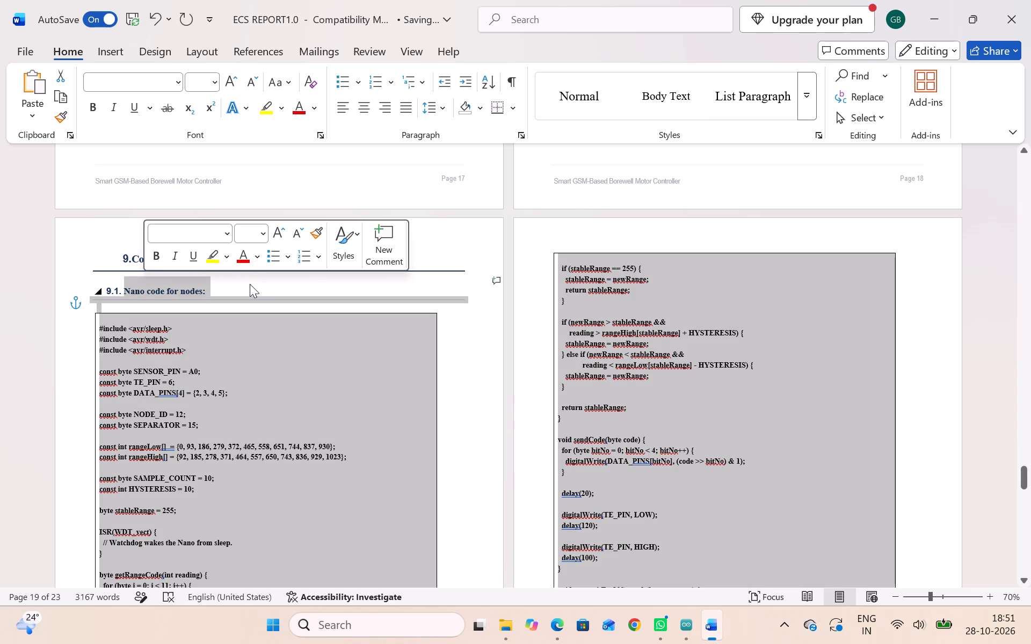
click(250, 282)
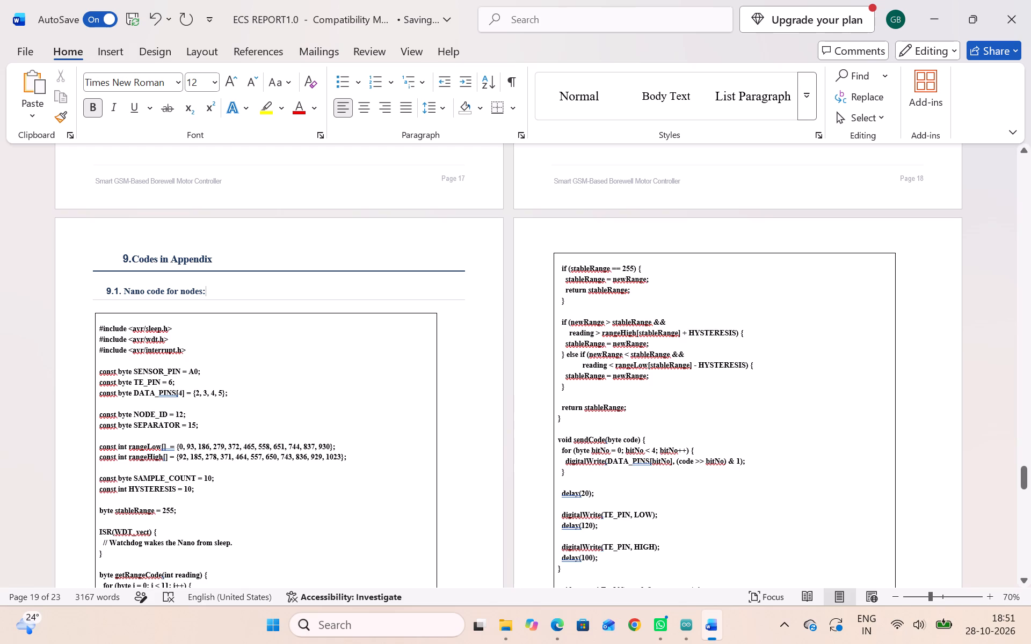
drag(111, 287, 149, 299)
key(ctrl+c)
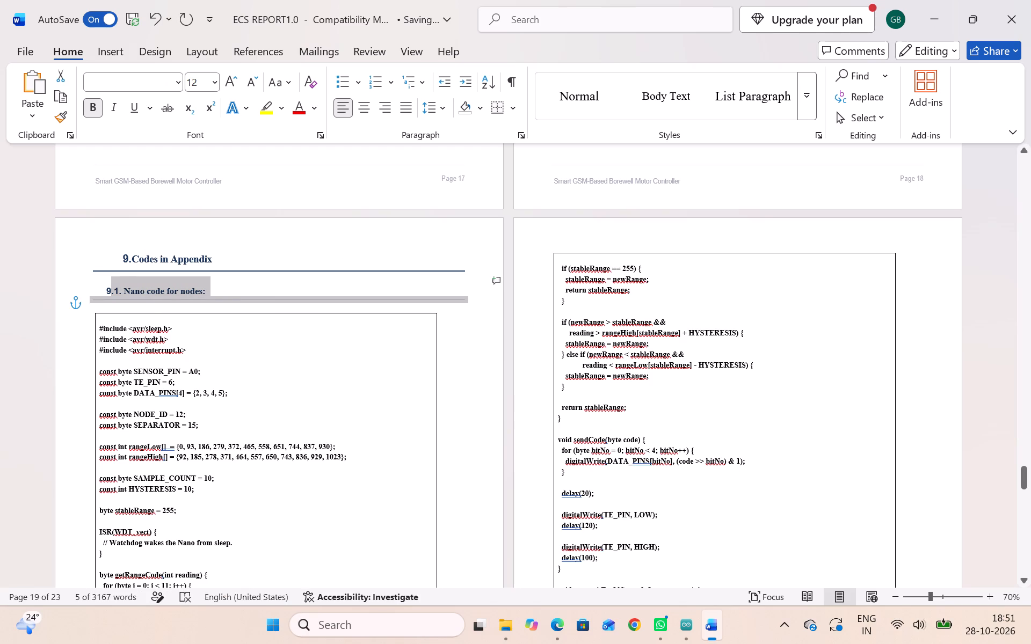
Paste the copied heading and its rule above the empty code table on the last page, keeping a line break before the table.
click(270, 252)
scroll(270, 252, down, 6)
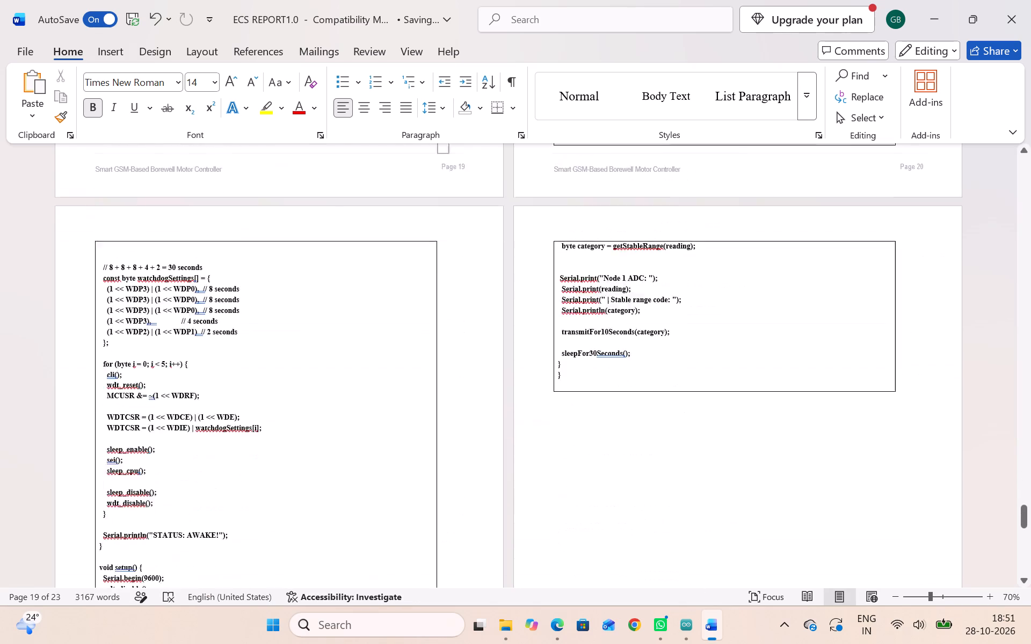
scroll(270, 252, down, 7)
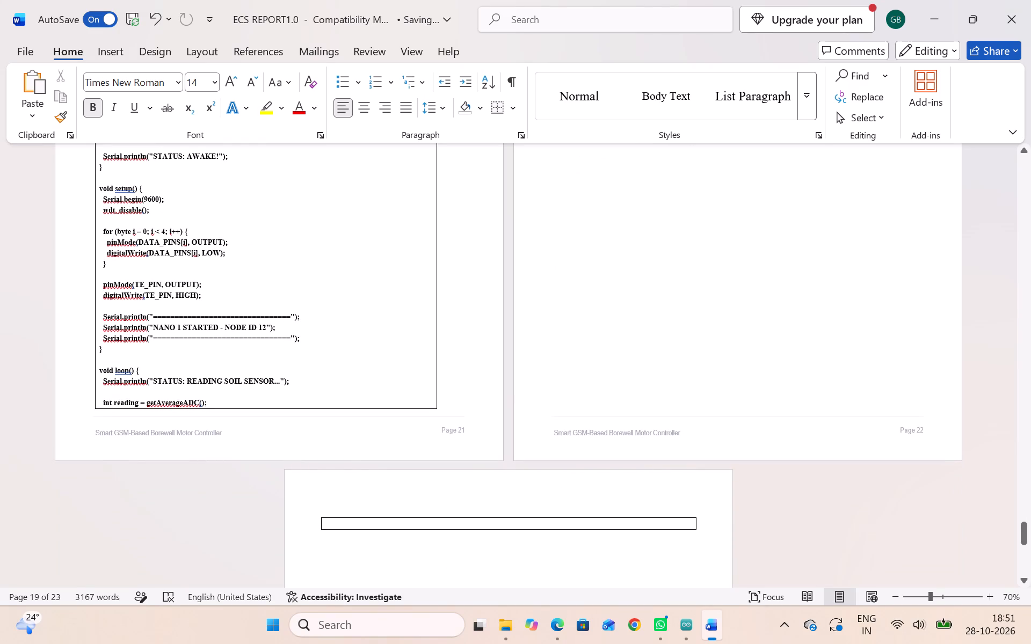
click(377, 504)
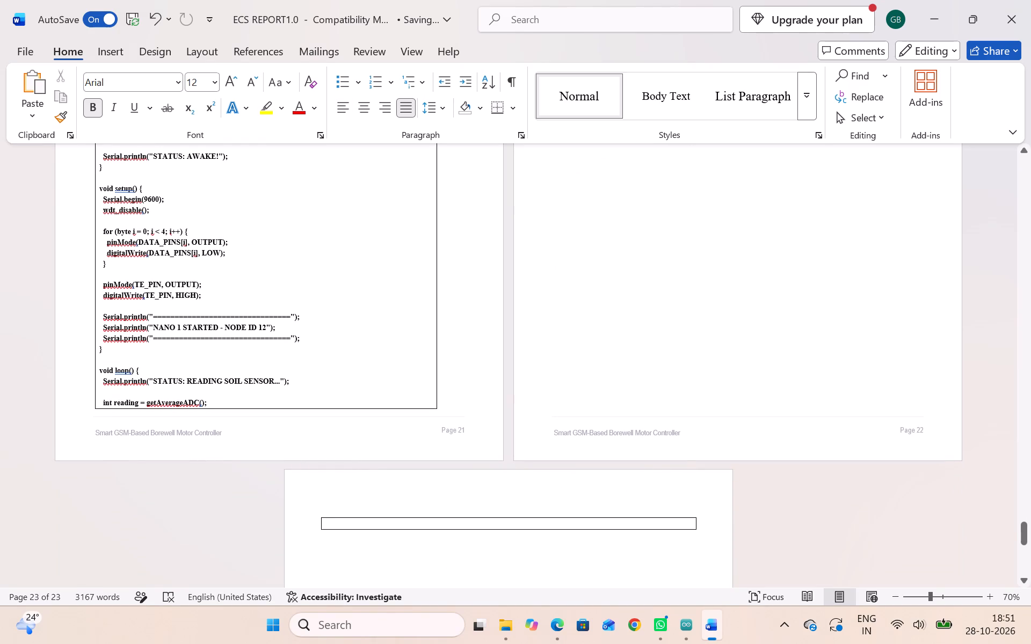
key(ctrl+v)
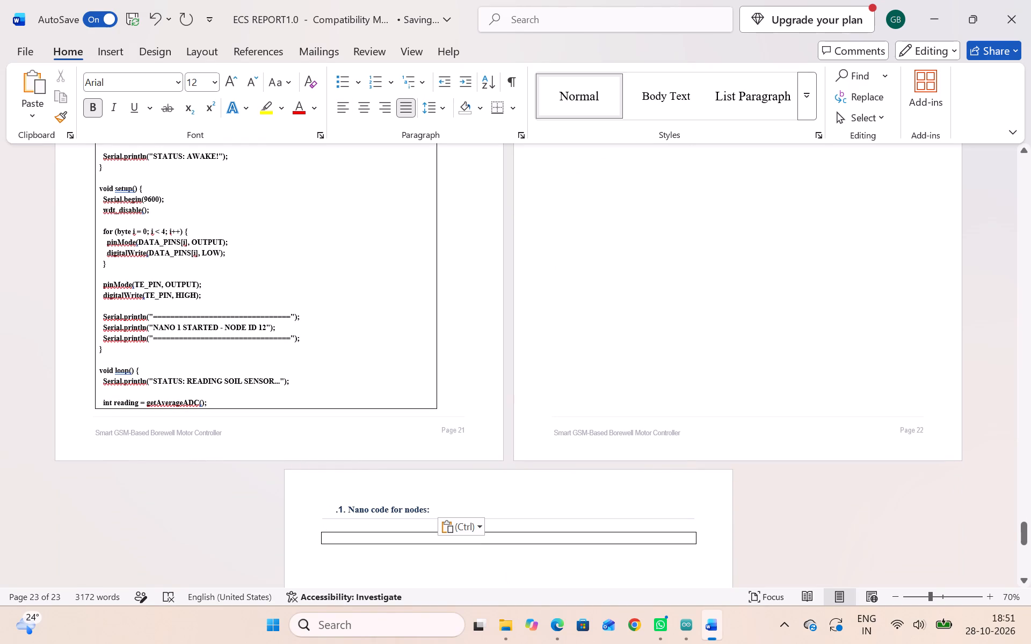
key(BackSpace)
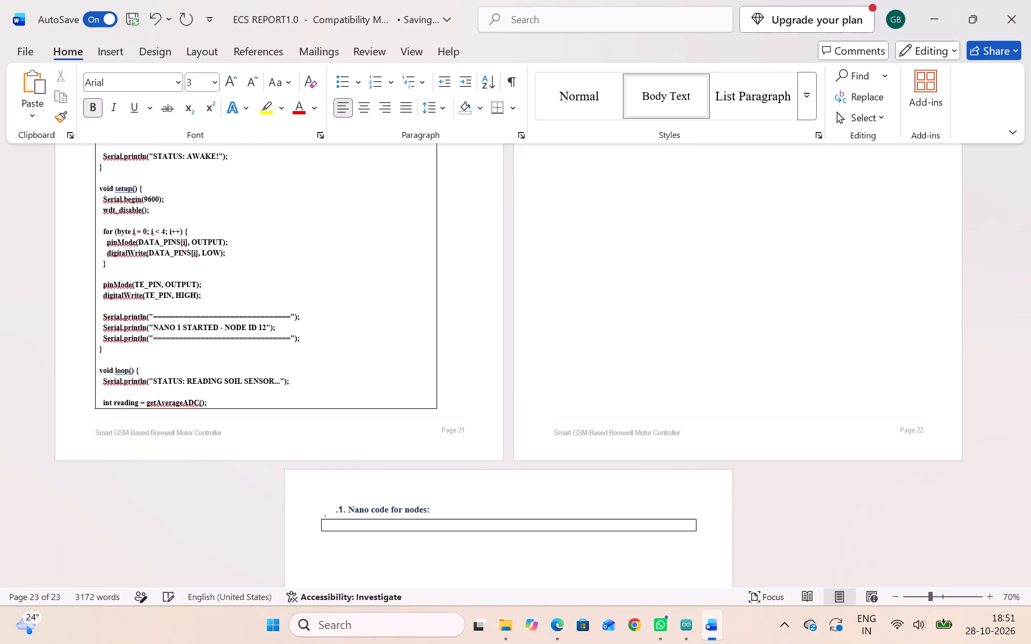
key(Return)
key(Return)
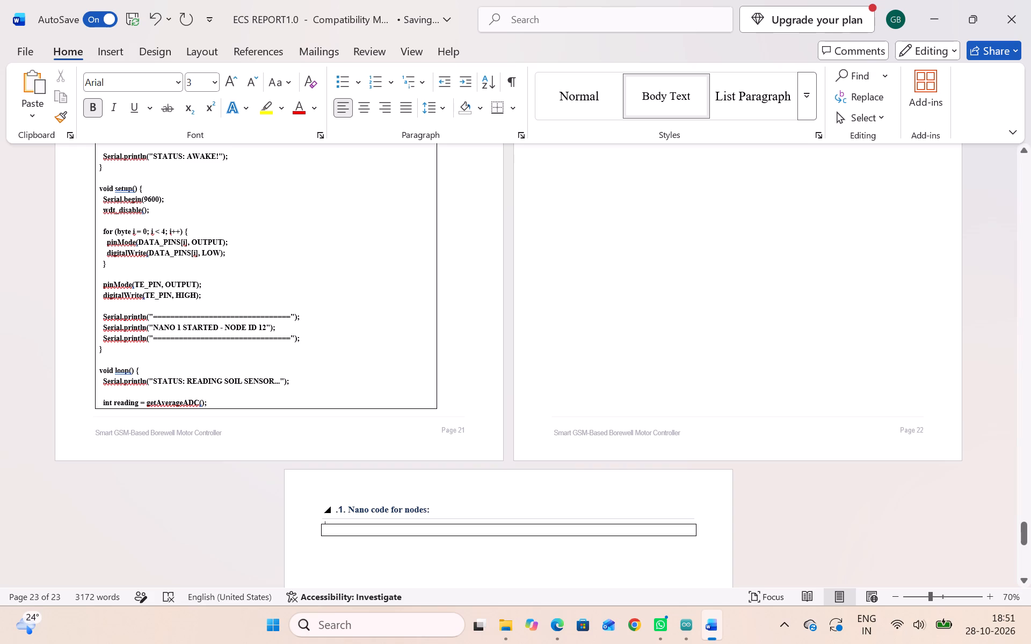
Change the number of the pasted heading above the empty table to 9.2.
click(345, 507)
key(Left)
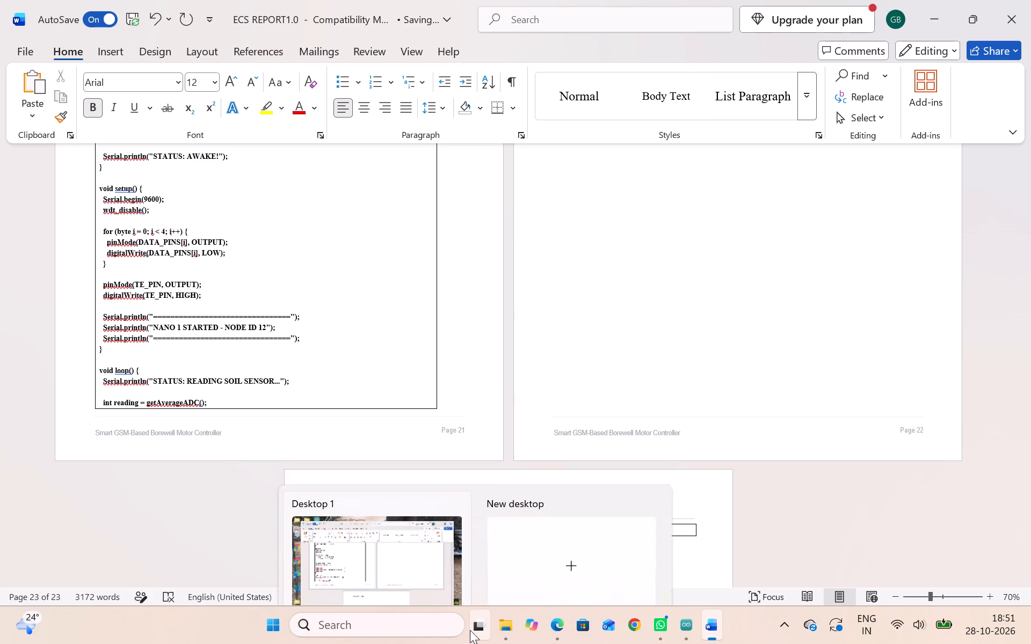
key(BackSpace)
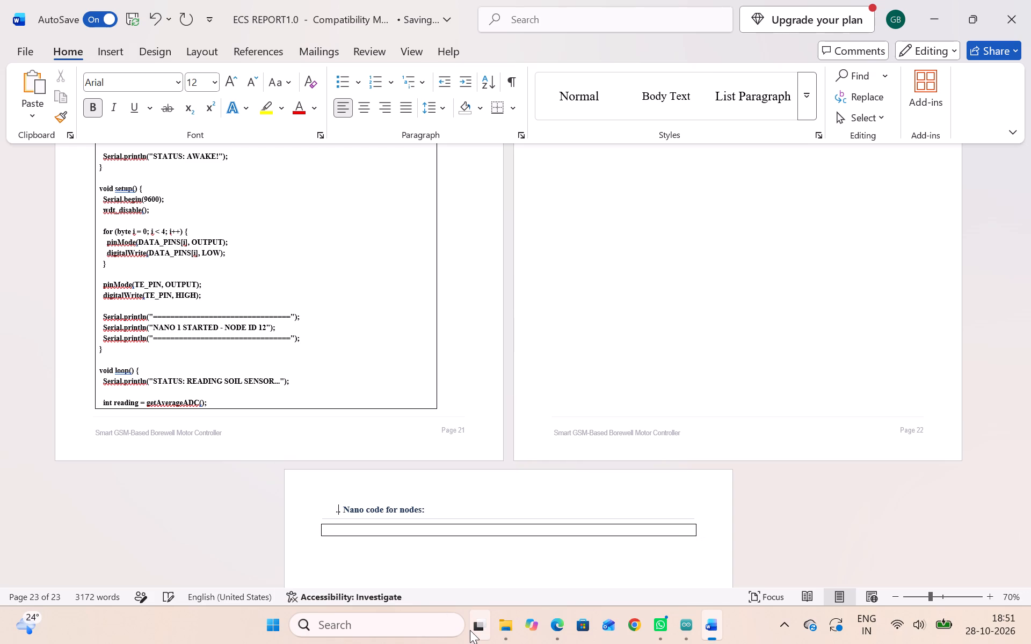
key(BackSpace)
text(9.2)
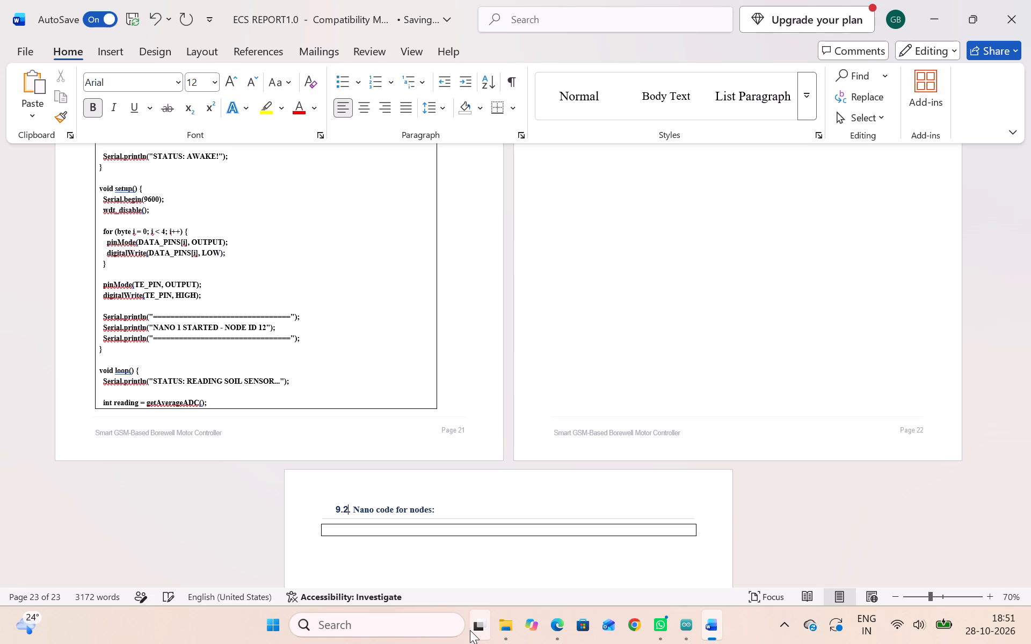
key(space)
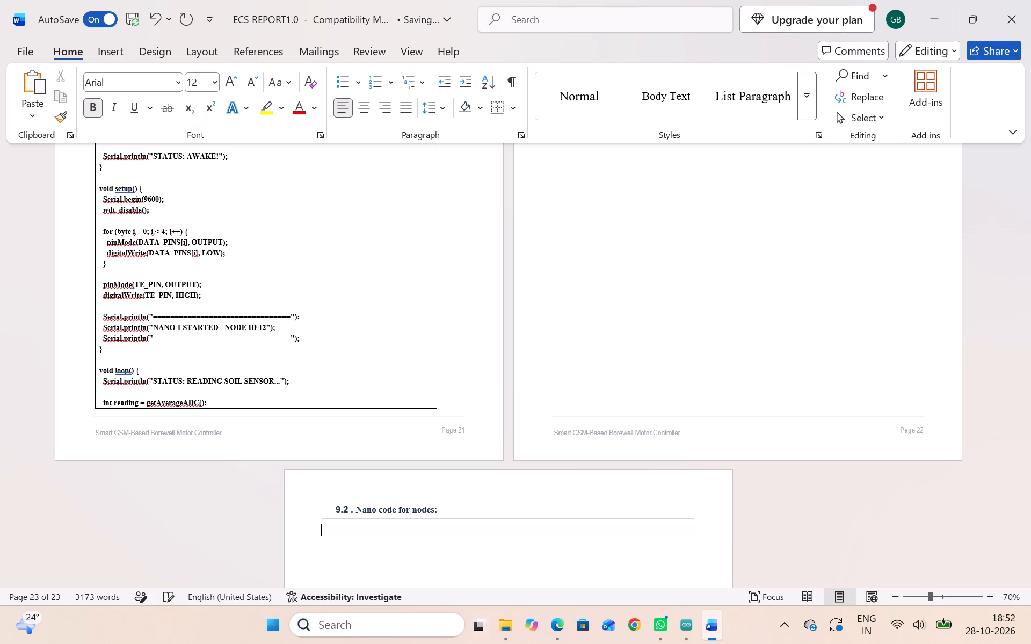
Reword the 9.2 heading's title to "Uno code for Main Controller:".
click(374, 510)
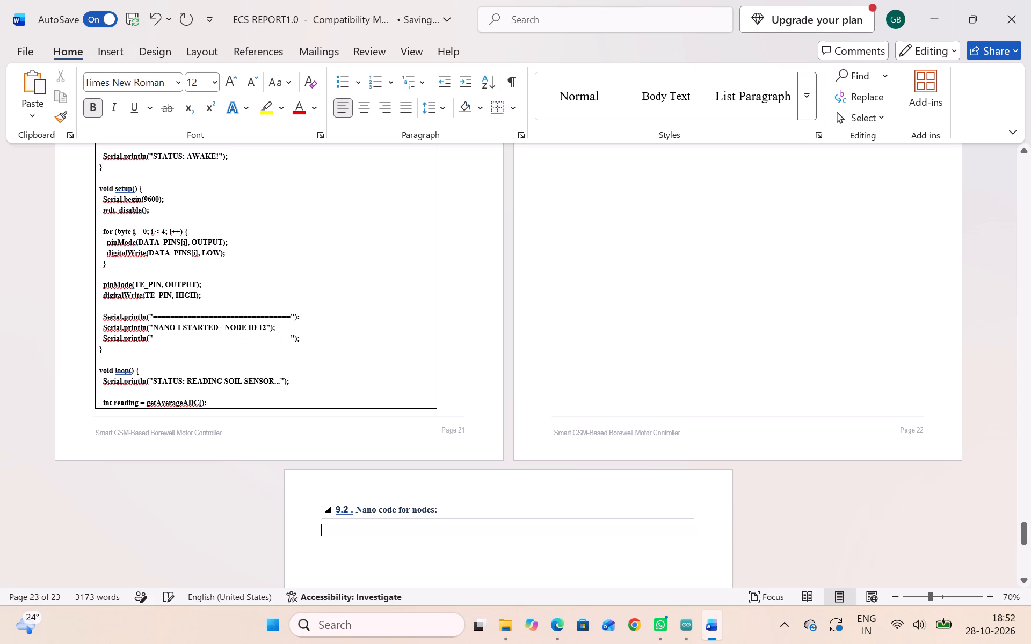
key(Right)
key(BackSpace)
key(BackSpace)
key(BackSpace)
key(BackSpace)
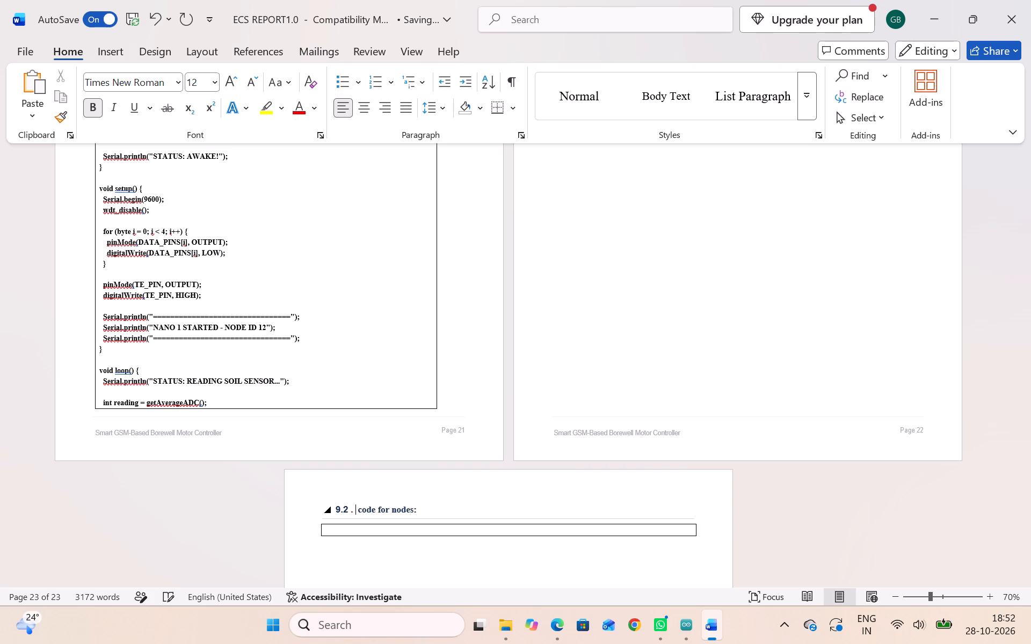
text(no)
click(427, 509)
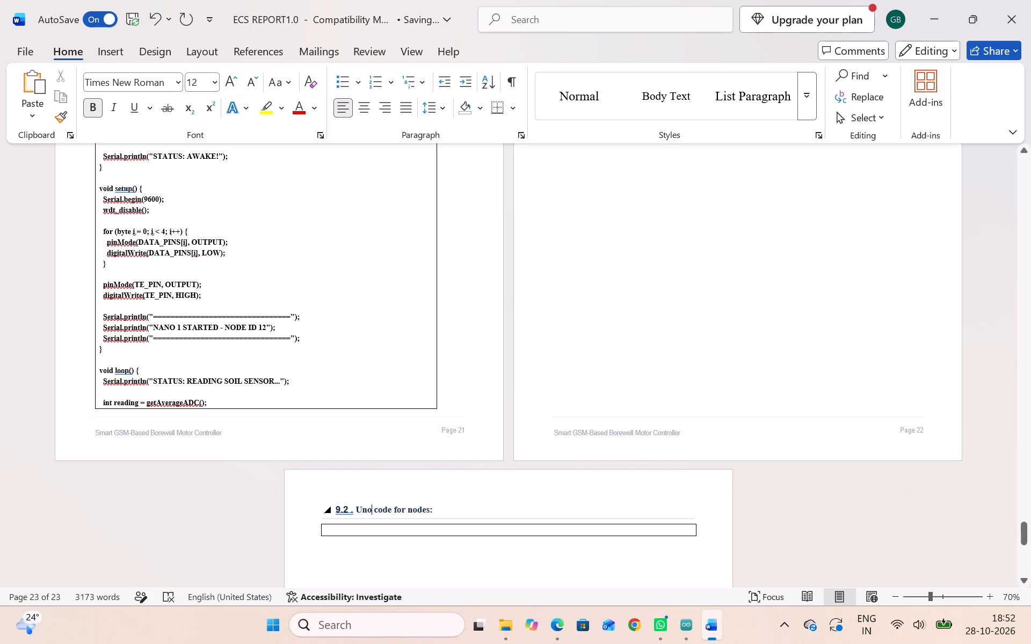
key(Right)
key(BackSpace)
key(BackSpace)
key(BackSpace)
key(BackSpace)
key(BackSpace)
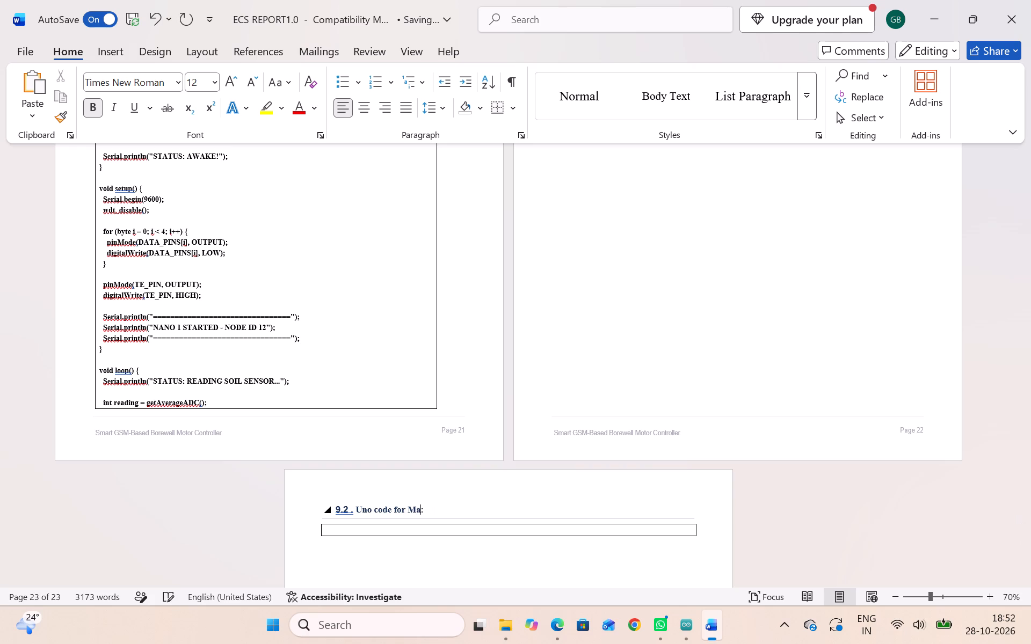
key(c)
Narrow the empty code table under heading 9.2 by moving its right border inward.
scroll(427, 509, down, 1)
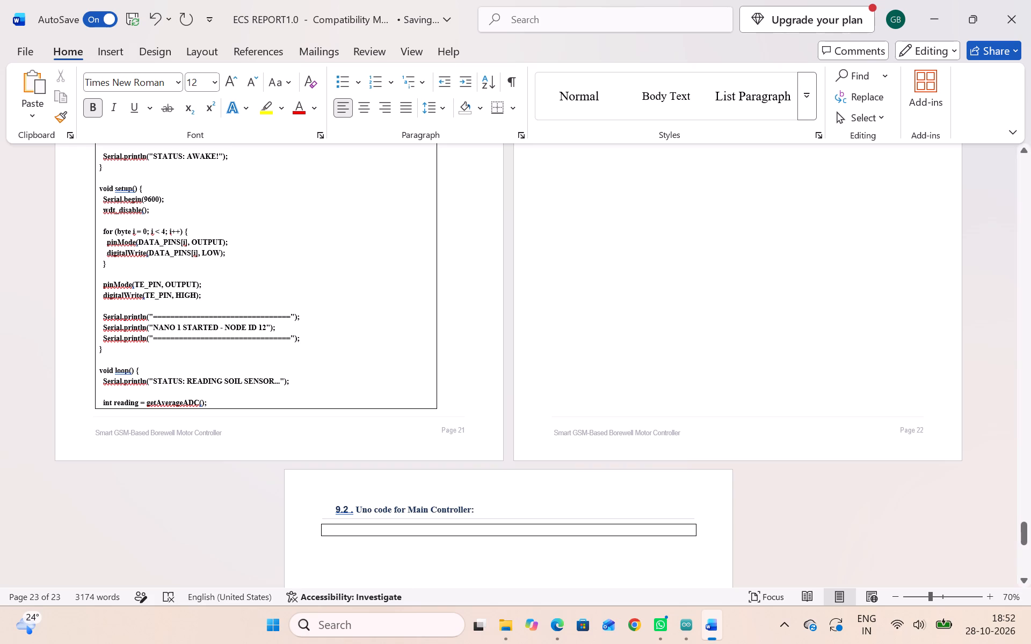
click(382, 530)
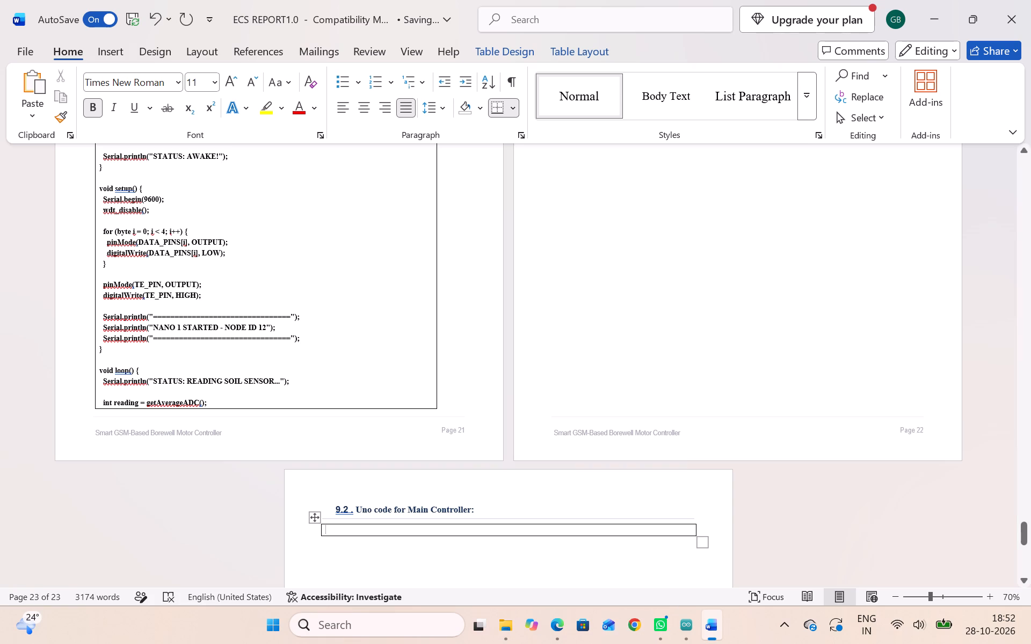
drag(695, 531, 658, 531)
Copy the full UNONEW sketch from Arduino IDE and paste it into the empty table under heading 9.2 in the Word report.
scroll(658, 531, down, 1)
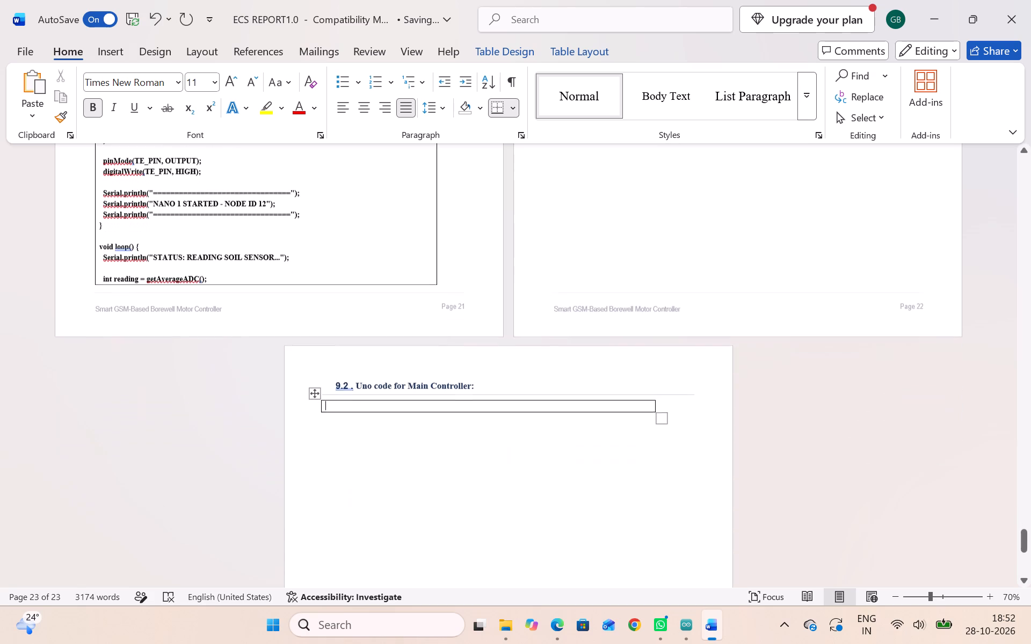
scroll(658, 531, down, 1)
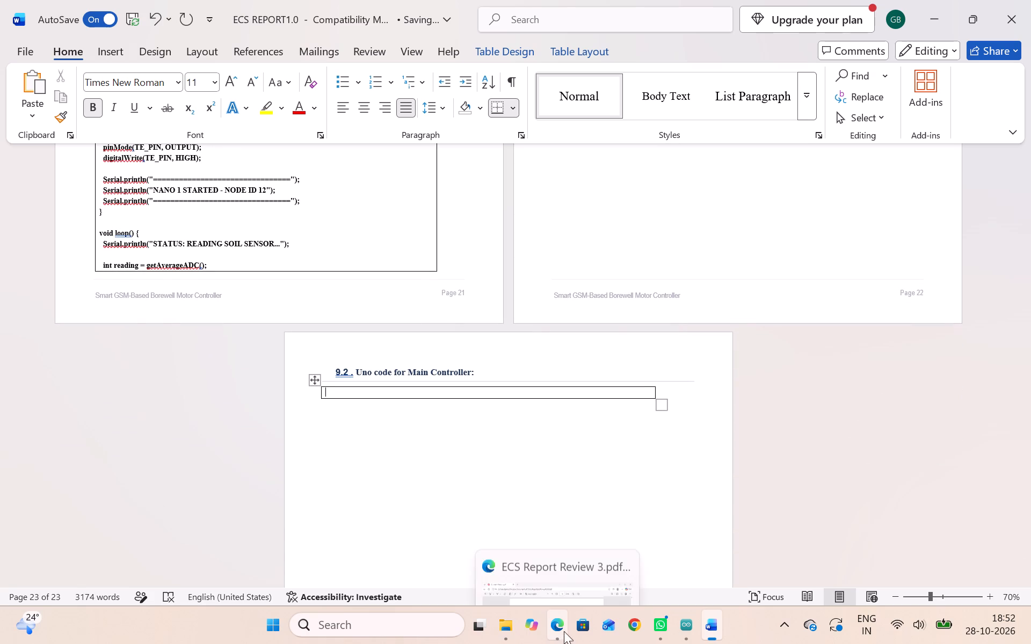
scroll(578, 230, left, 1)
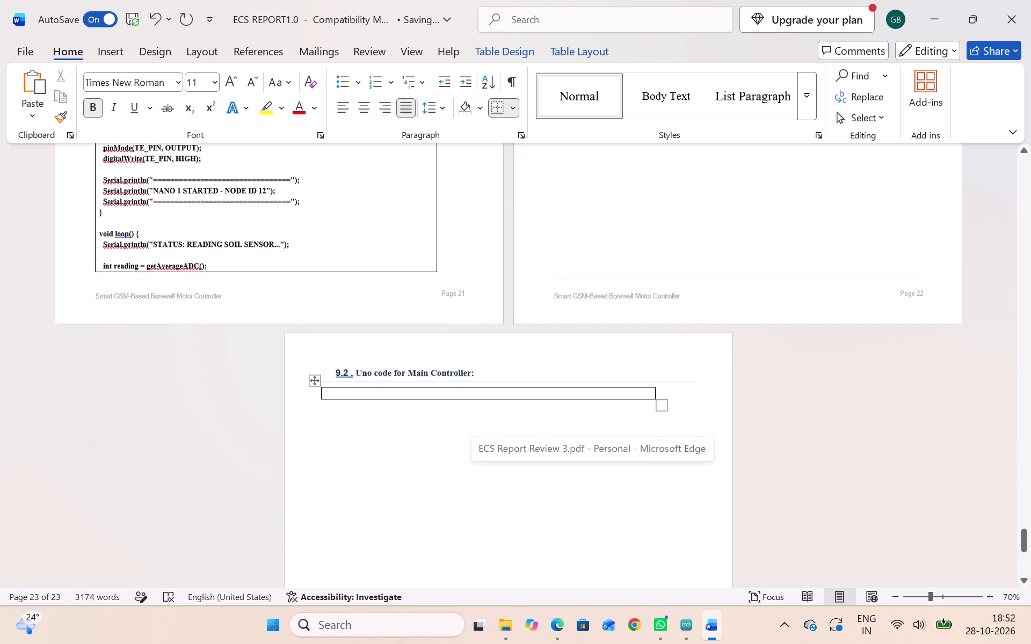
scroll(578, 230, left, 1)
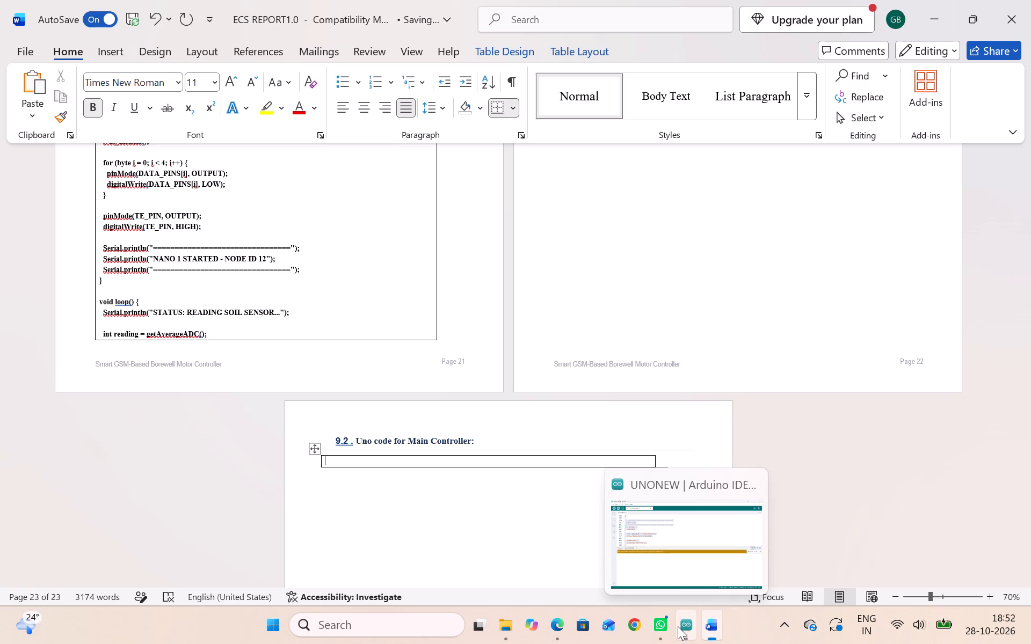
click(663, 529)
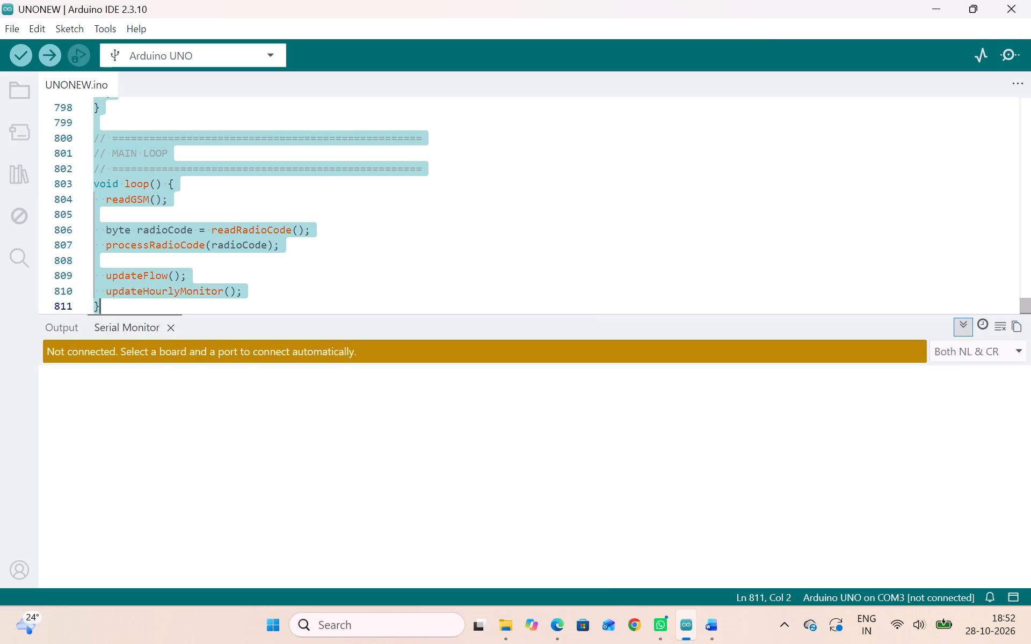
key(ctrl+c)
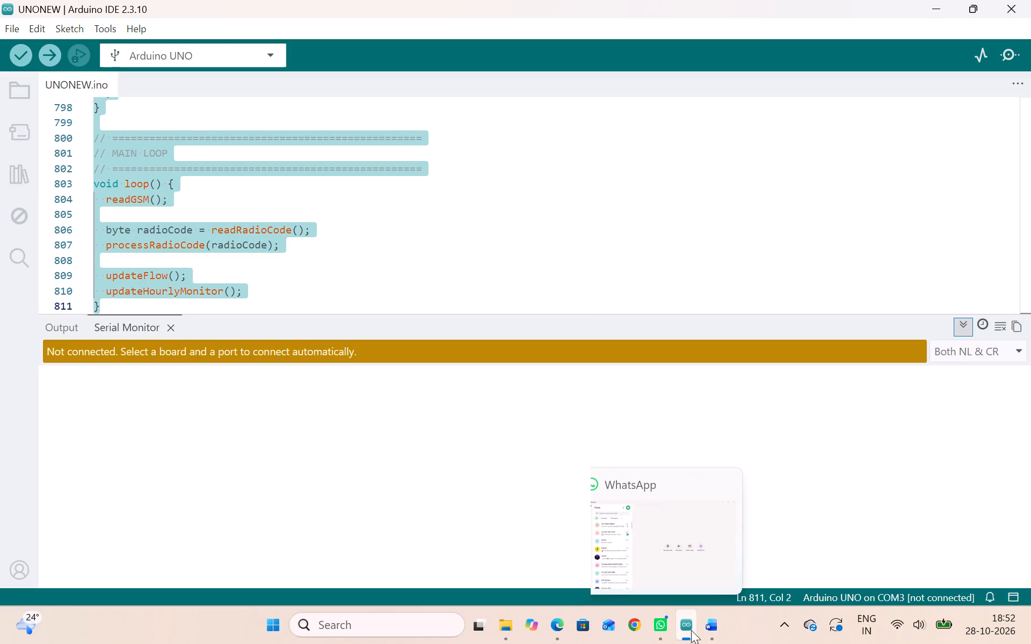
click(706, 557)
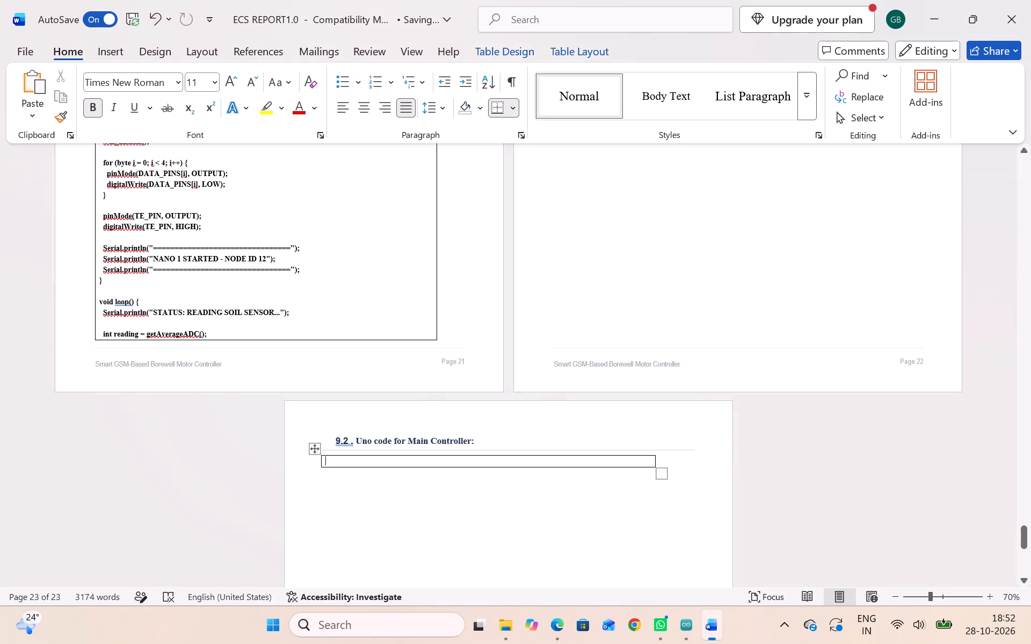
key(ctrl+v)
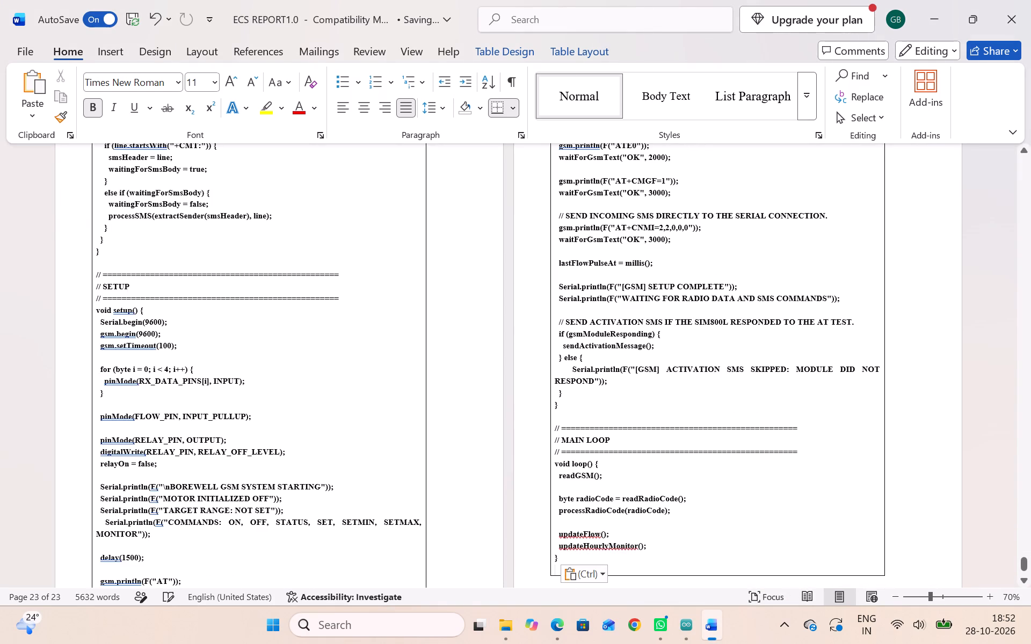
Set the font size of the whole pasted Uno code in the table under heading 9.2 to 10.
ctrl+scroll(459, 341, down, 2)
scroll(459, 341, up, 7)
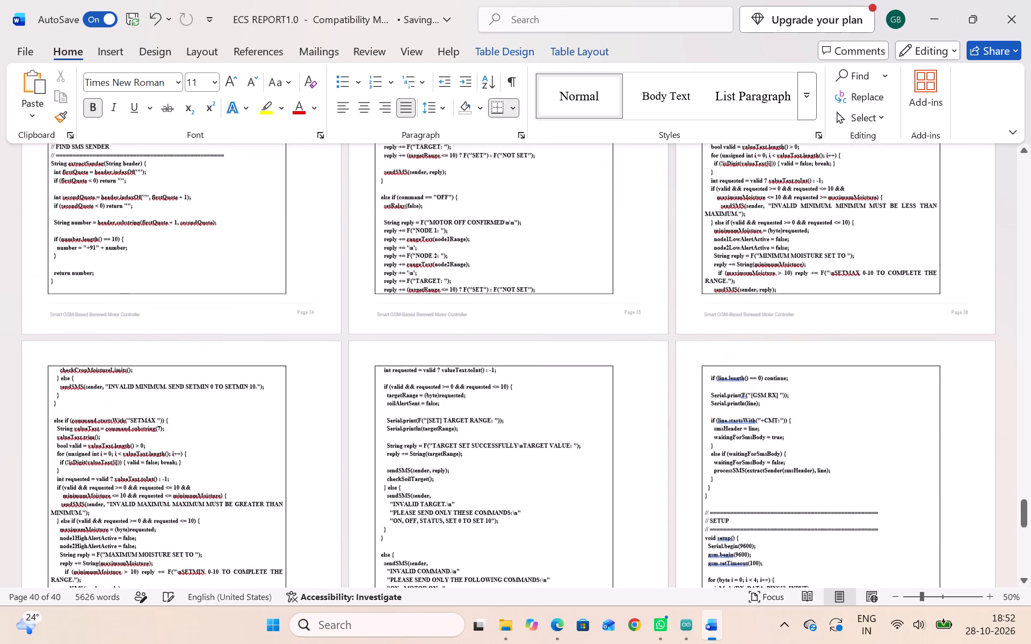
scroll(459, 341, up, 12)
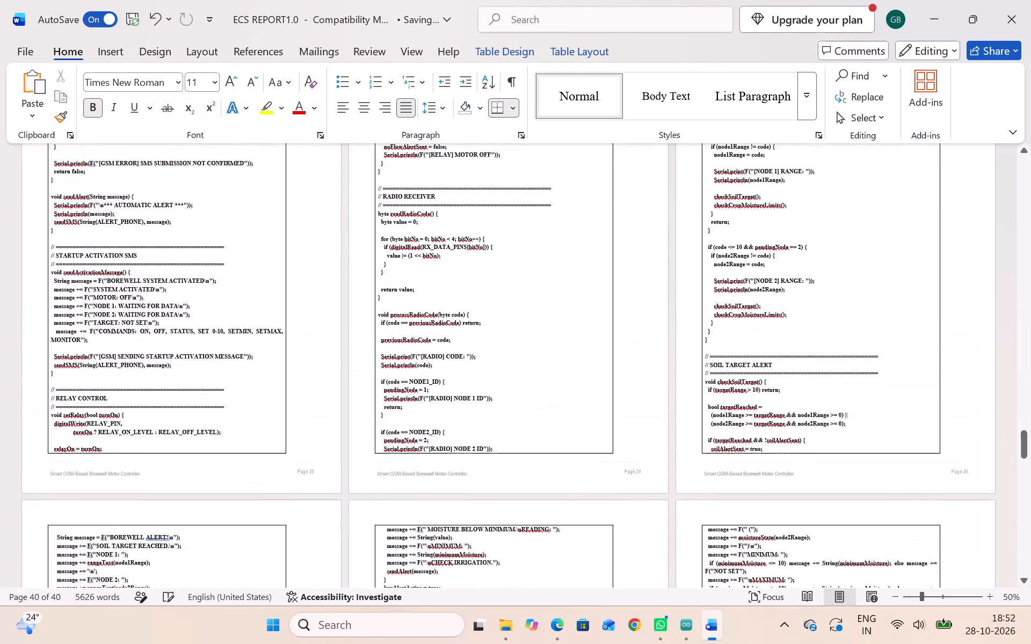
scroll(459, 341, up, 4)
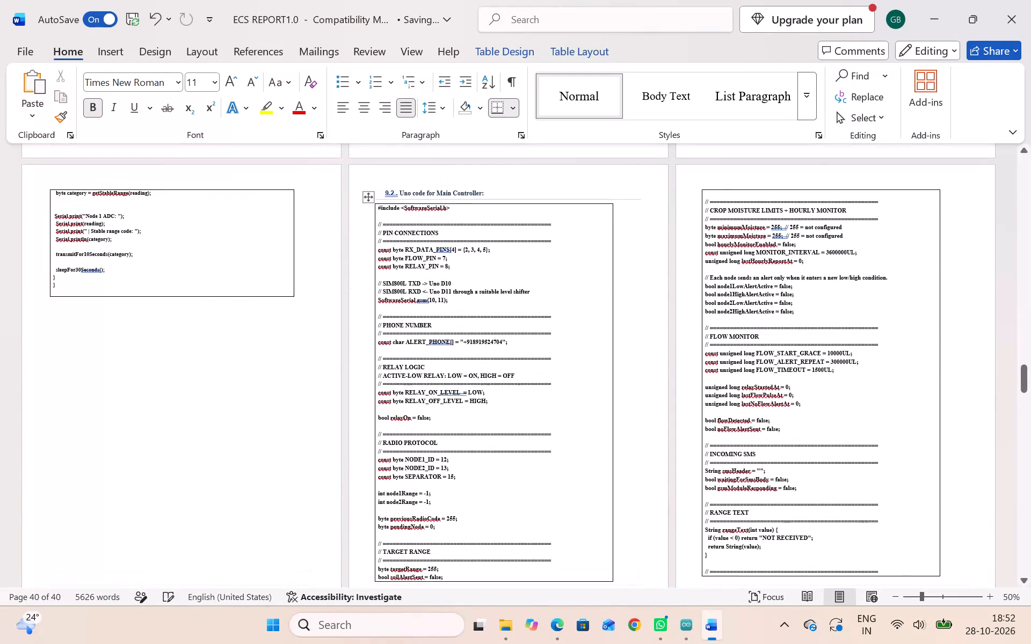
drag(120, 251, 68, 223)
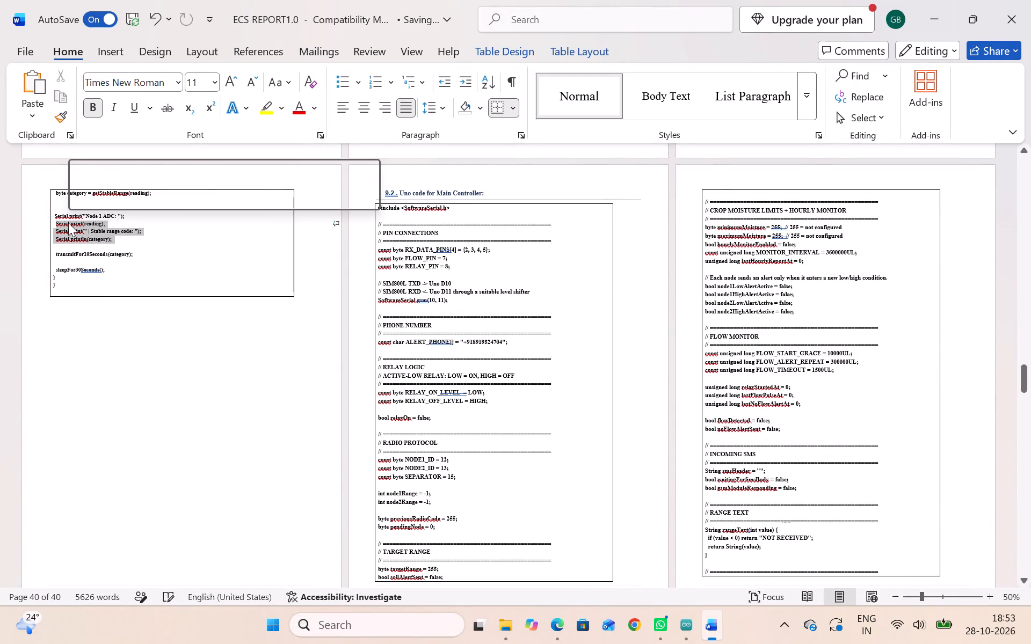
click(439, 373)
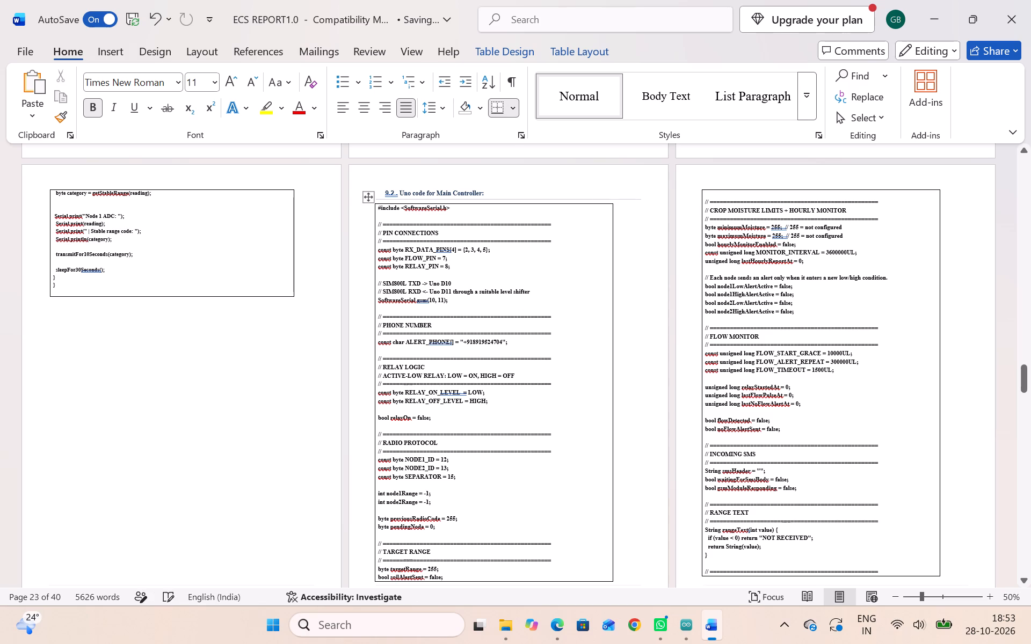
drag(379, 210, 462, 523)
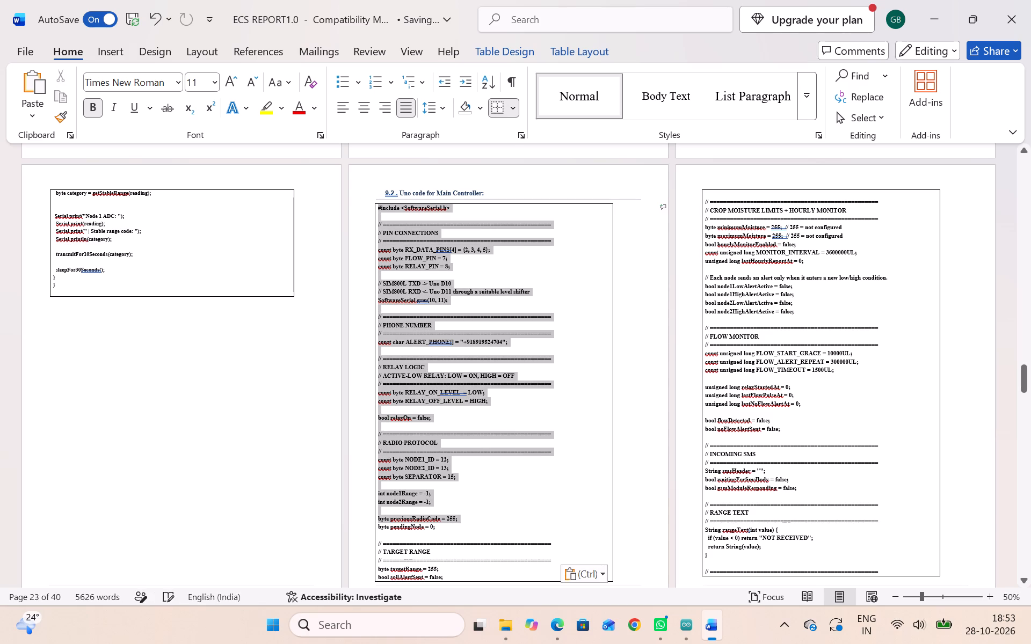
drag(462, 523, 501, 643)
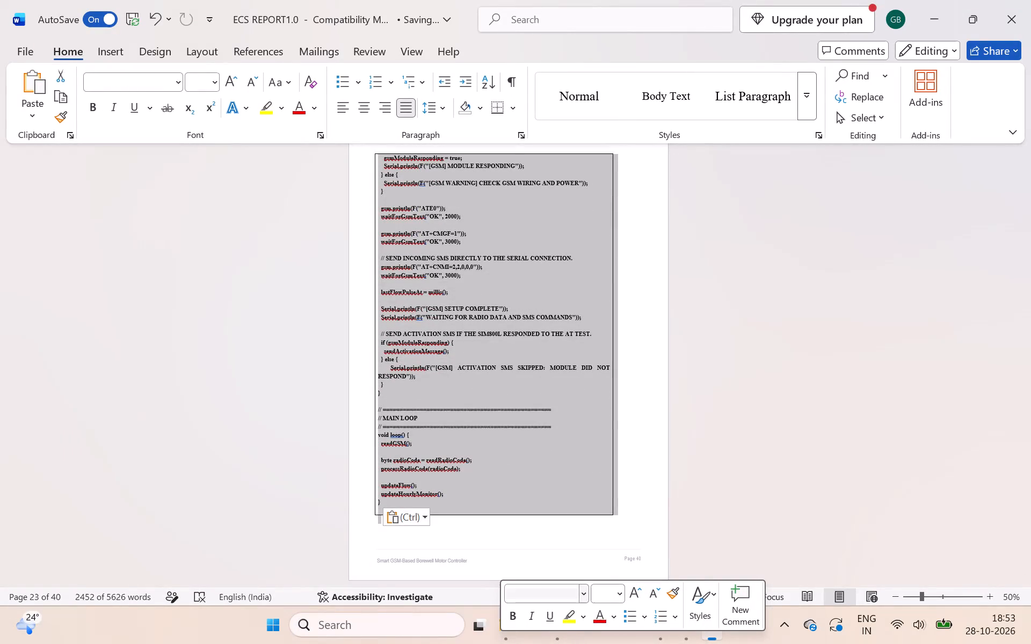
click(620, 592)
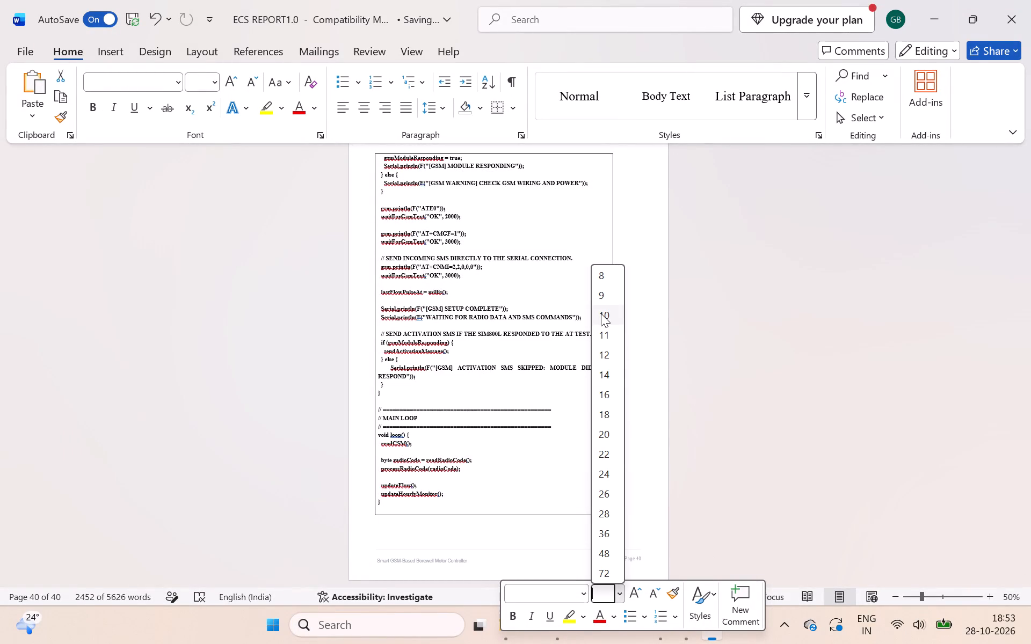
click(601, 313)
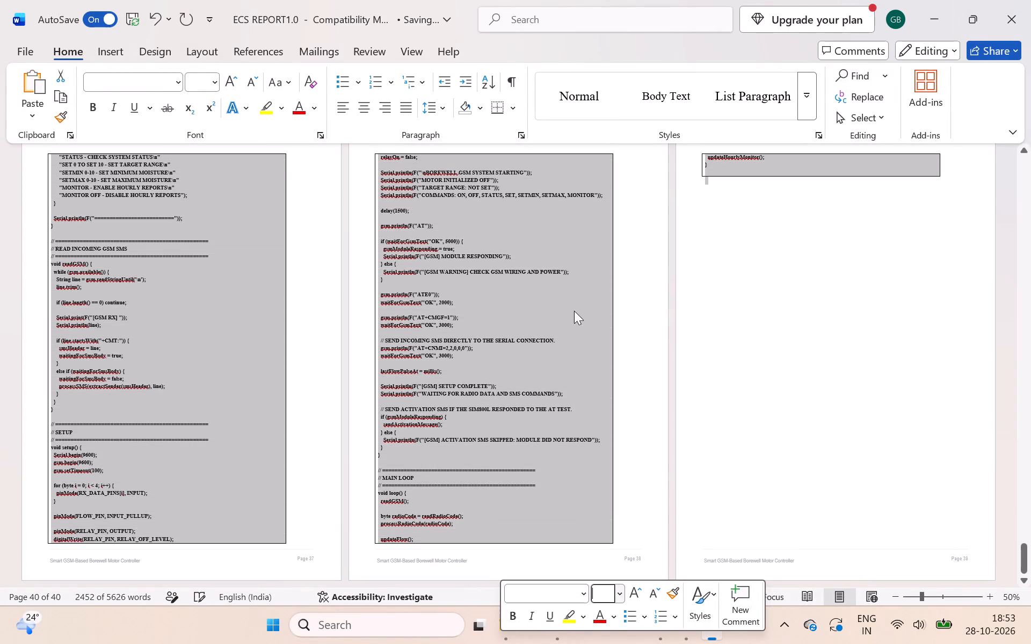
scroll(622, 387, down, 1)
click(797, 405)
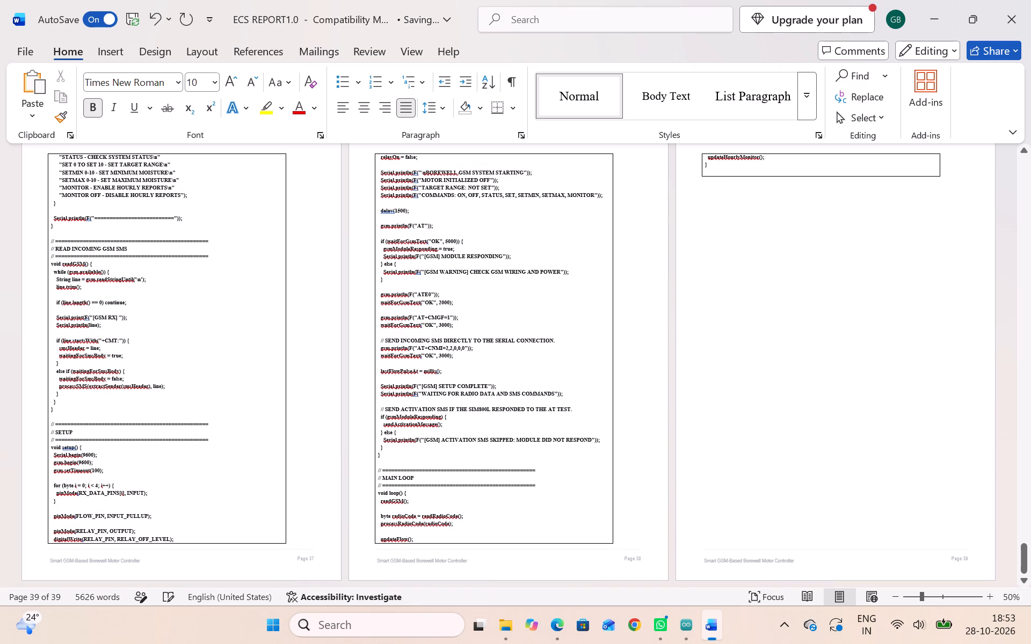
Delete the PIN CONNECTIONS comment banner with its divider lines near the start of the 9.2 code.
scroll(420, 466, up, 11)
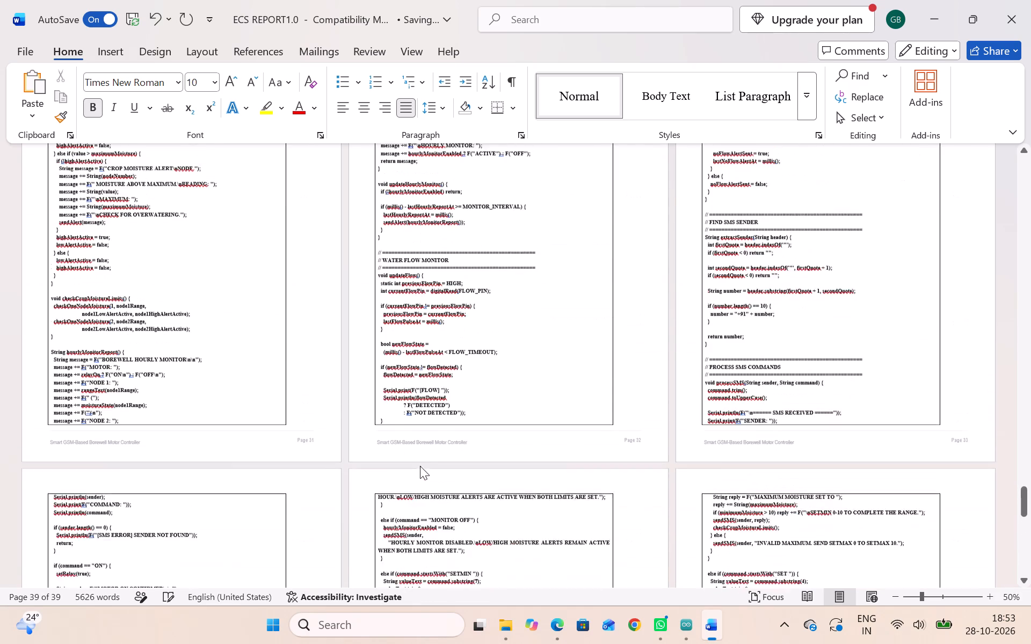
scroll(420, 466, up, 10)
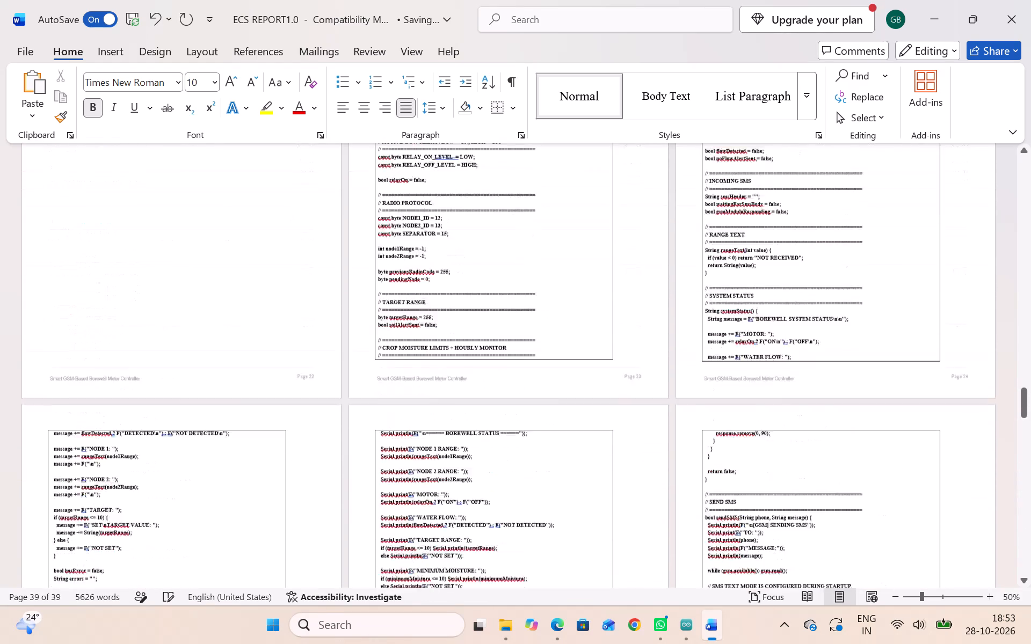
scroll(420, 466, up, 3)
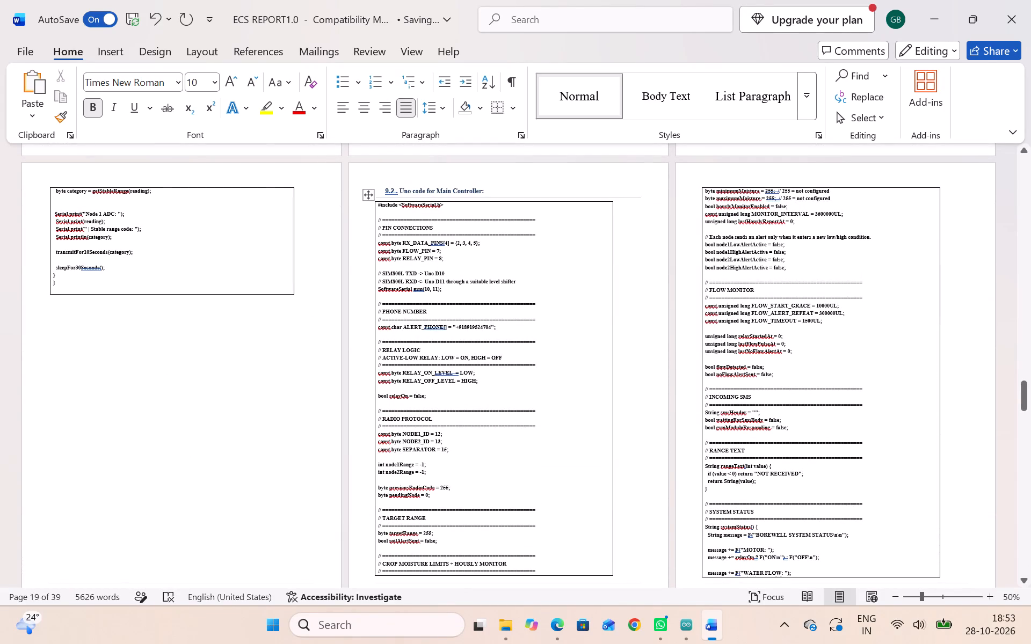
drag(380, 218, 418, 228)
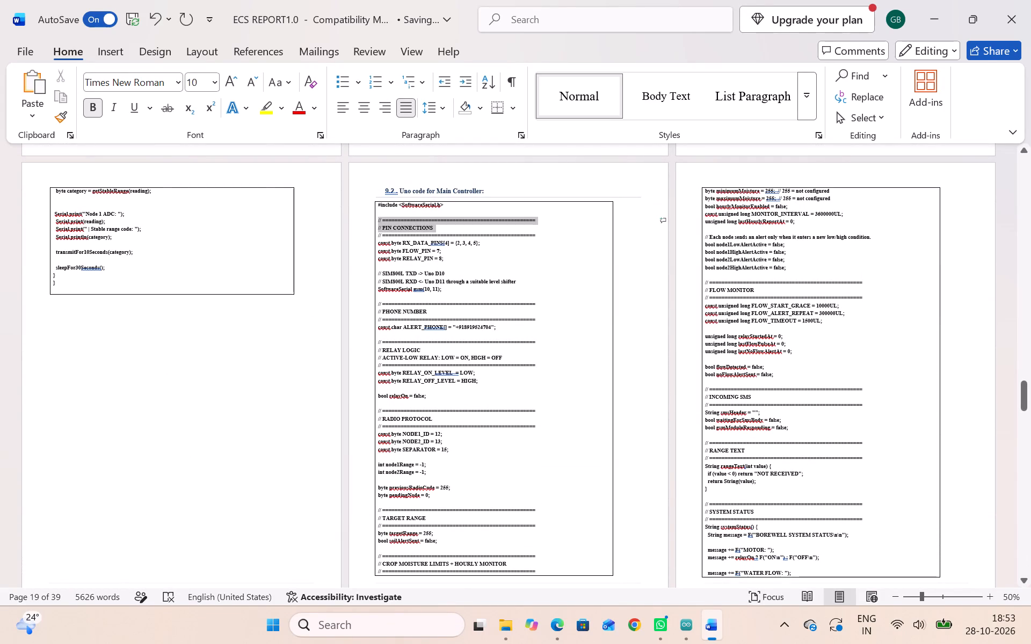
drag(418, 228, 462, 232)
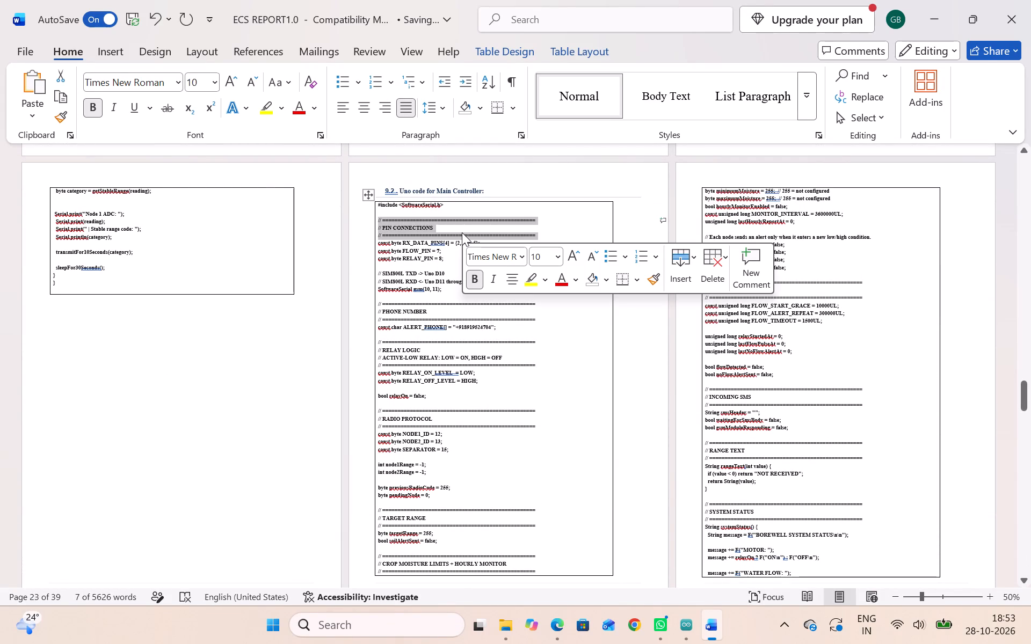
key(BackSpace)
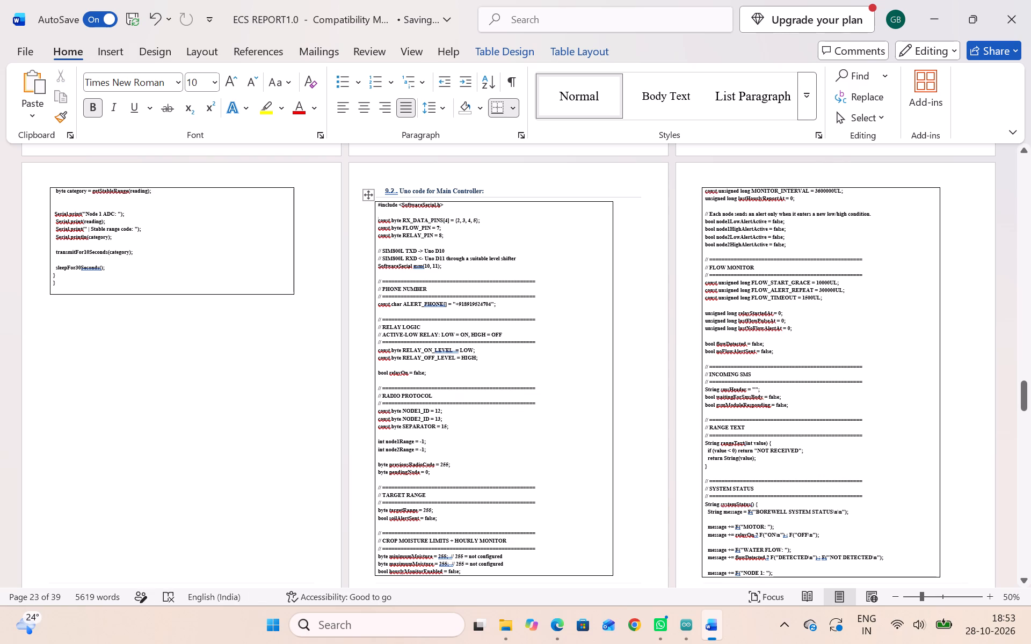
Delete the two SIM800L wiring comment lines and the PHONE NUMBER comment banner from the 9.2 code.
drag(382, 246, 442, 257)
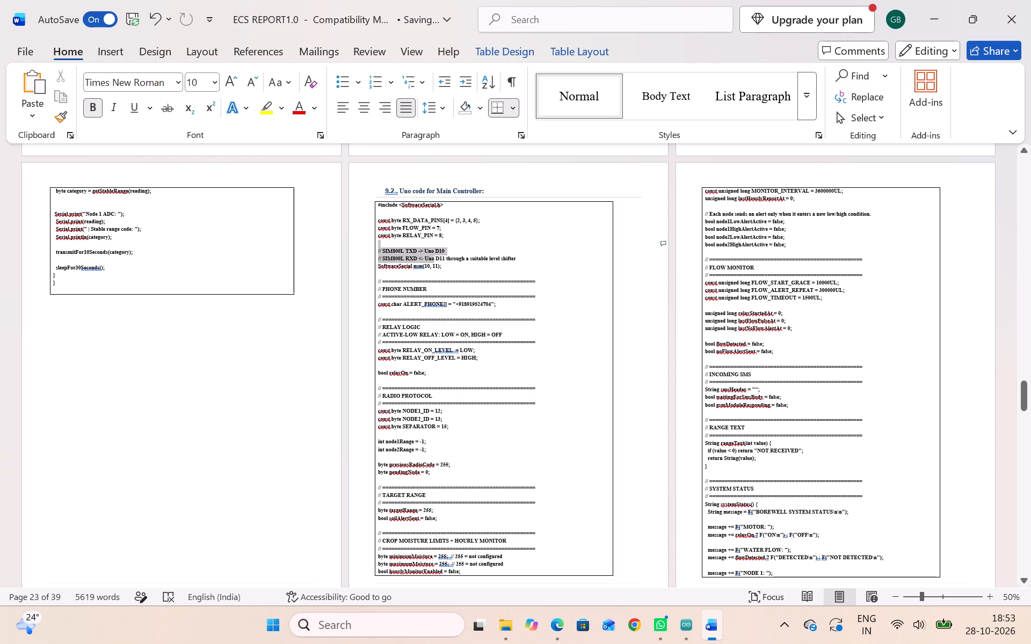
drag(442, 257, 514, 258)
key(BackSpace)
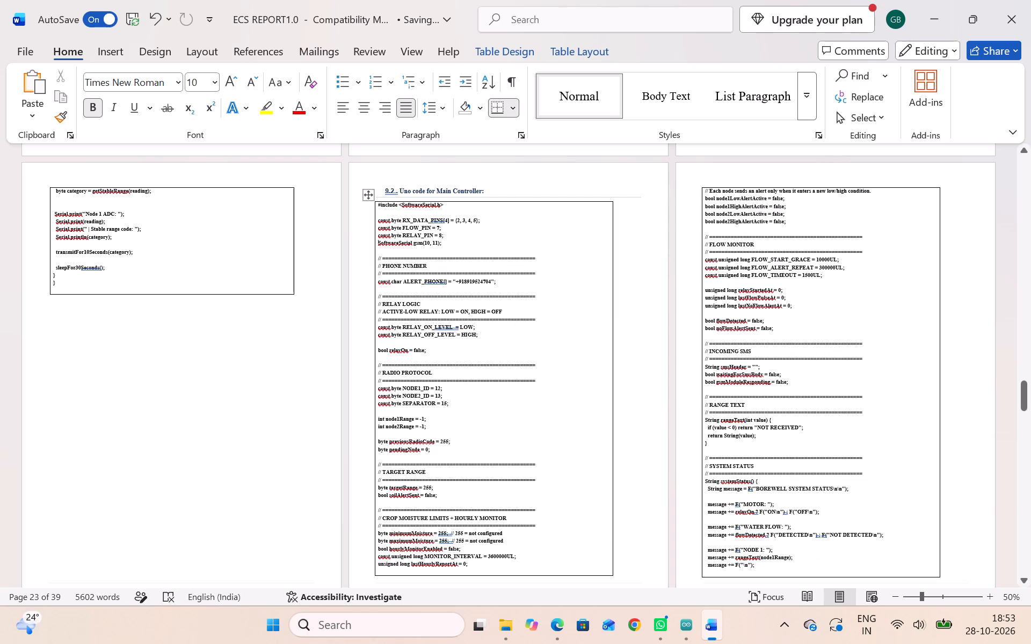
drag(381, 255, 398, 273)
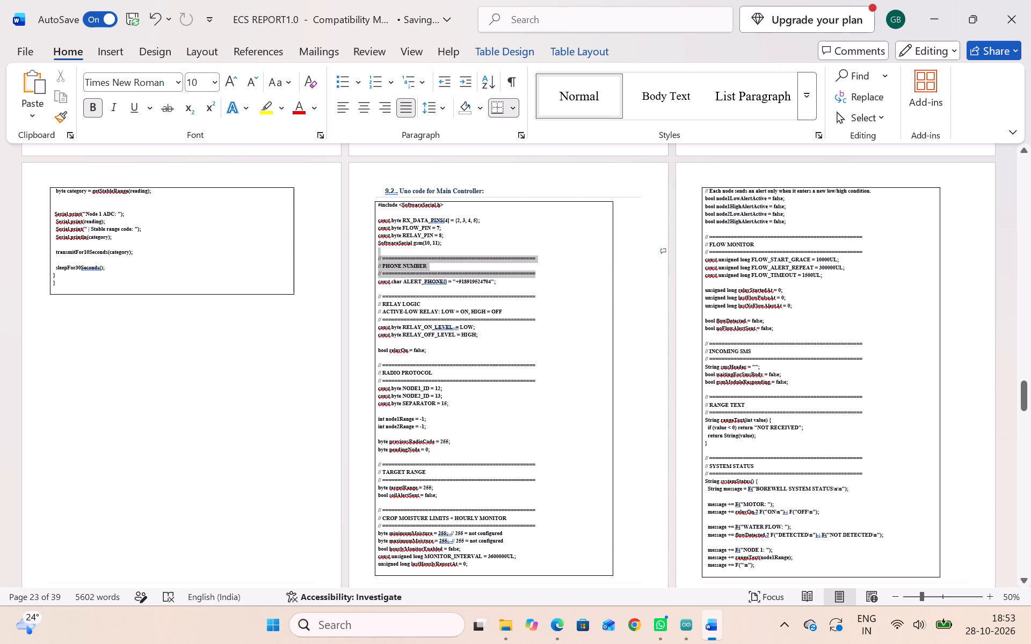
drag(398, 273, 409, 273)
key(BackSpace)
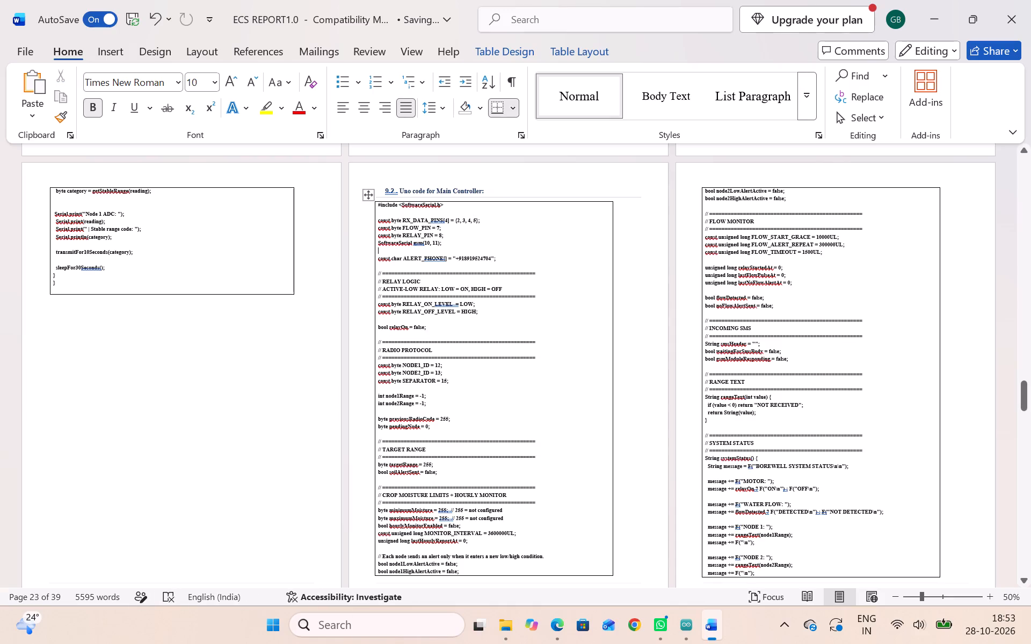
Delete the RELAY LOGIC comment banner, including its ACTIVE-LOW RELAY line and dividers, above the relay level constants.
click(377, 272)
click(400, 286)
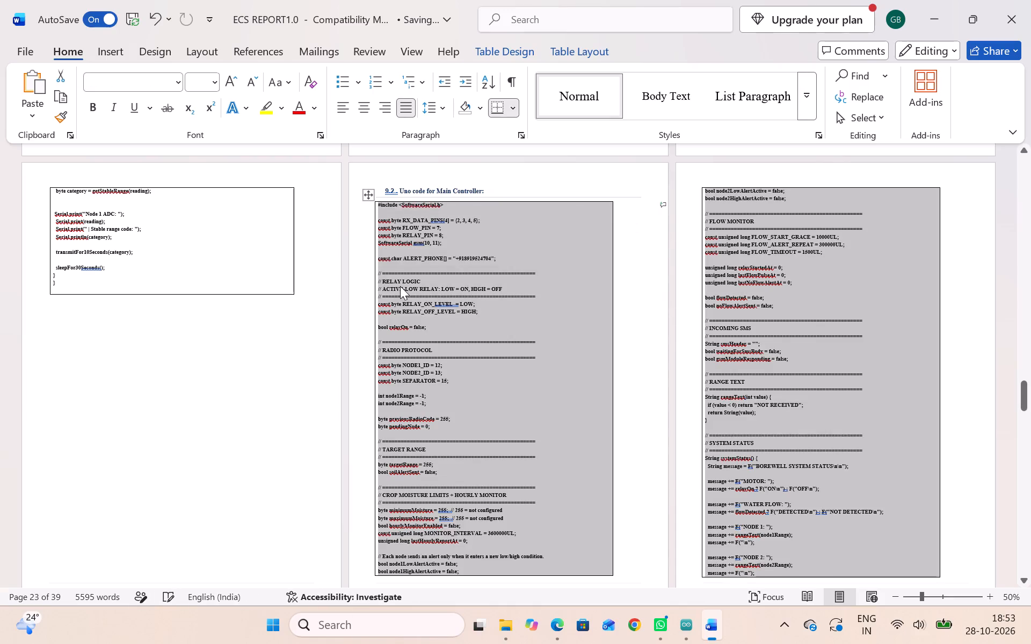
ctrl+scroll(498, 297, up, 2)
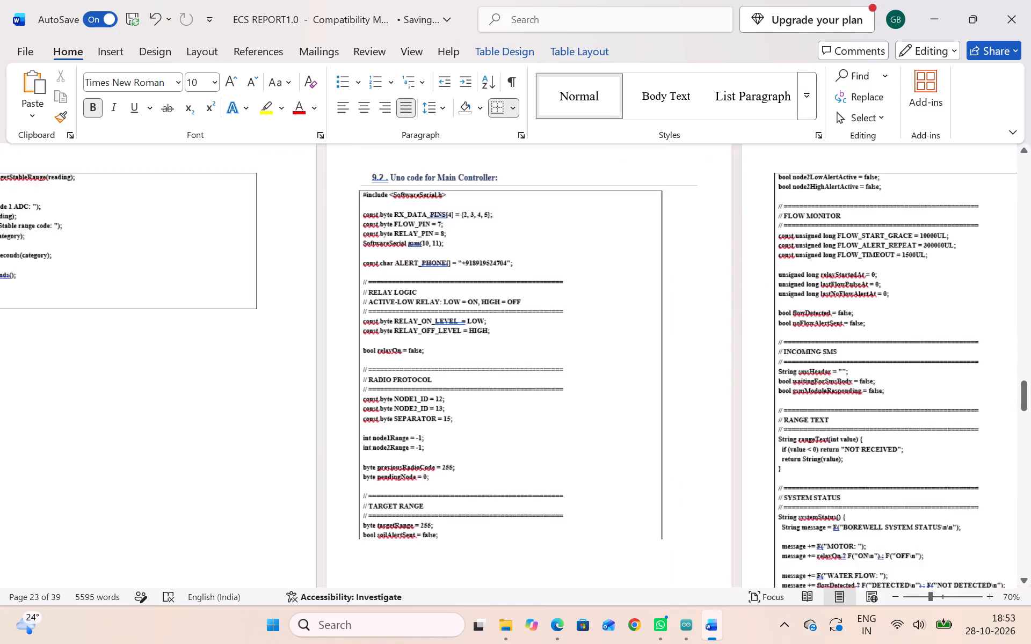
ctrl+scroll(498, 297, up, 1)
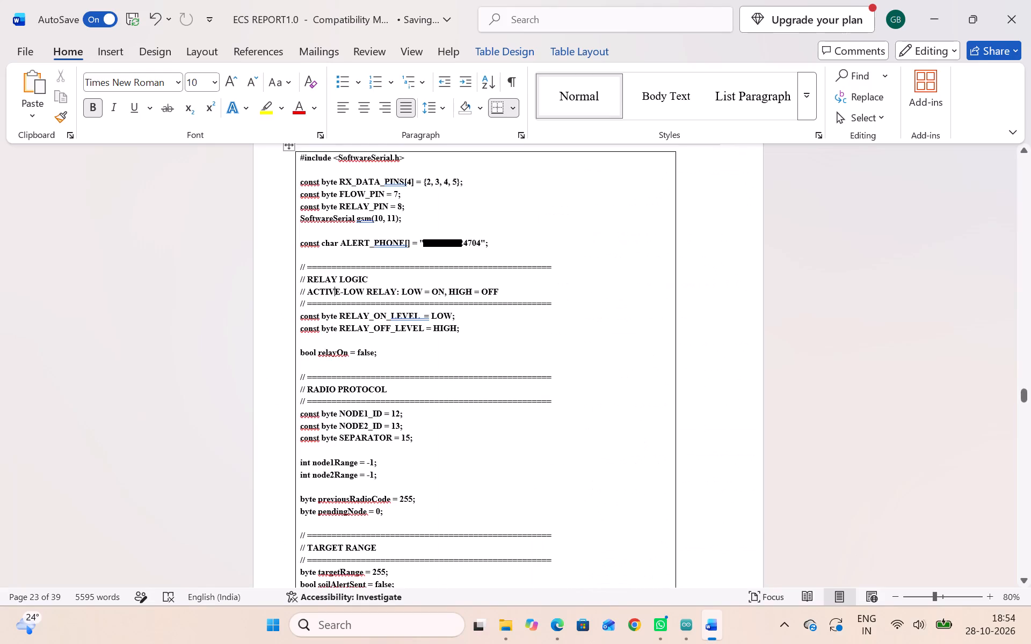
drag(568, 301, 294, 268)
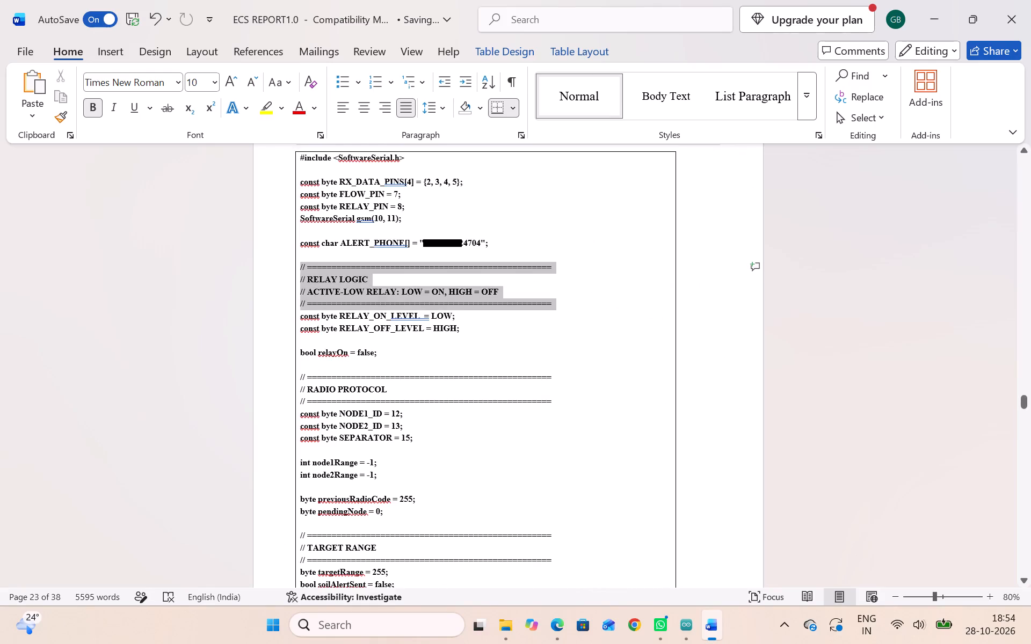
drag(294, 268, 293, 269)
key(BackSpace)
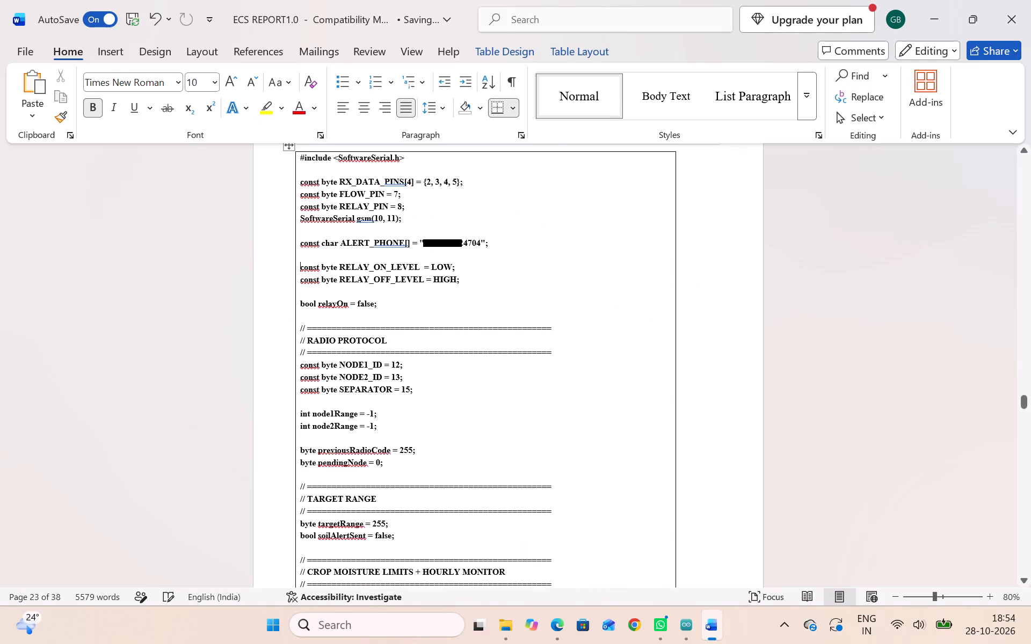
Delete the RADIO PROTOCOL banner with the blank line above it, and the TARGET RANGE banner, from the 9.2 code.
drag(560, 349, 290, 328)
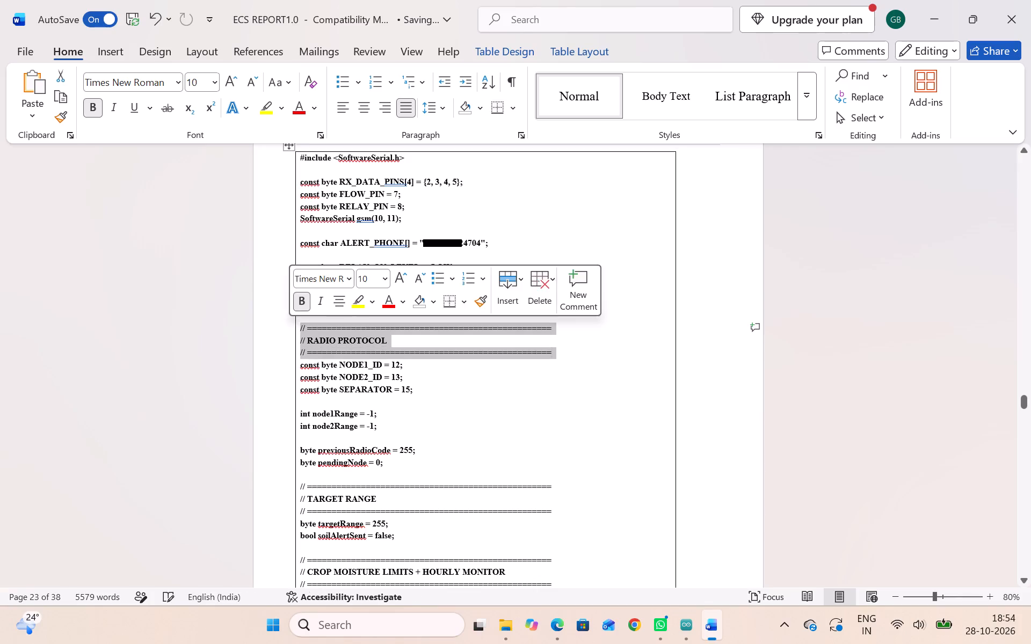
key(BackSpace)
key(BackSpace)
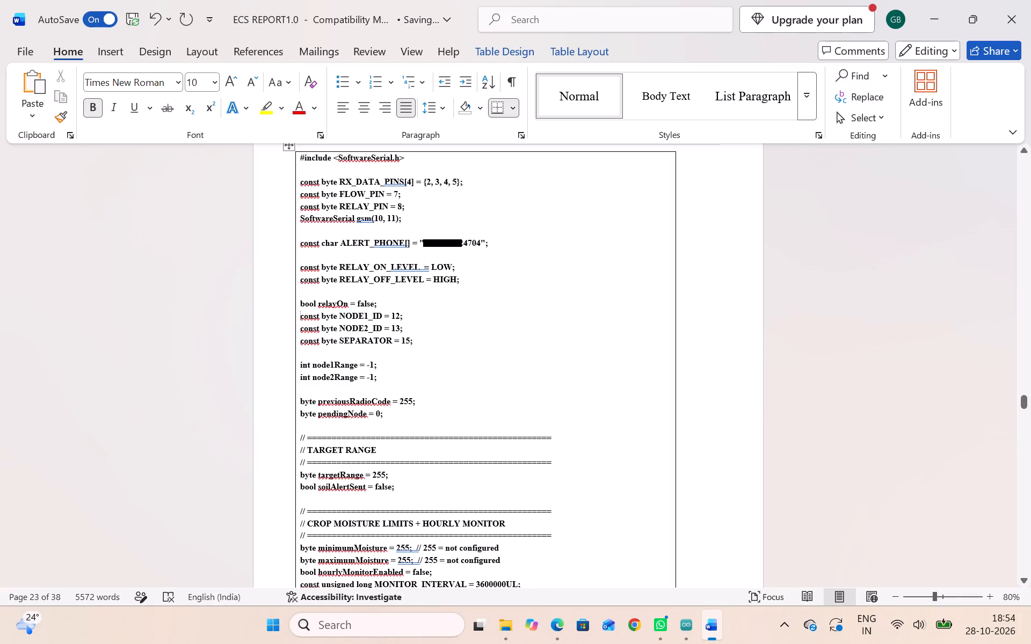
drag(557, 465, 309, 444)
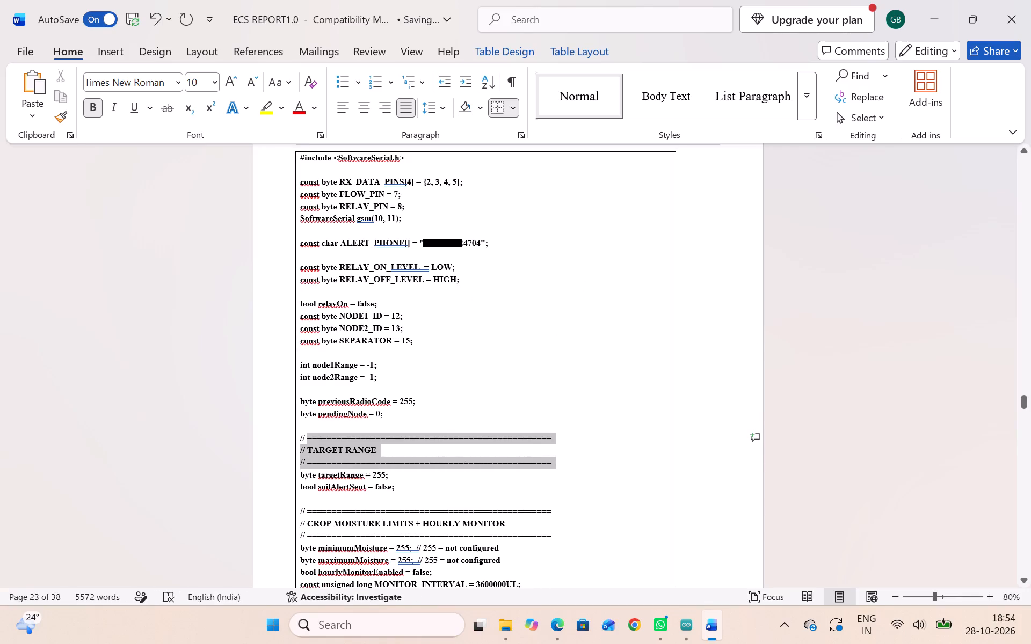
drag(309, 444, 297, 441)
key(BackSpace)
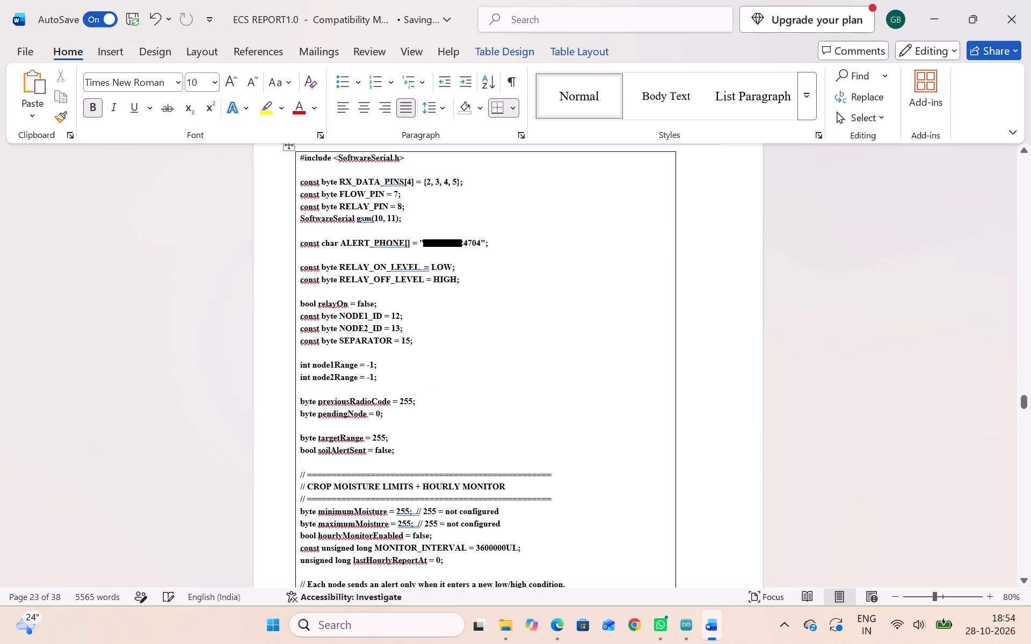
Delete the CROP MOISTURE LIMITS + HOURLY MONITOR and FLOW MONITOR comment banners with their divider lines.
drag(563, 503, 458, 492)
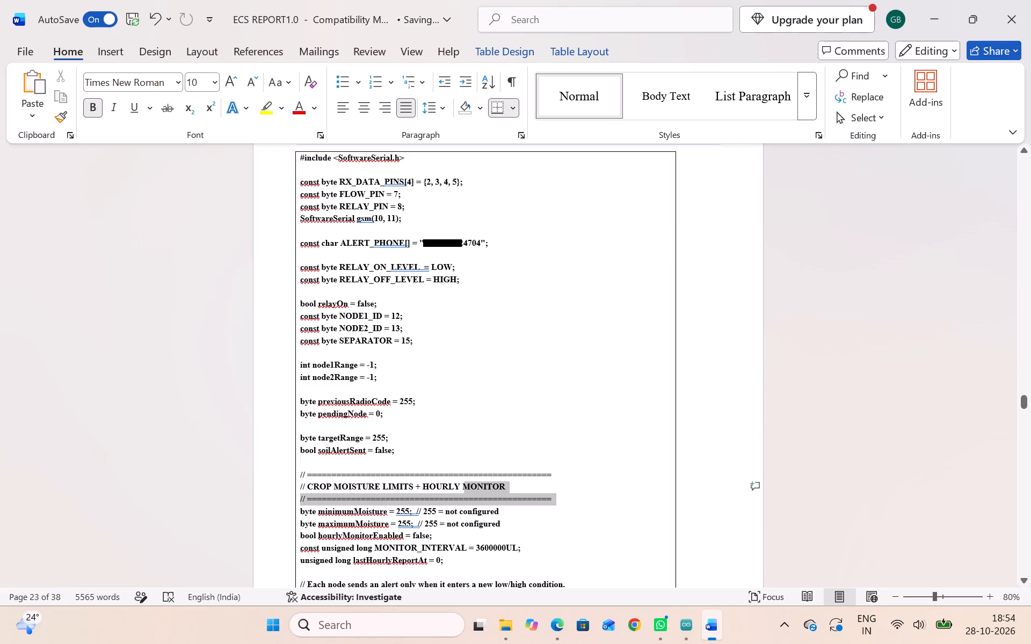
drag(458, 492, 297, 479)
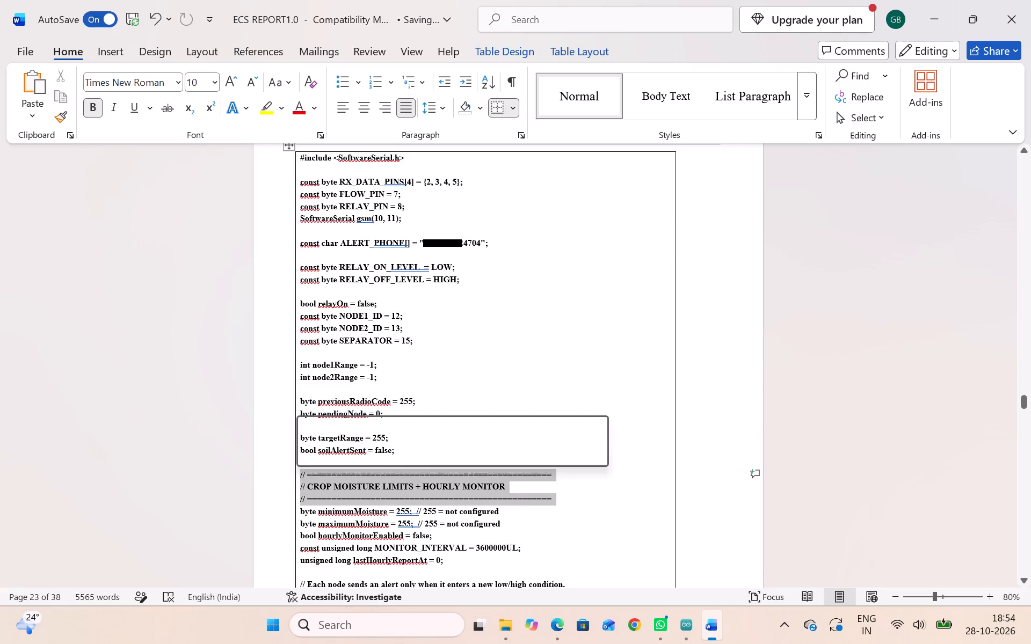
key(BackSpace)
scroll(409, 489, down, 1)
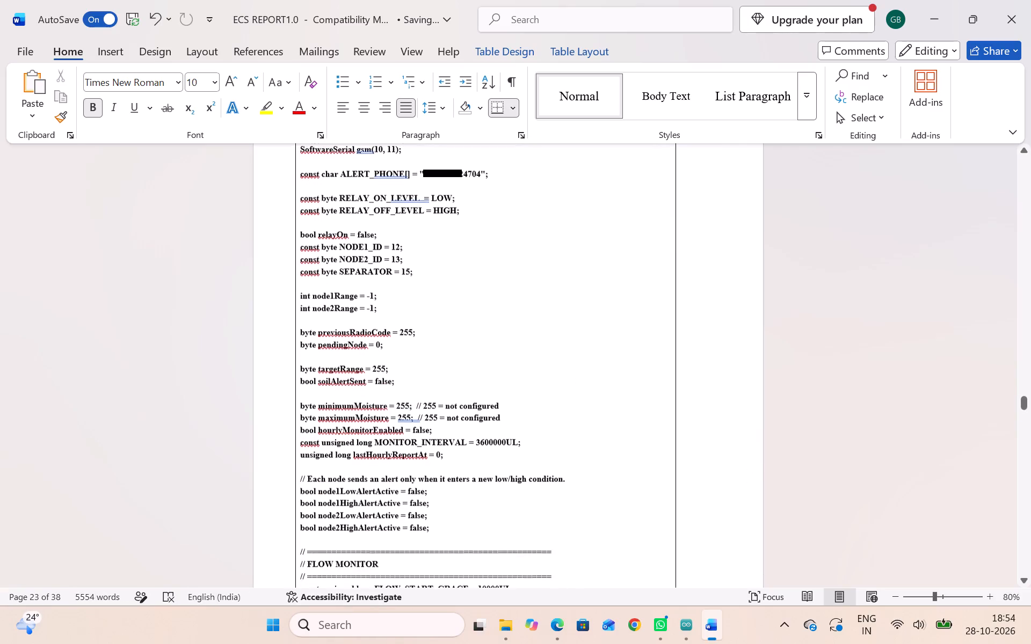
scroll(409, 489, down, 2)
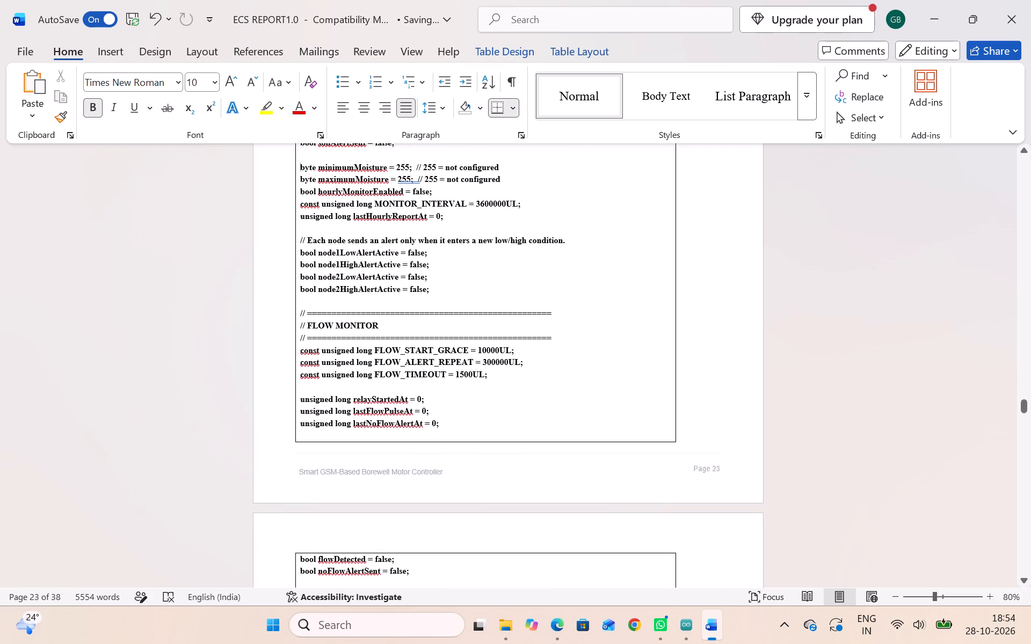
drag(555, 341, 325, 332)
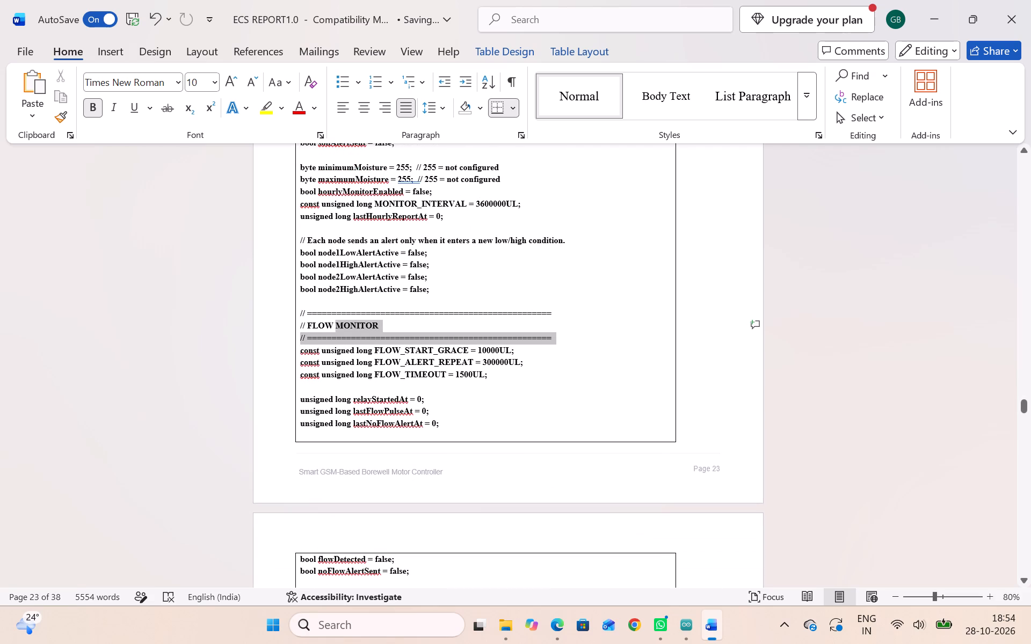
drag(325, 332, 300, 311)
key(BackSpace)
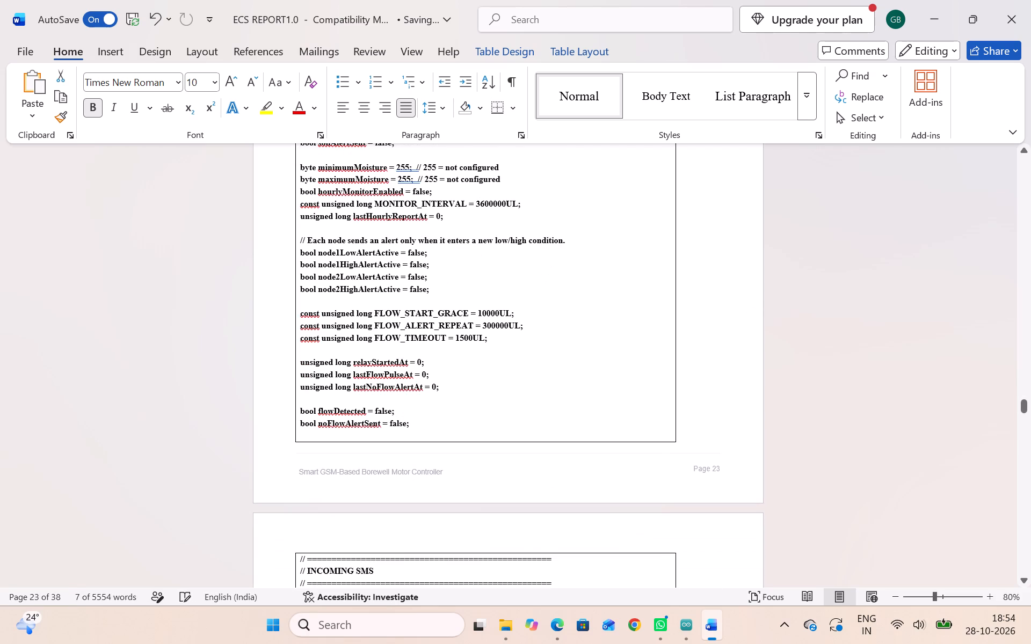
Delete the INCOMING SMS and RANGE TEXT comment banners with their dividers, keeping one blank line above the rangeText function.
scroll(468, 457, down, 1)
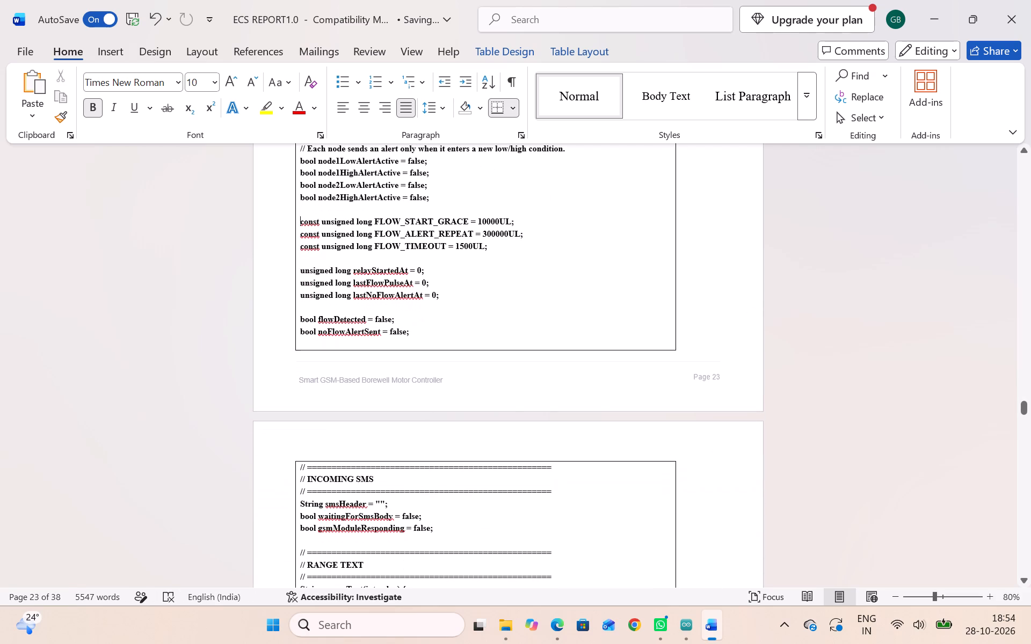
drag(570, 494, 351, 465)
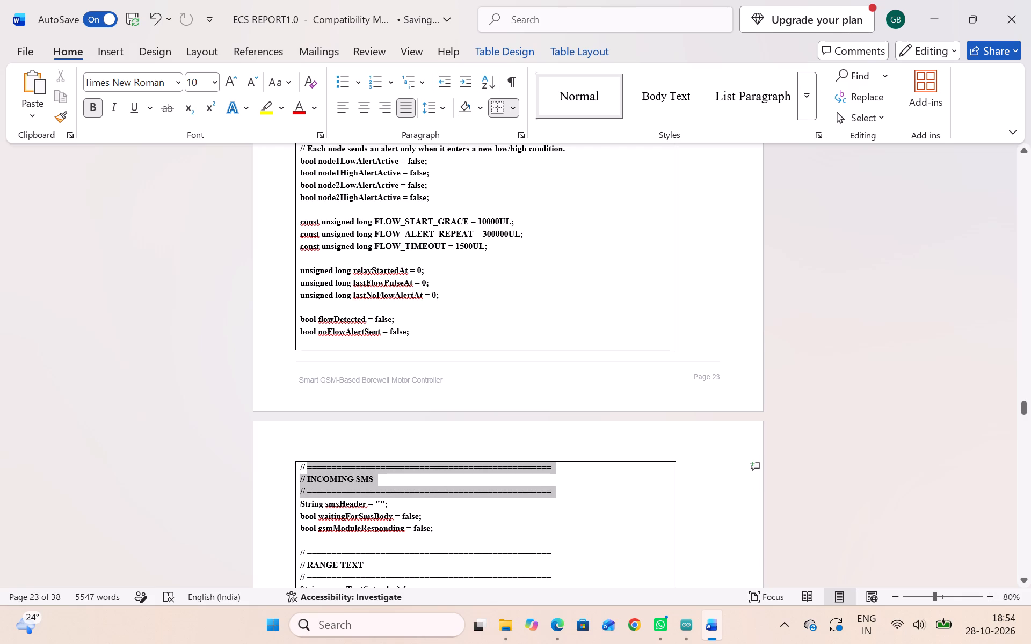
drag(351, 465, 230, 466)
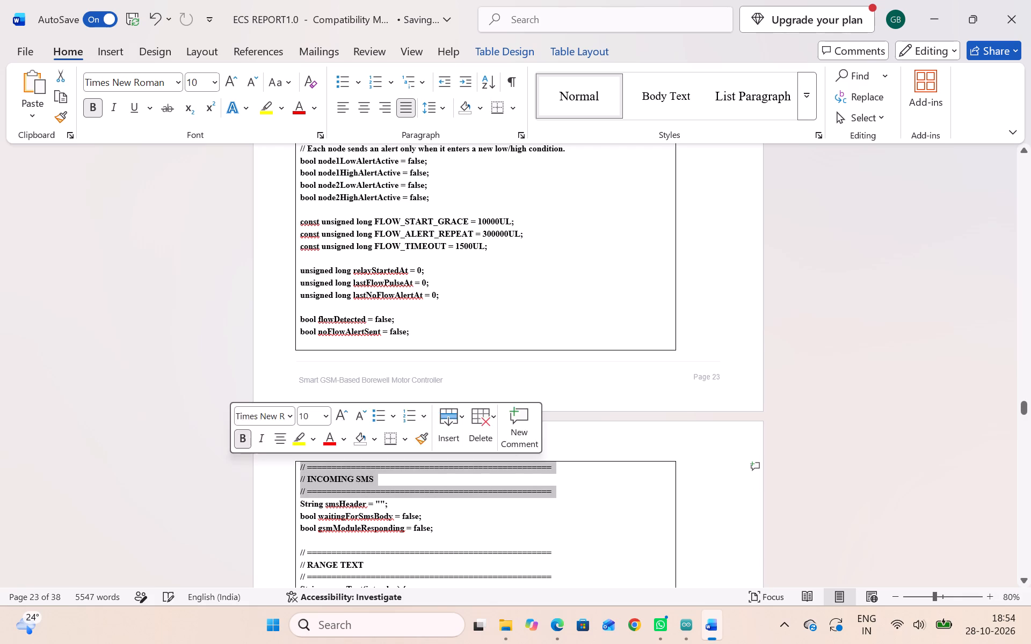
key(BackSpace)
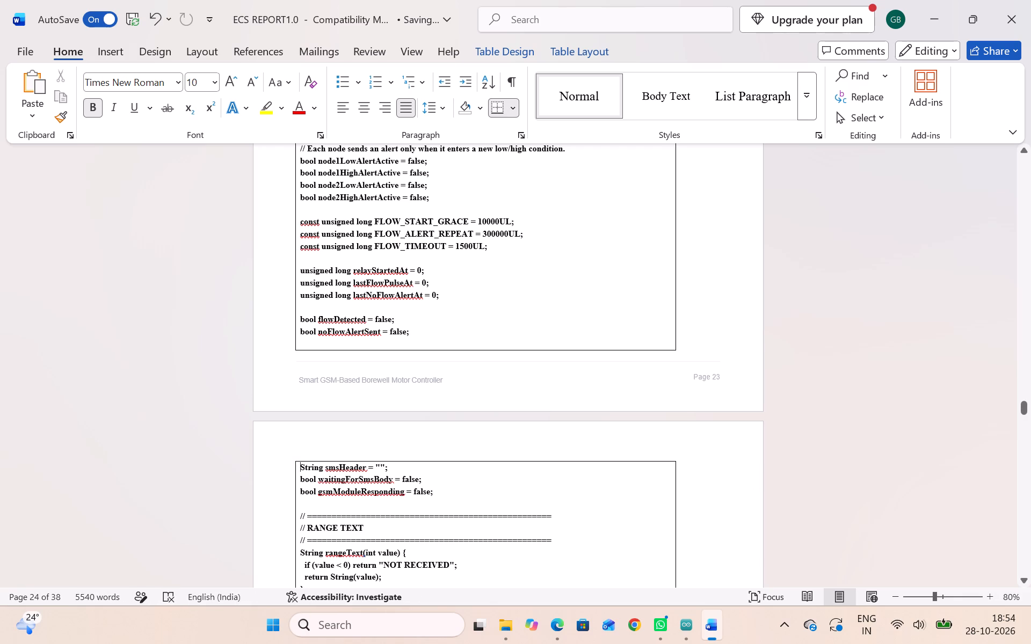
drag(563, 543, 311, 500)
key(BackSpace)
click(443, 491)
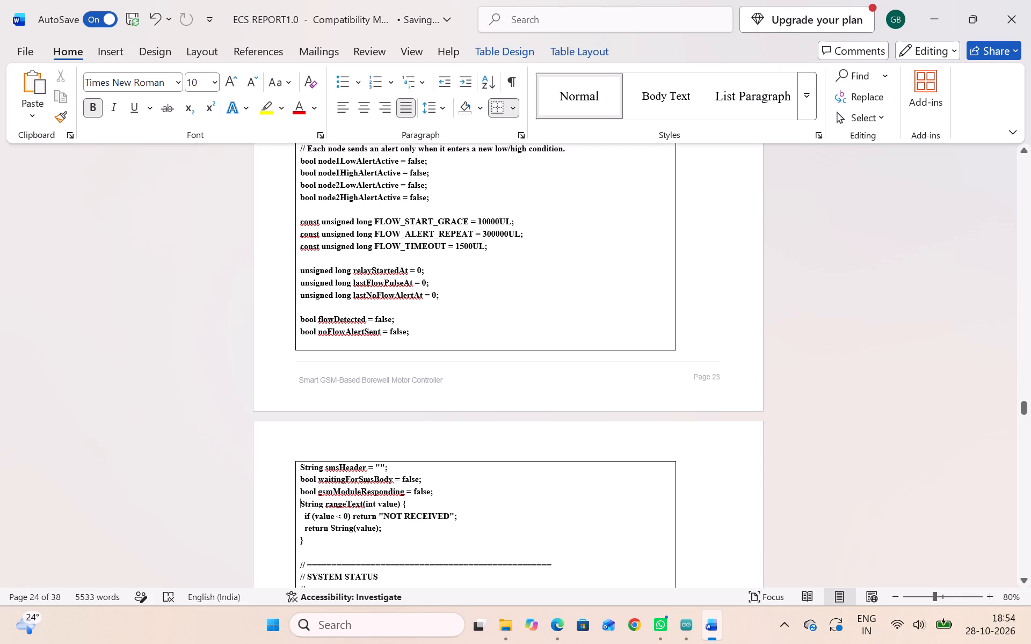
key(Return)
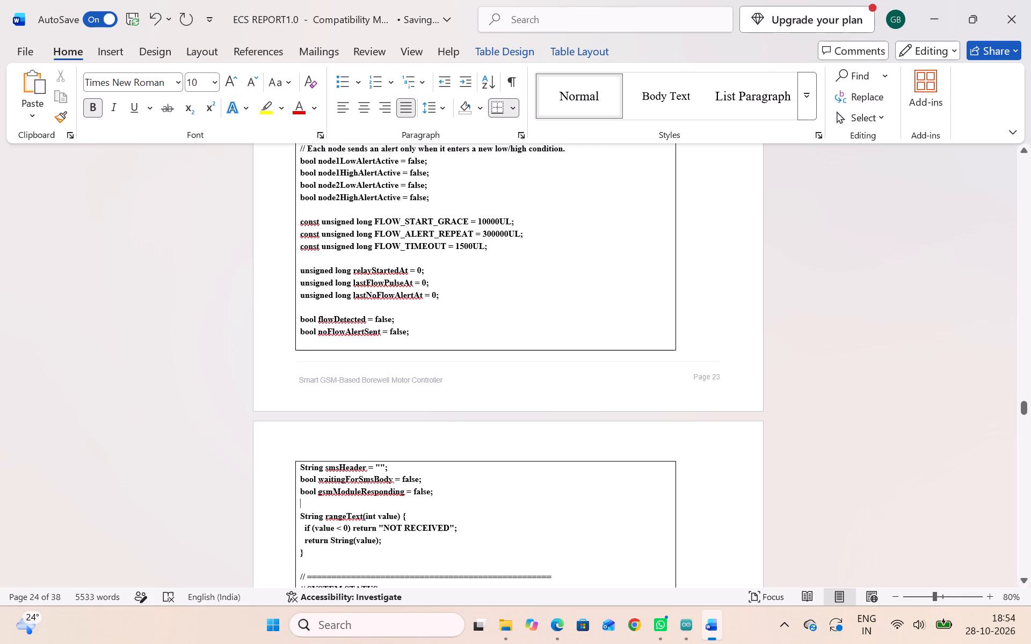
Add a blank line after the noFlowAlertSent declaration in the 9.2 code.
click(426, 336)
key(Return)
Delete the SYSTEM STATUS comment banner with its divider lines above the systemStatus function.
scroll(426, 336, down, 1)
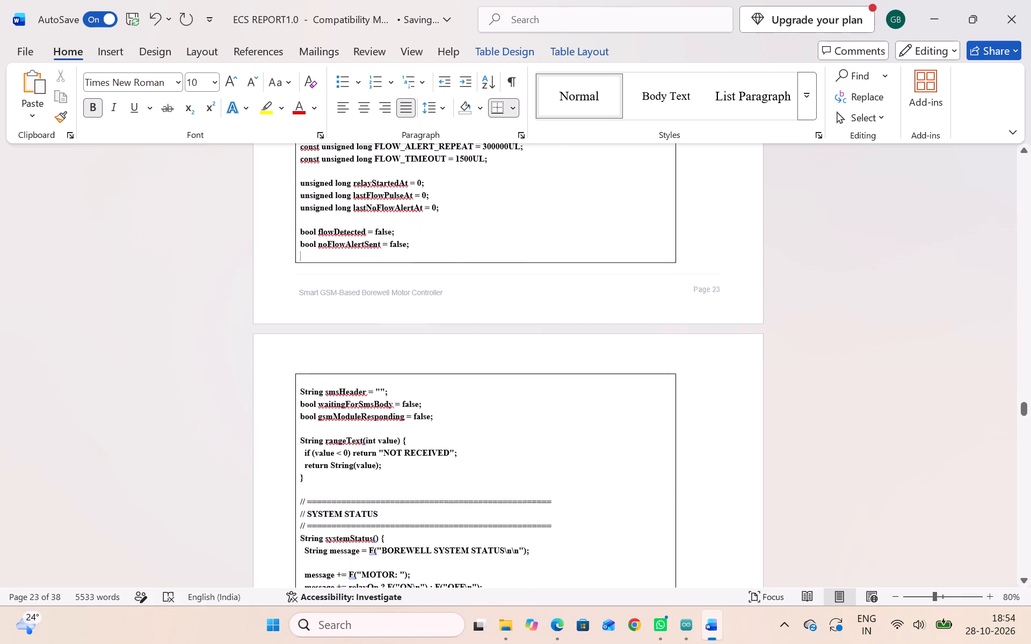
scroll(426, 336, down, 1)
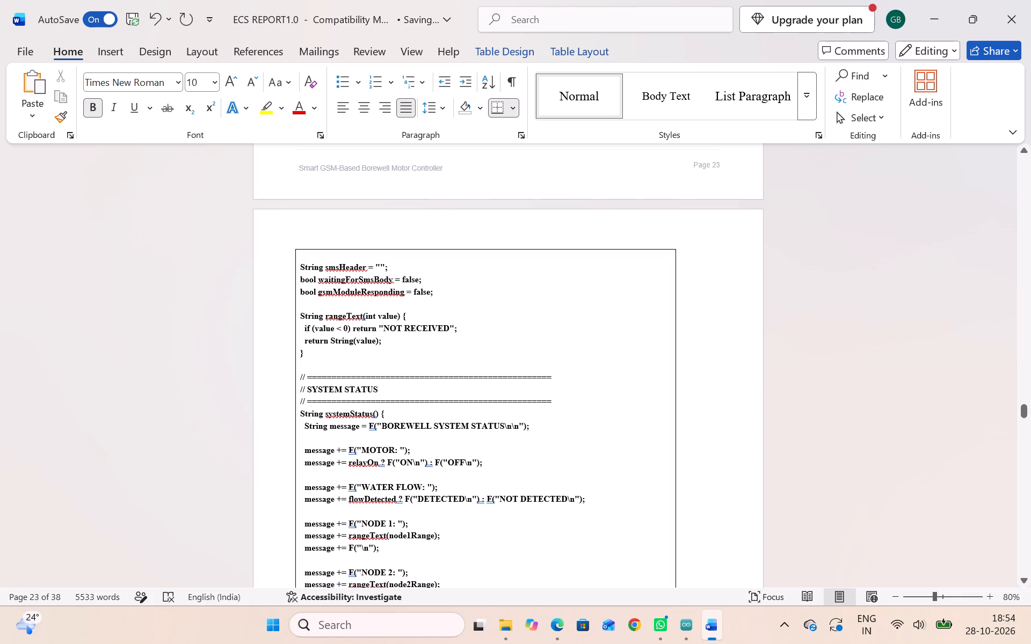
drag(568, 398, 303, 379)
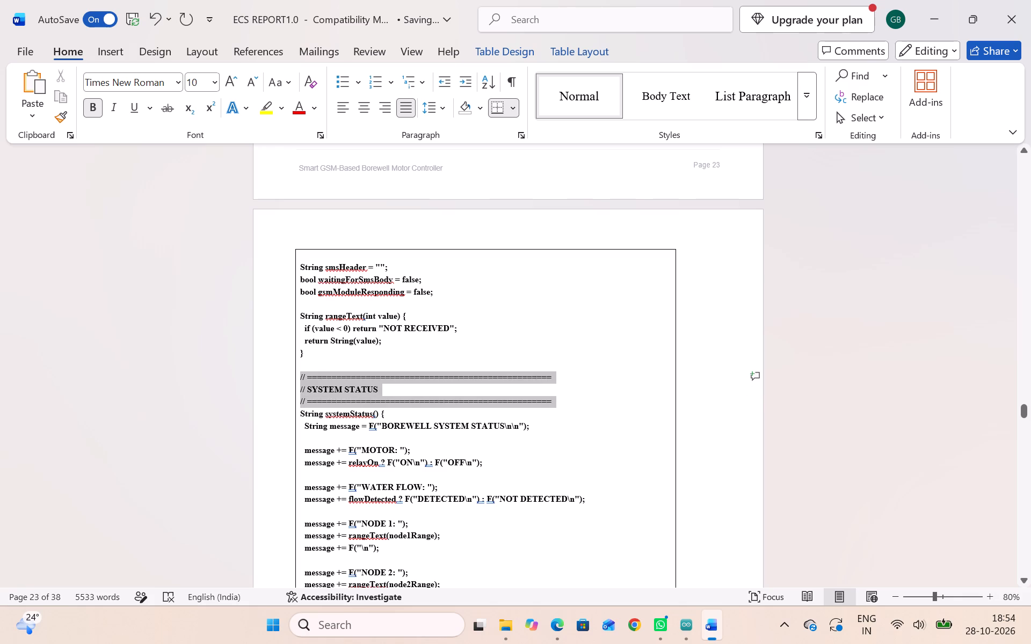
drag(303, 379, 303, 378)
key(BackSpace)
Insert four blank lines before the relayOn flow check in systemStatus so the whole if block starts on the next page.
scroll(303, 378, down, 1)
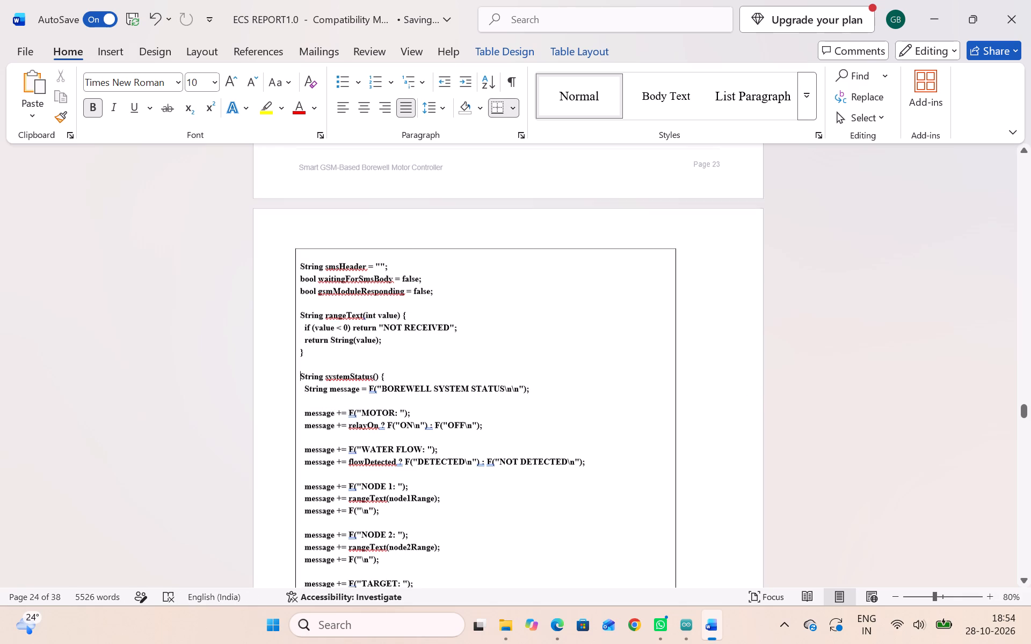
scroll(303, 378, down, 3)
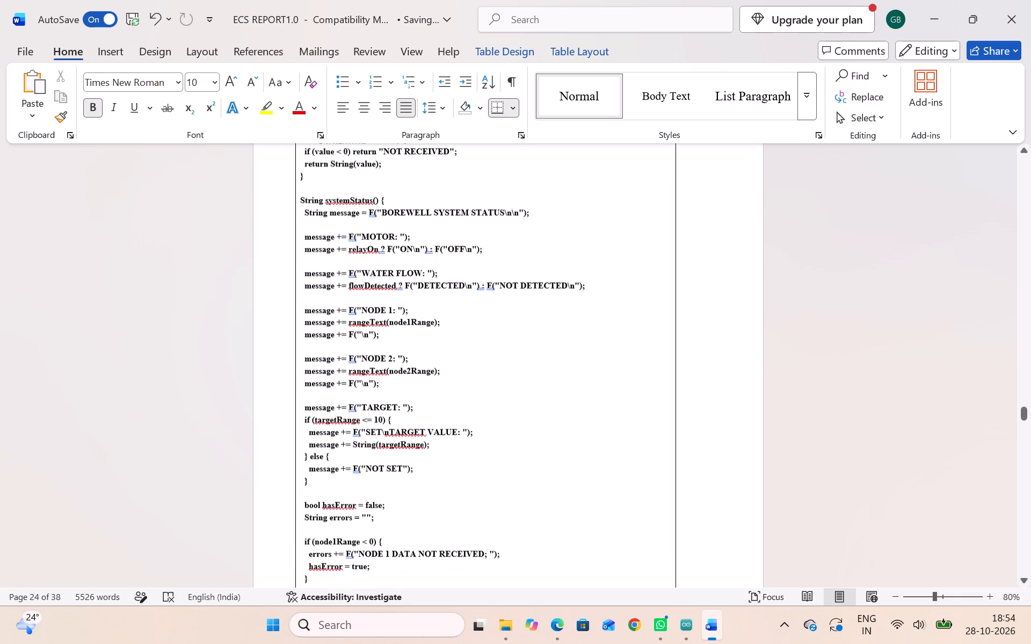
scroll(303, 378, down, 3)
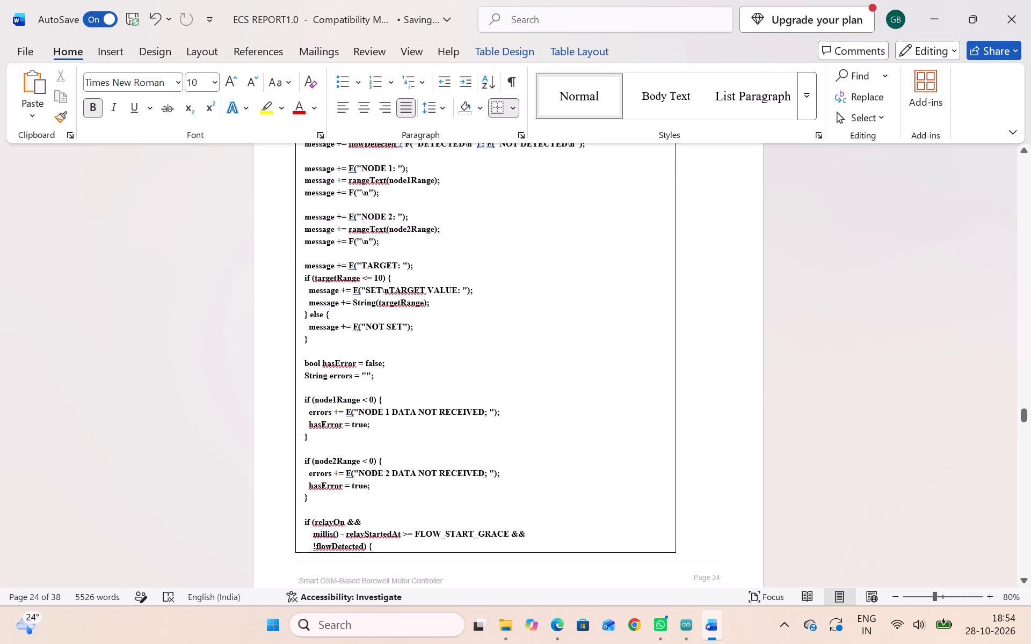
scroll(303, 378, down, 6)
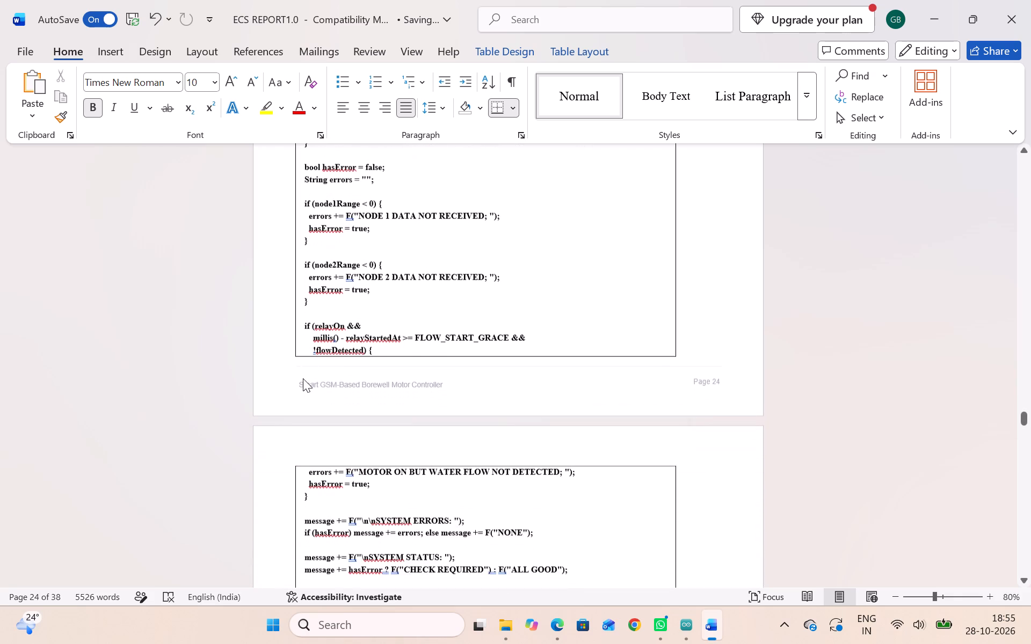
scroll(303, 378, down, 1)
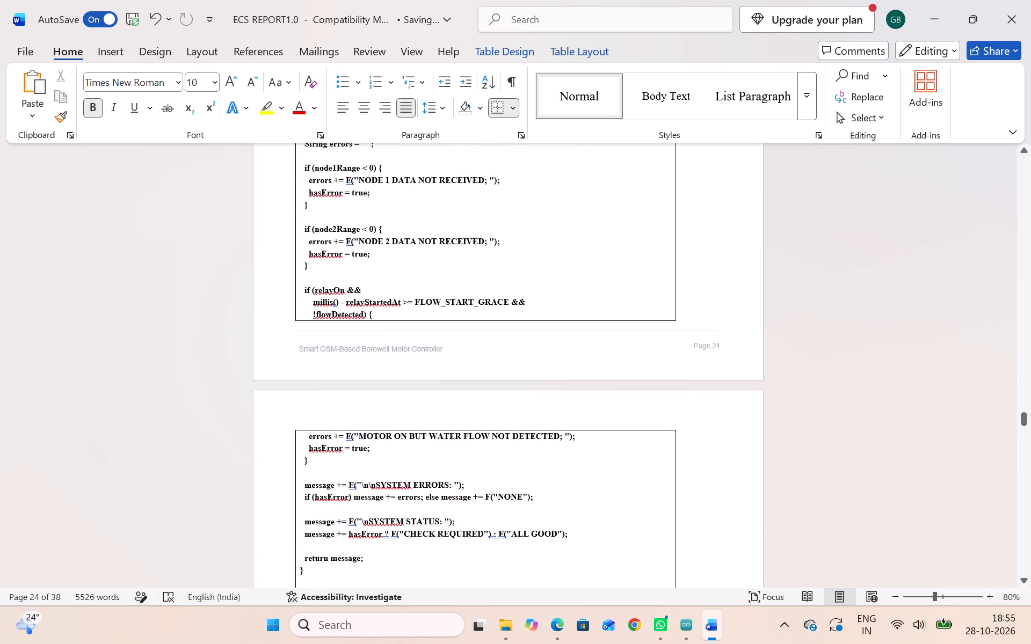
click(320, 278)
key(Return)
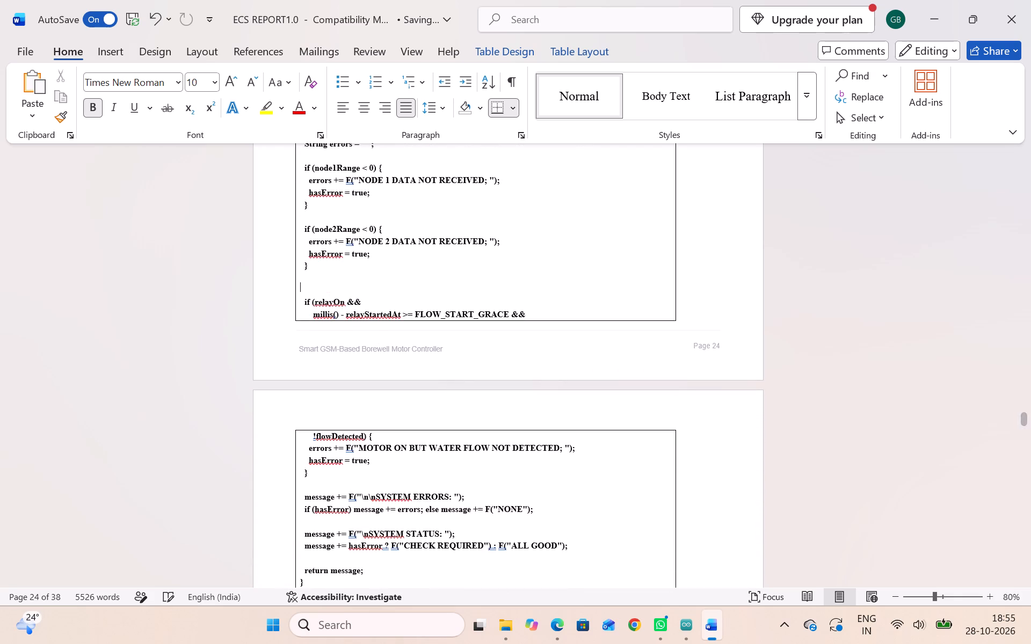
key(Return)
key(Return)
key(Return)
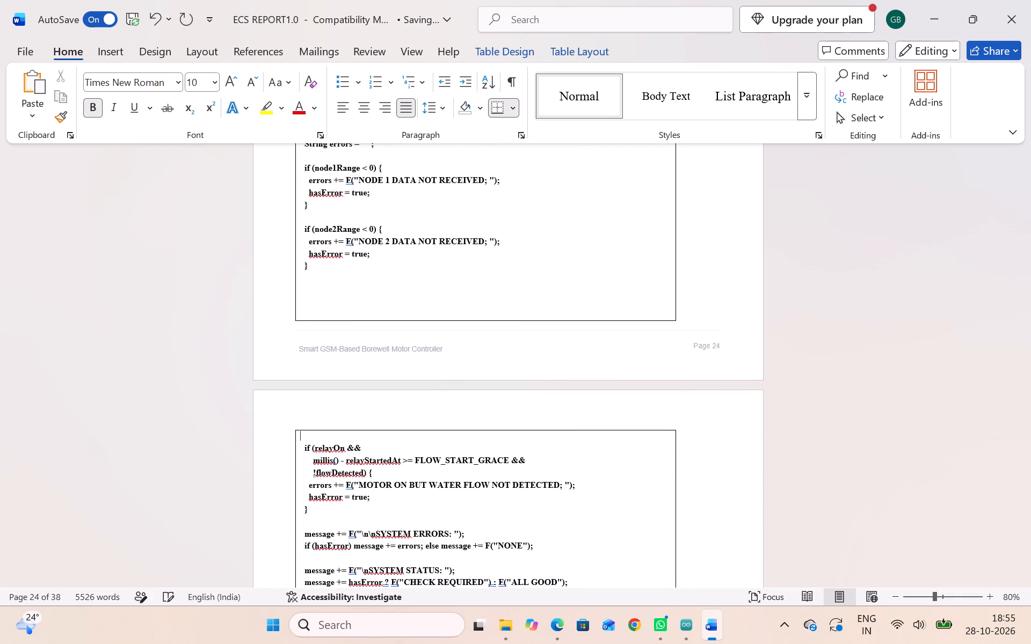
Delete the SERIAL STATUS comment banner with its divider lines above the printStatus function.
scroll(320, 278, down, 4)
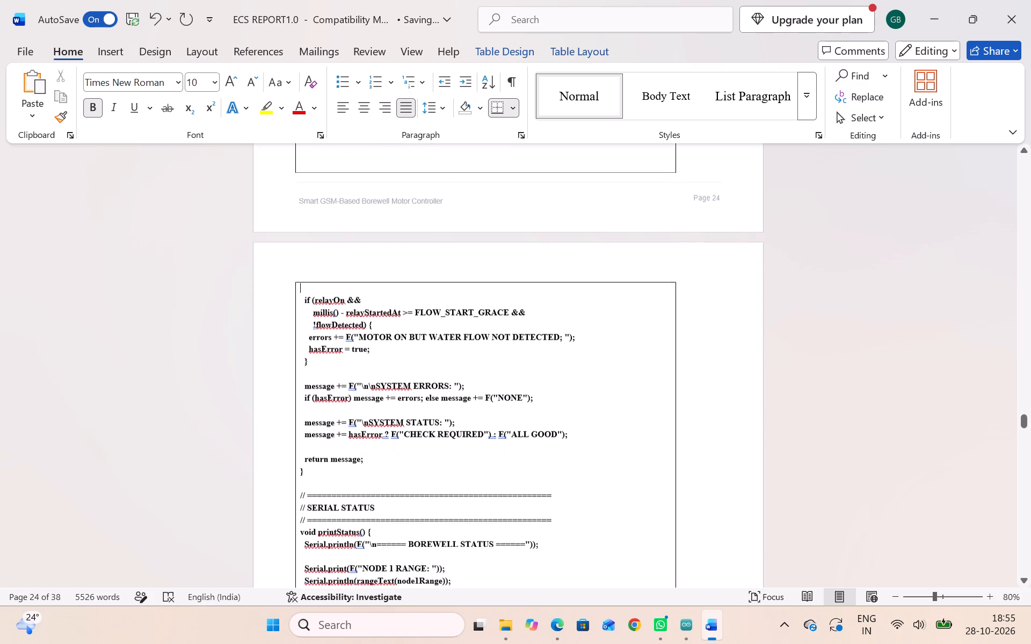
scroll(320, 278, down, 2)
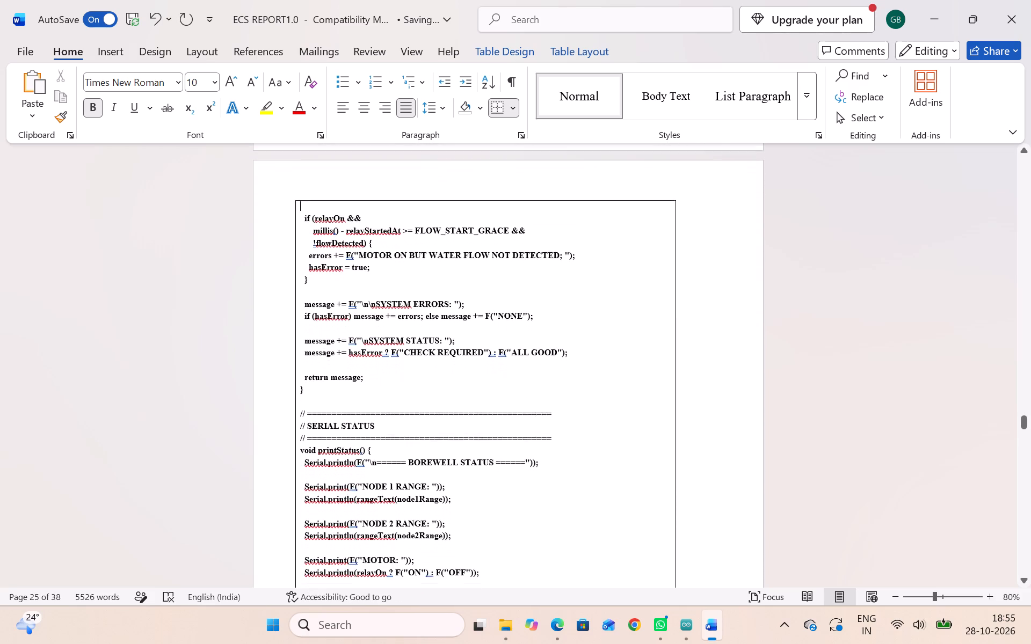
scroll(320, 278, down, 1)
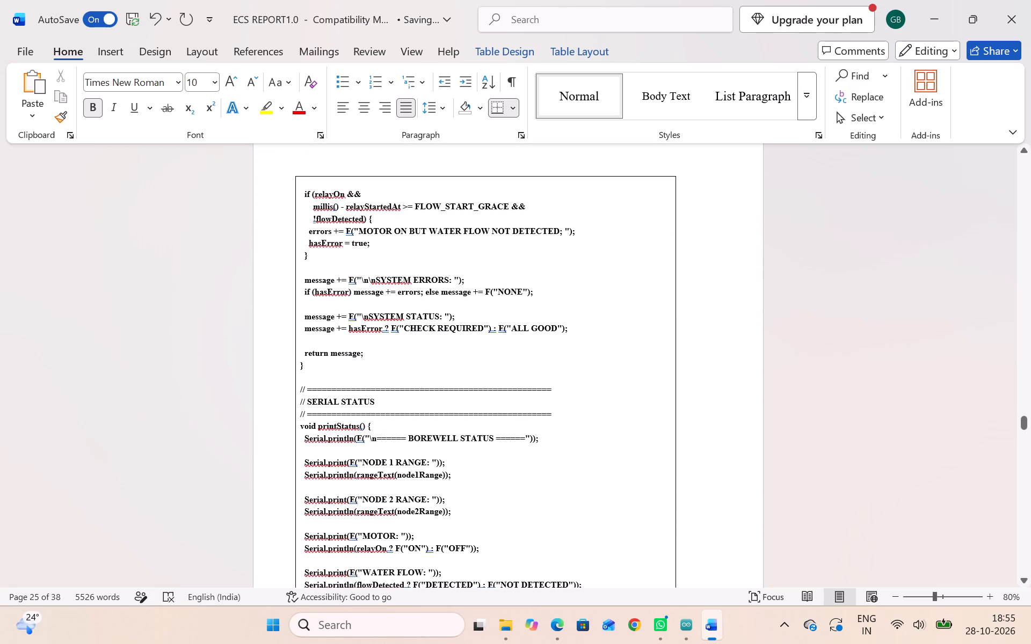
drag(579, 420, 402, 406)
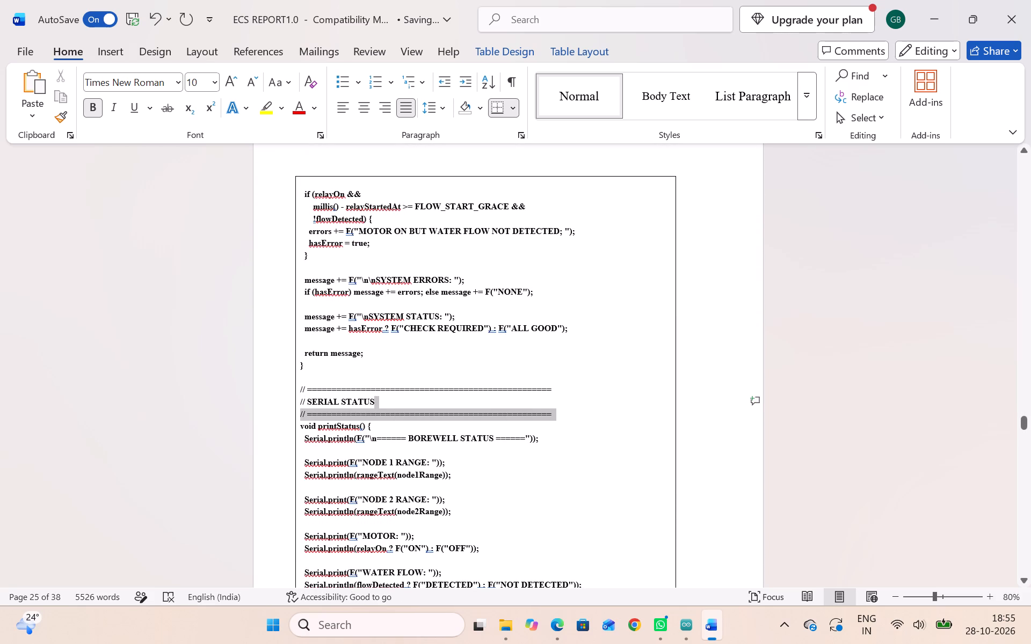
drag(402, 406, 300, 388)
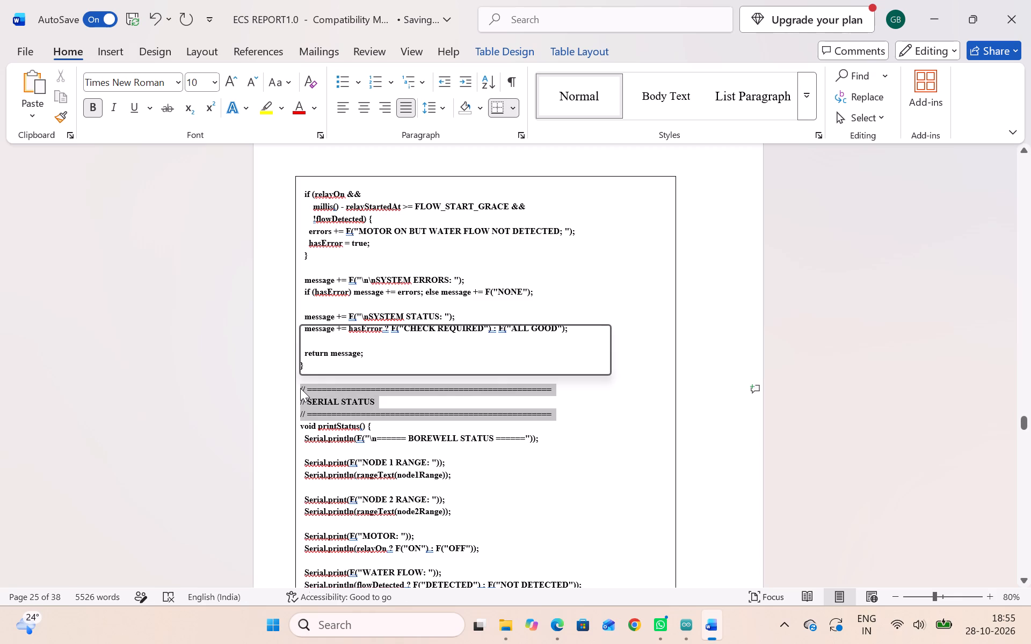
key(BackSpace)
Delete the divider line above the GSM RESPONSE READER comment, along with the blank line before it.
scroll(300, 388, down, 1)
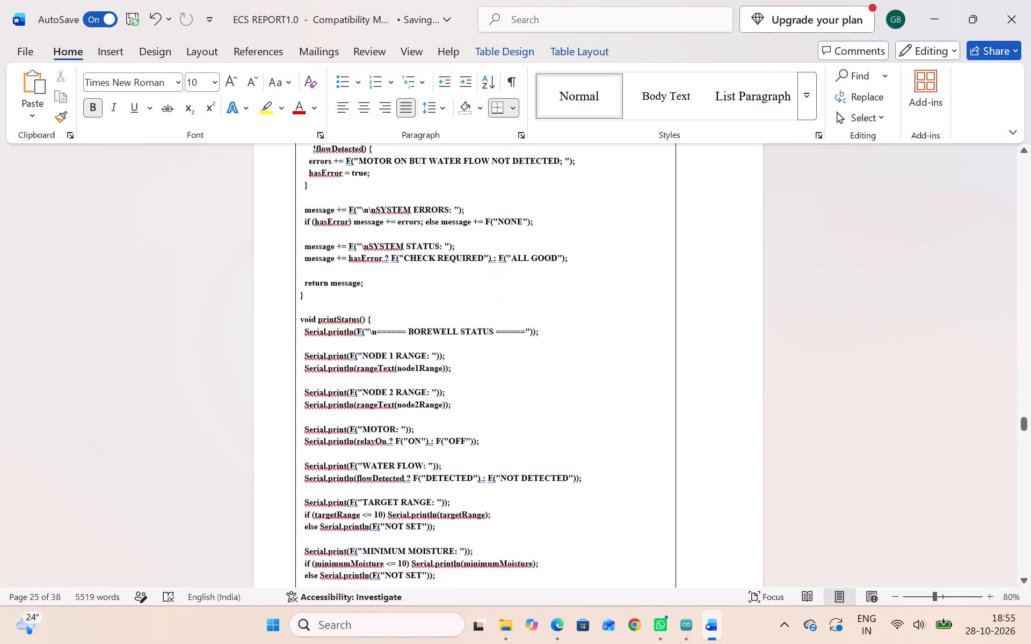
scroll(300, 388, down, 5)
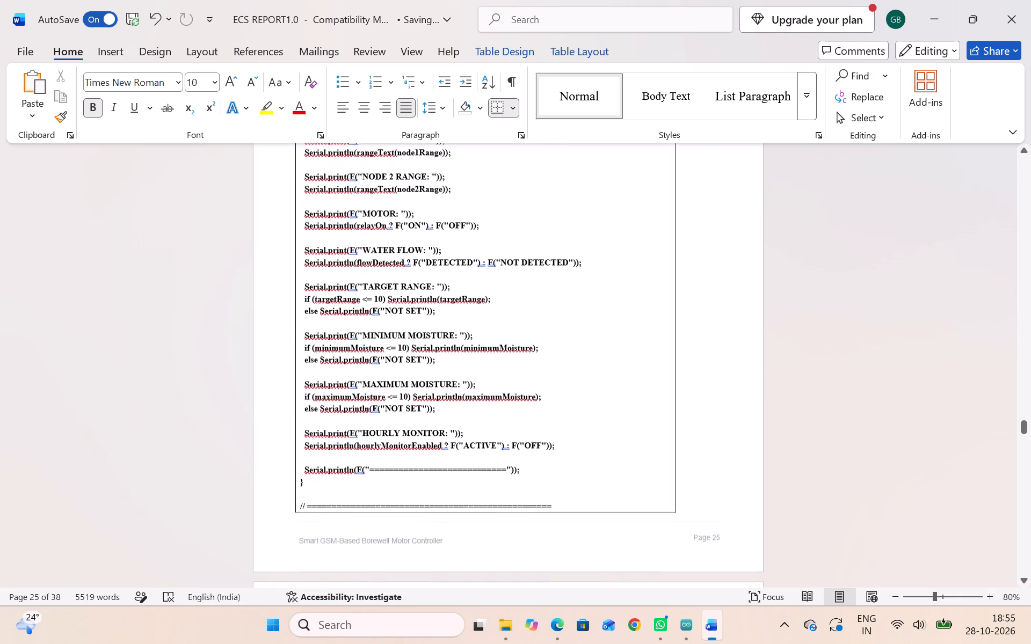
scroll(300, 388, down, 1)
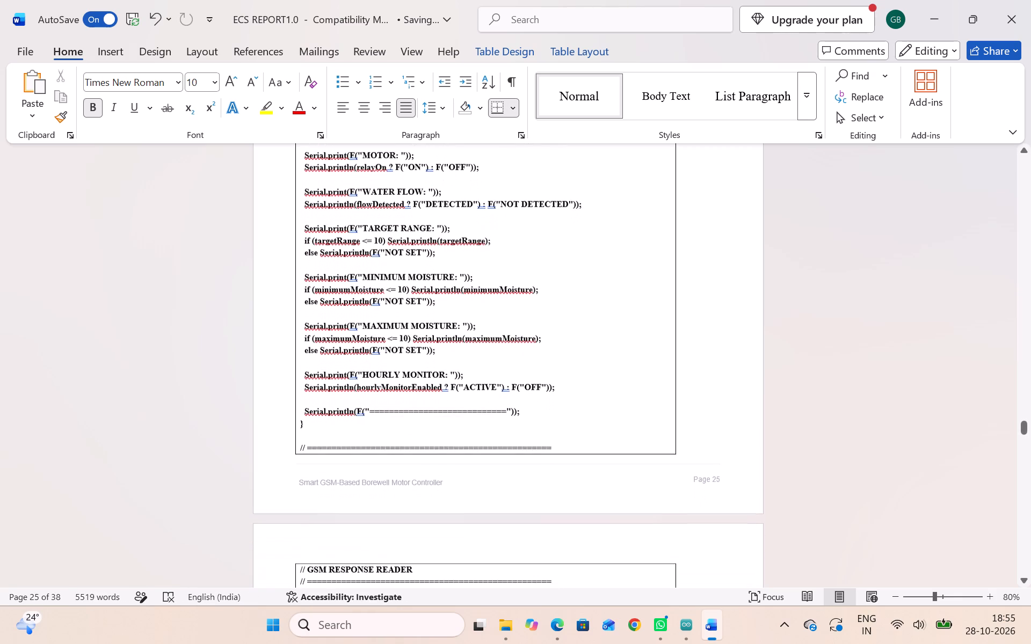
scroll(300, 388, down, 1)
drag(565, 423, 343, 414)
key(BackSpace)
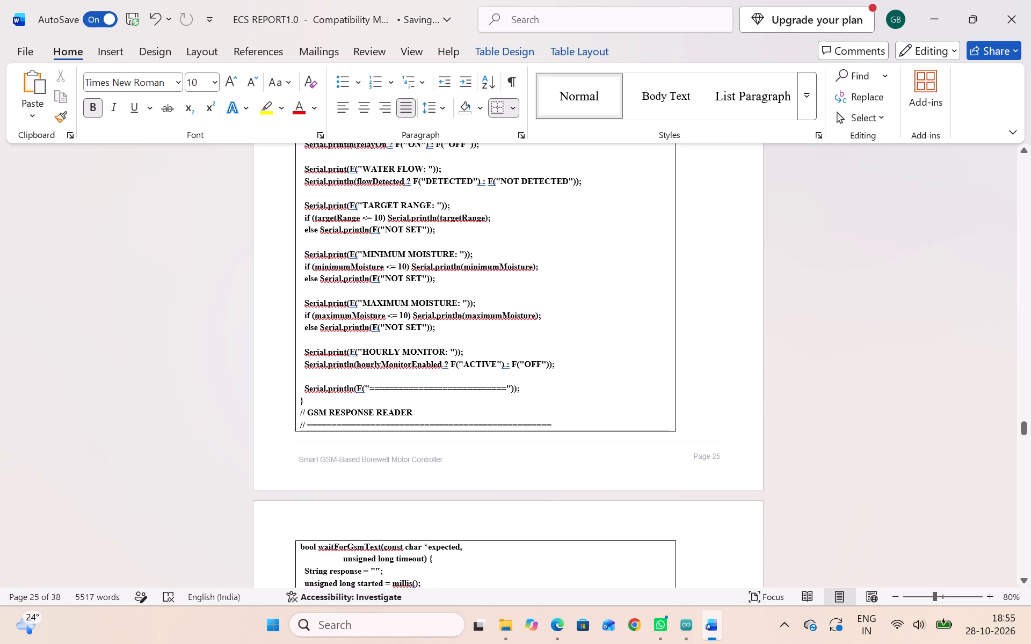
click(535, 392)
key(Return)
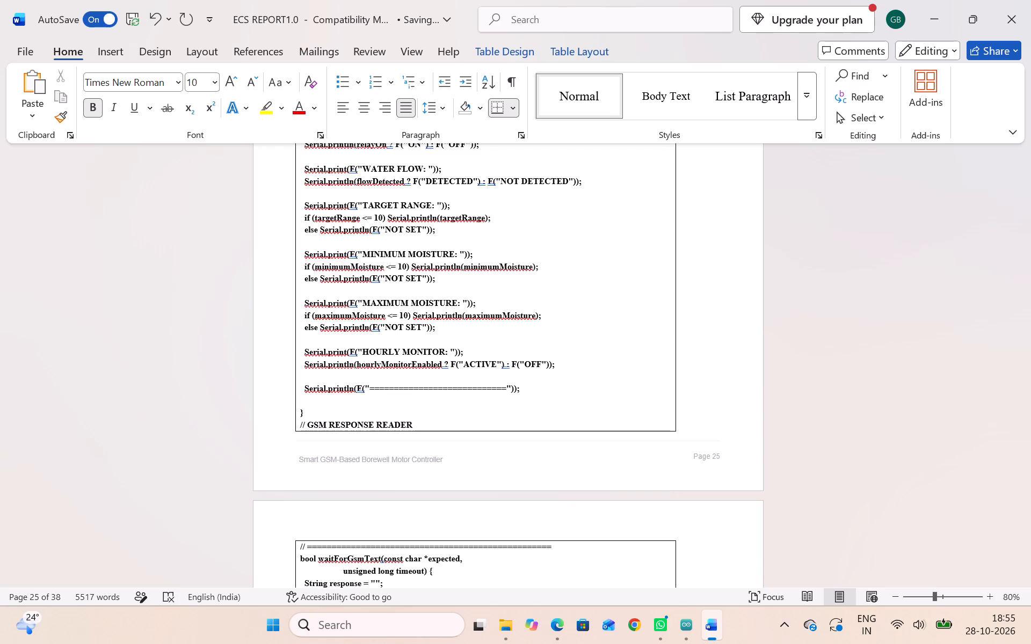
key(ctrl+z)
Insert two blank lines after the closing brace of the printStatus function.
key(Down)
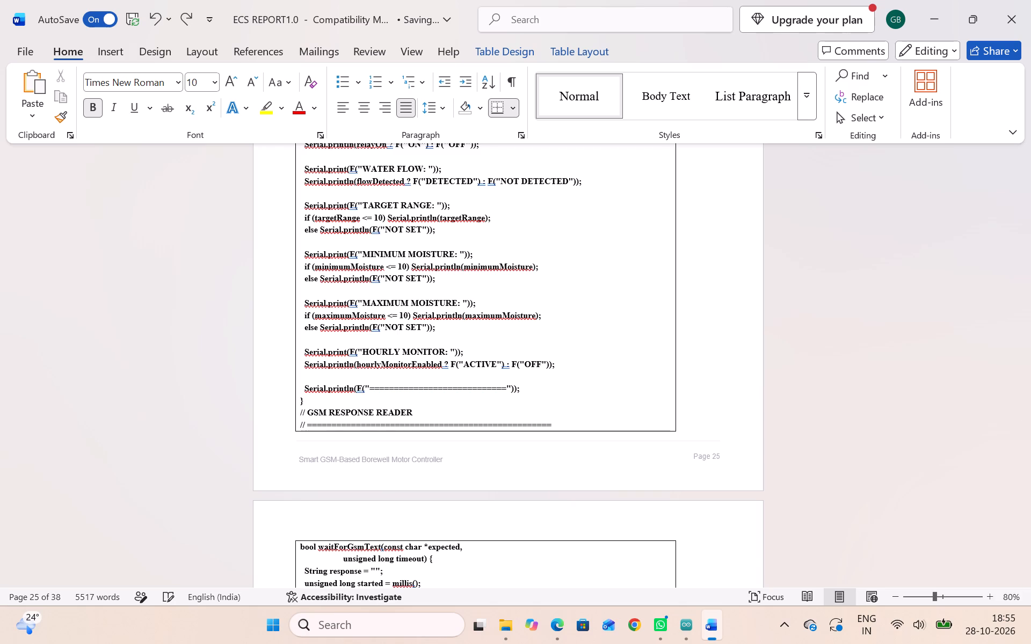
key(Return)
key(Return)
Delete the GSM RESPONSE READER comment and its remaining divider, and add a blank line above the waitForGsmText function.
scroll(535, 392, down, 1)
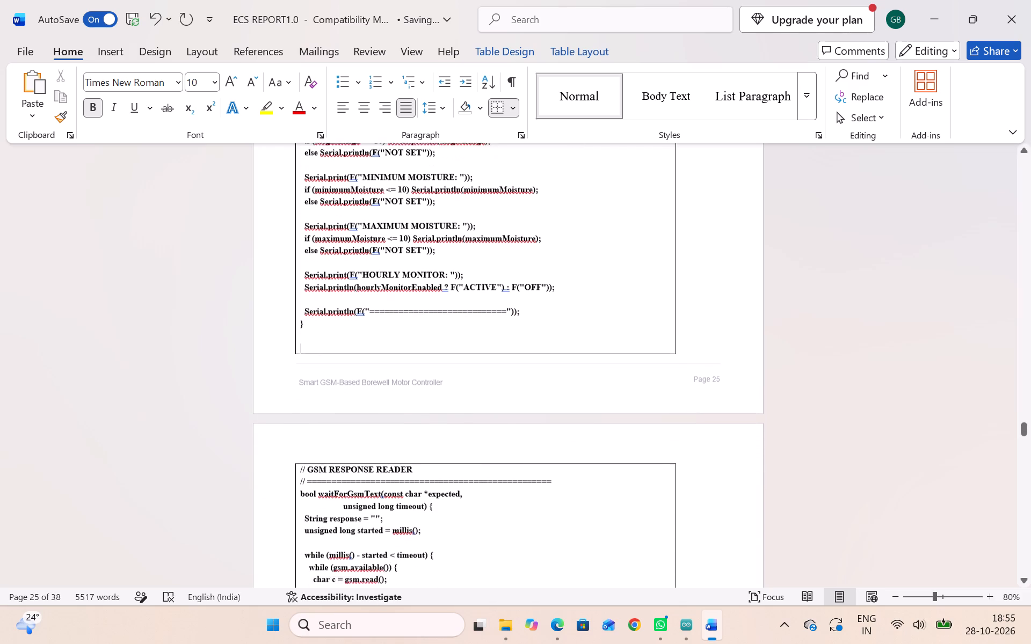
scroll(535, 392, down, 1)
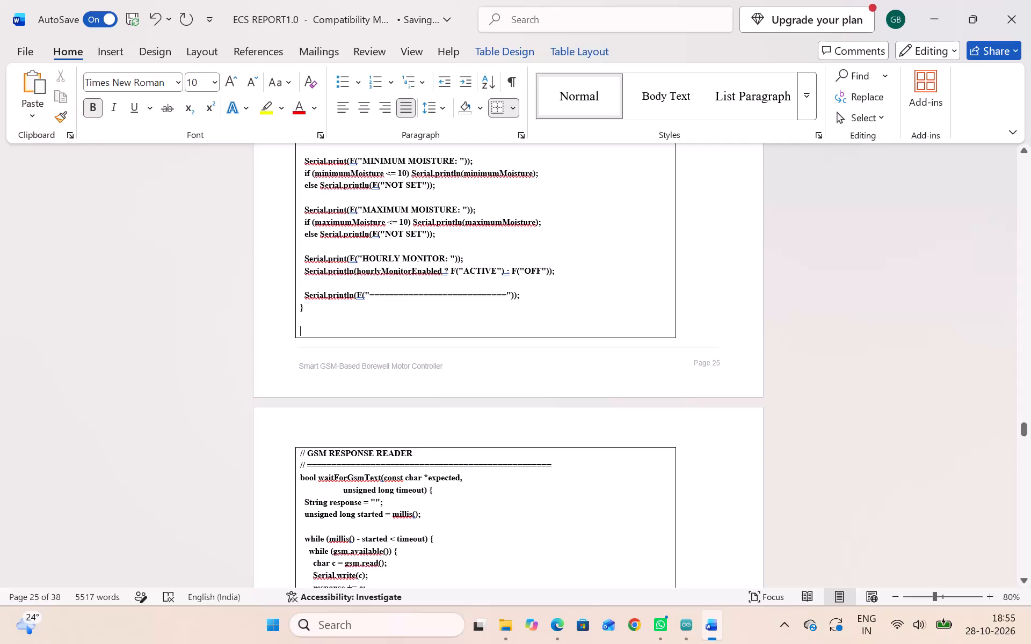
drag(555, 467, 309, 459)
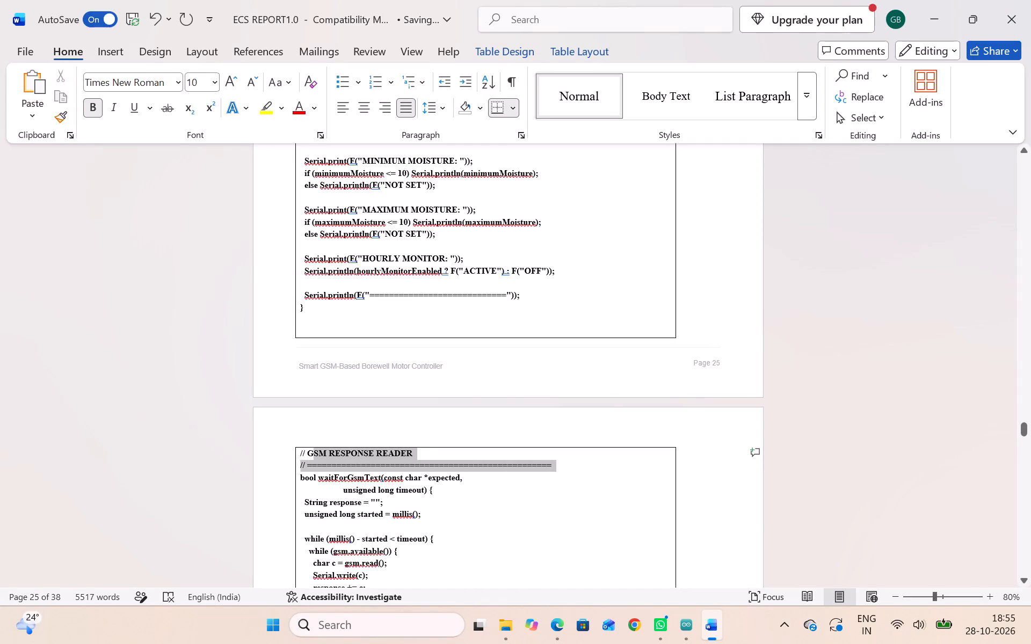
drag(309, 459, 296, 457)
key(BackSpace)
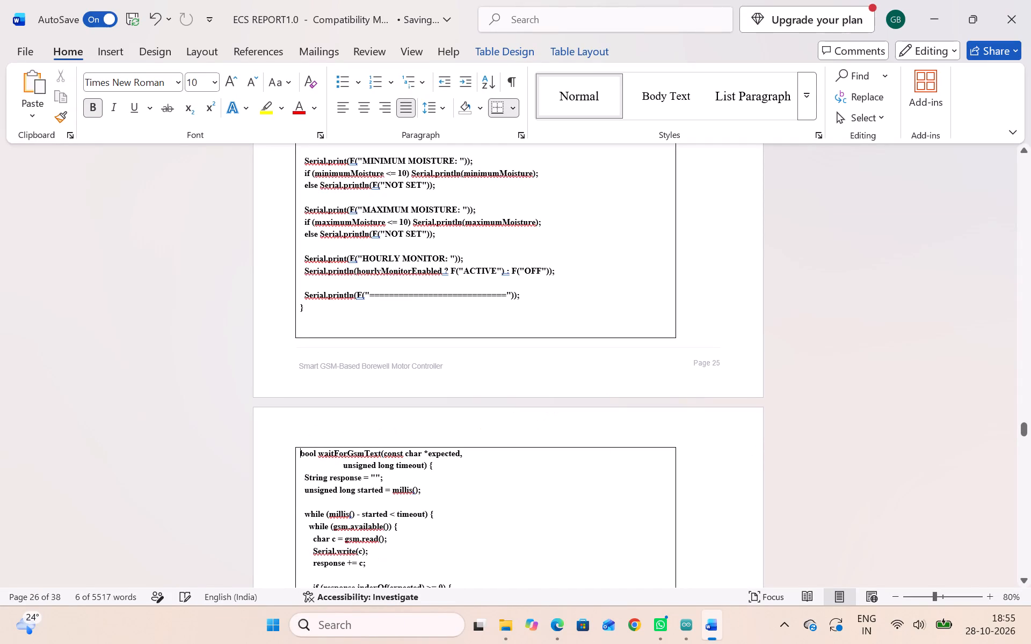
key(Return)
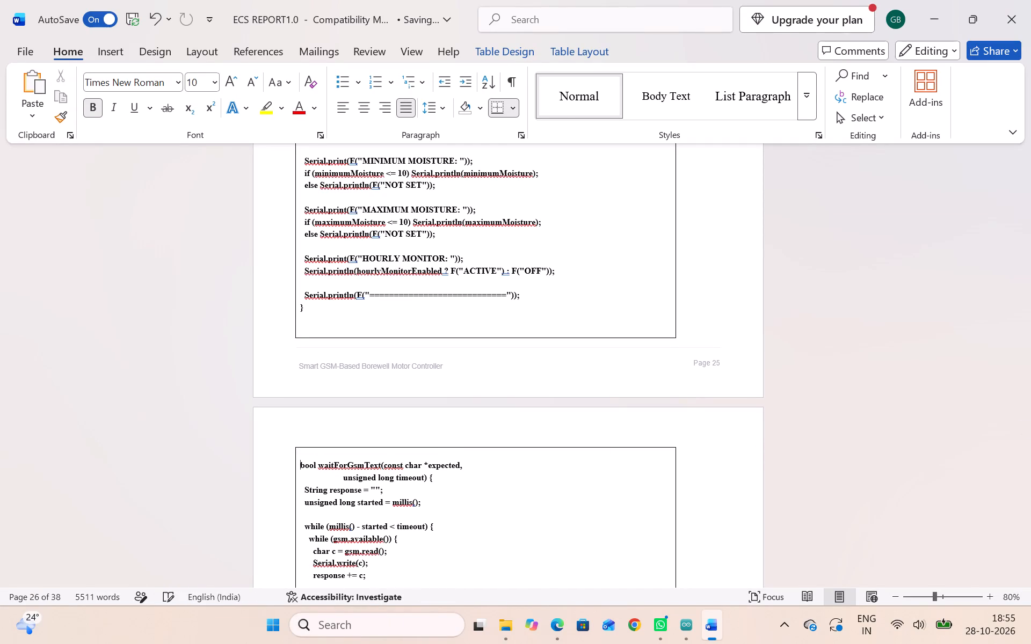
Delete the SEND SMS comment banner with its divider lines above the sendSMS function.
scroll(296, 457, down, 5)
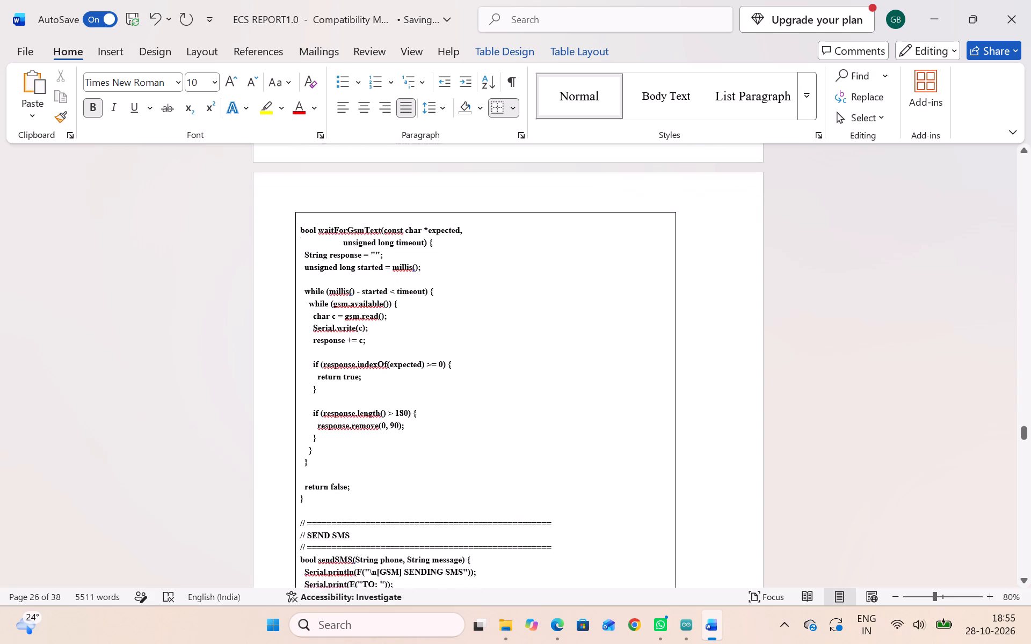
scroll(296, 457, down, 3)
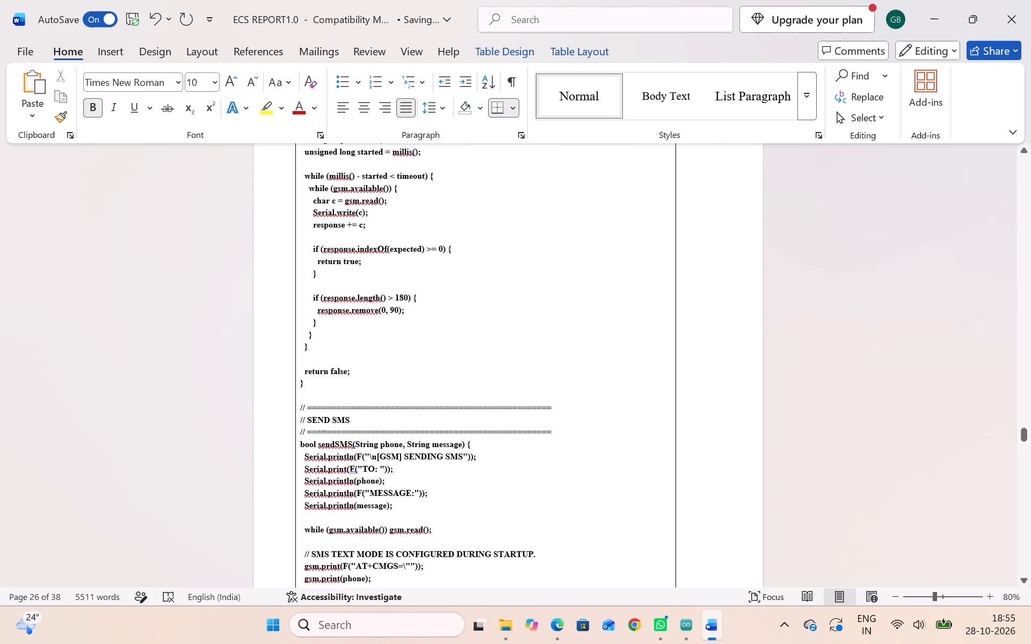
drag(555, 435, 405, 433)
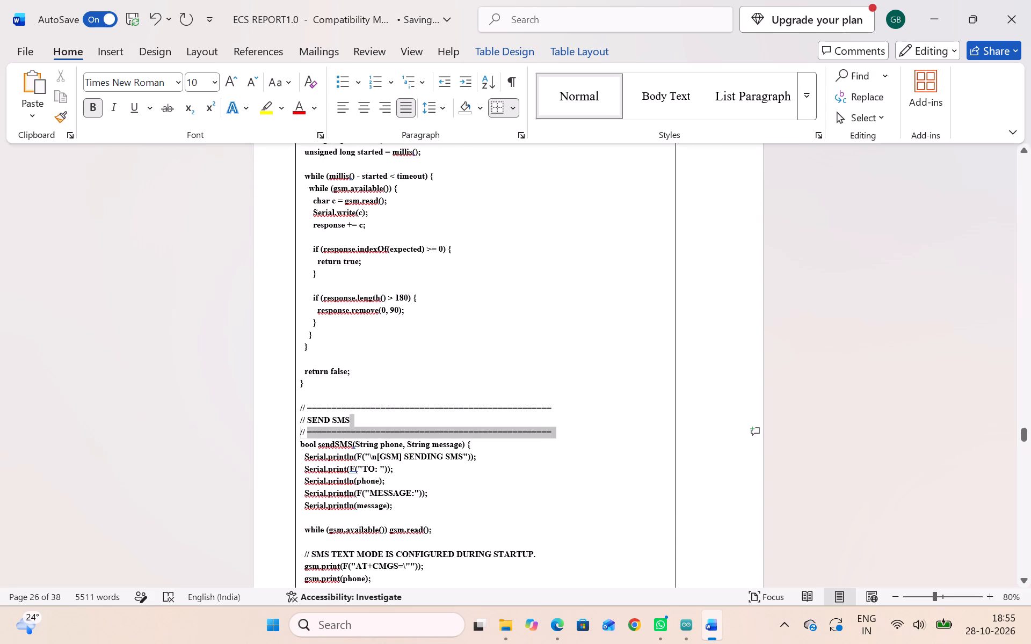
drag(405, 433, 288, 408)
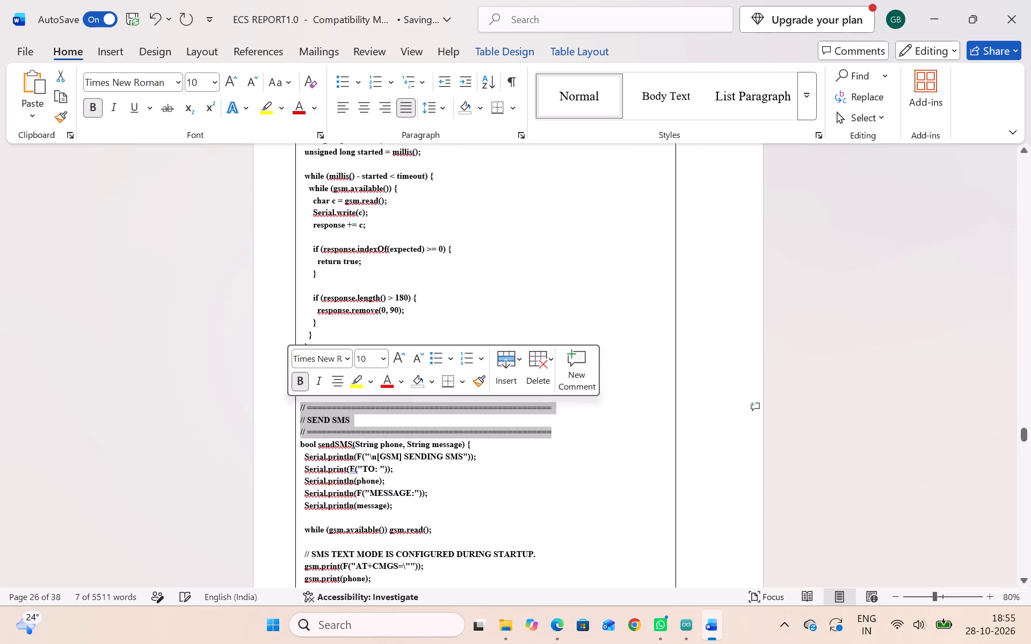
key(BackSpace)
Delete the CTRL+Z comment after the gsm.write(26) statement in the sendSMS function.
scroll(288, 408, down, 1)
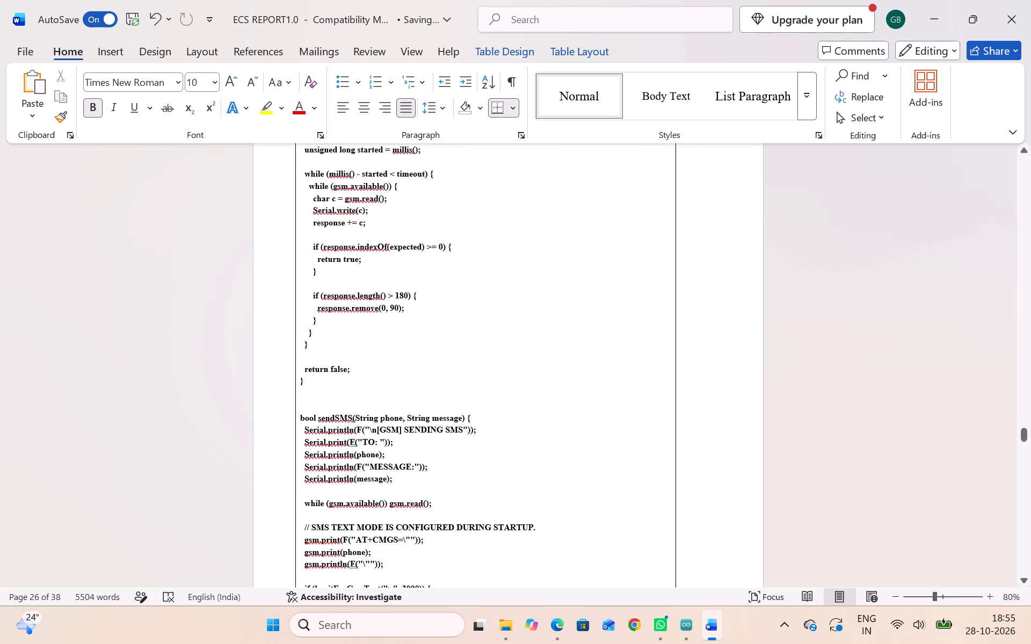
scroll(288, 408, down, 3)
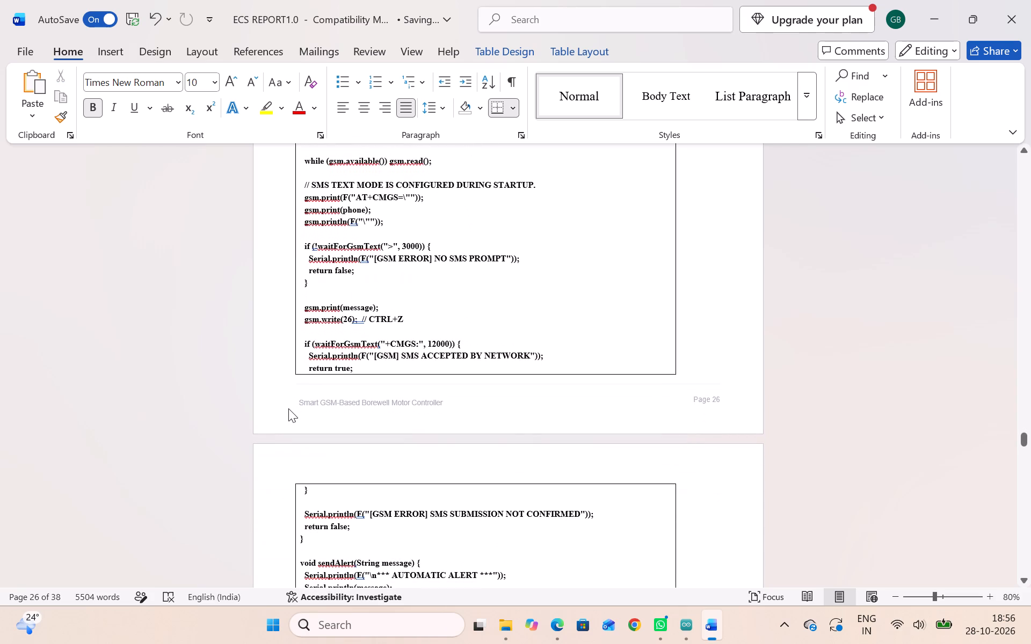
drag(409, 321, 362, 318)
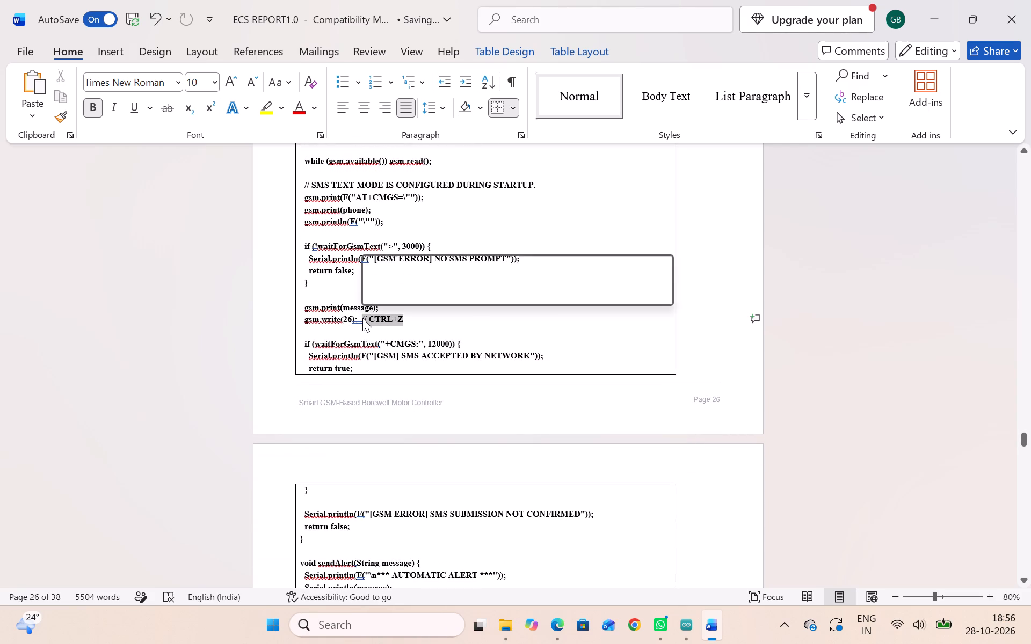
key(BackSpace)
Delete the STARTUP ACTIVATION SMS comment banner with its divider lines above the sendActivationMessage function.
scroll(362, 318, down, 1)
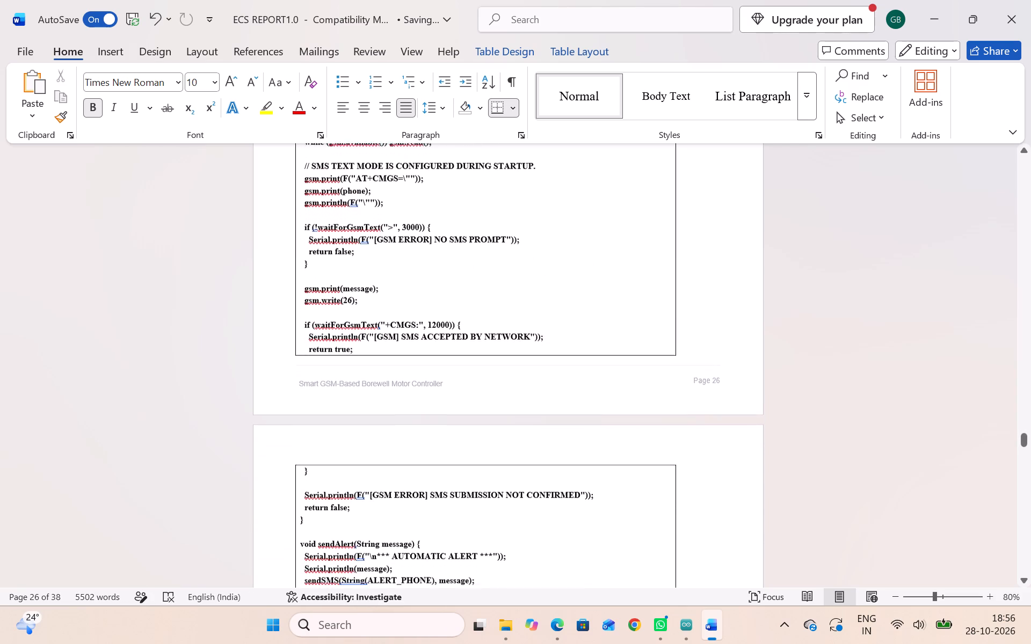
scroll(362, 318, down, 4)
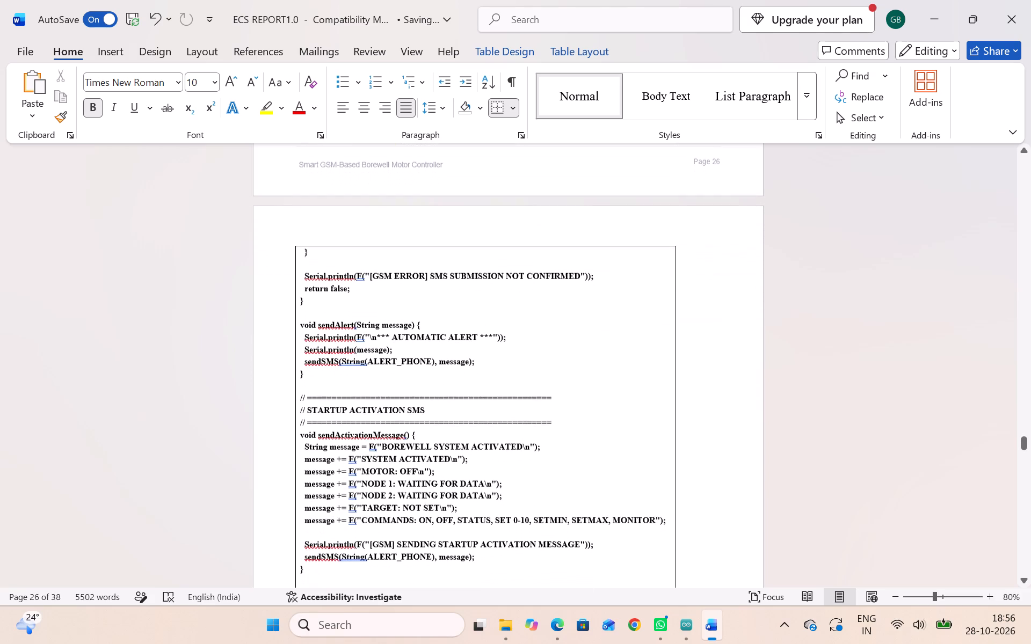
drag(556, 422, 428, 416)
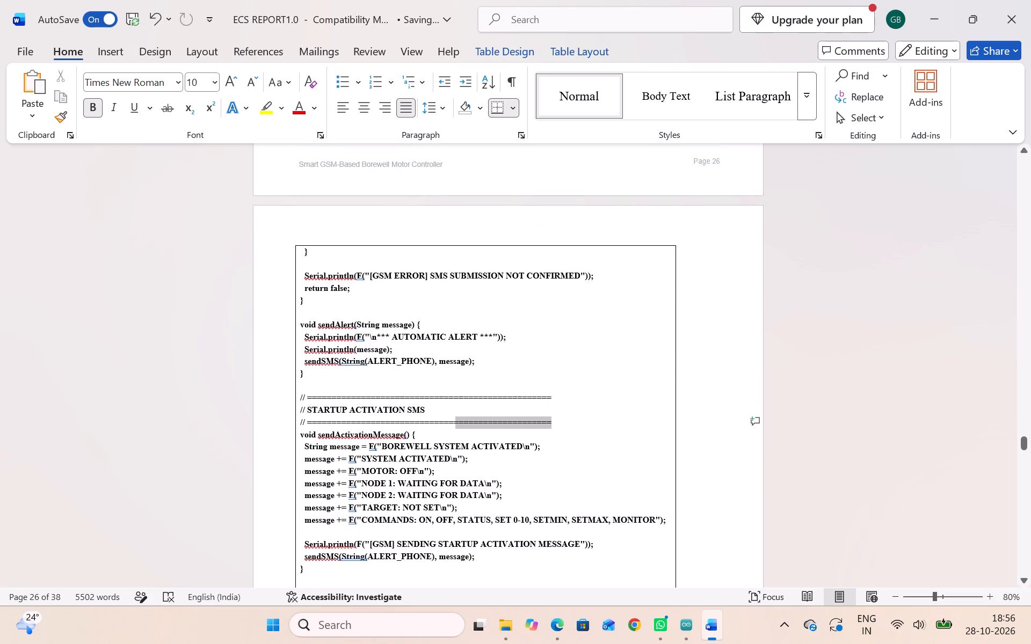
drag(428, 416, 302, 397)
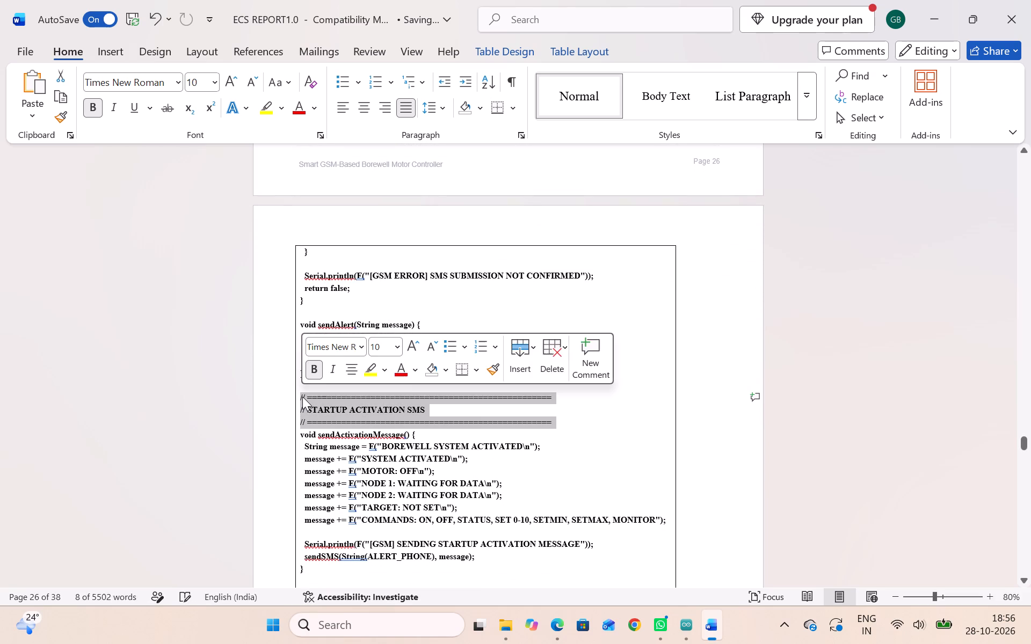
key(BackSpace)
Delete the RELAY CONTROL comment banner with its divider lines above the setRelay function.
scroll(302, 397, down, 1)
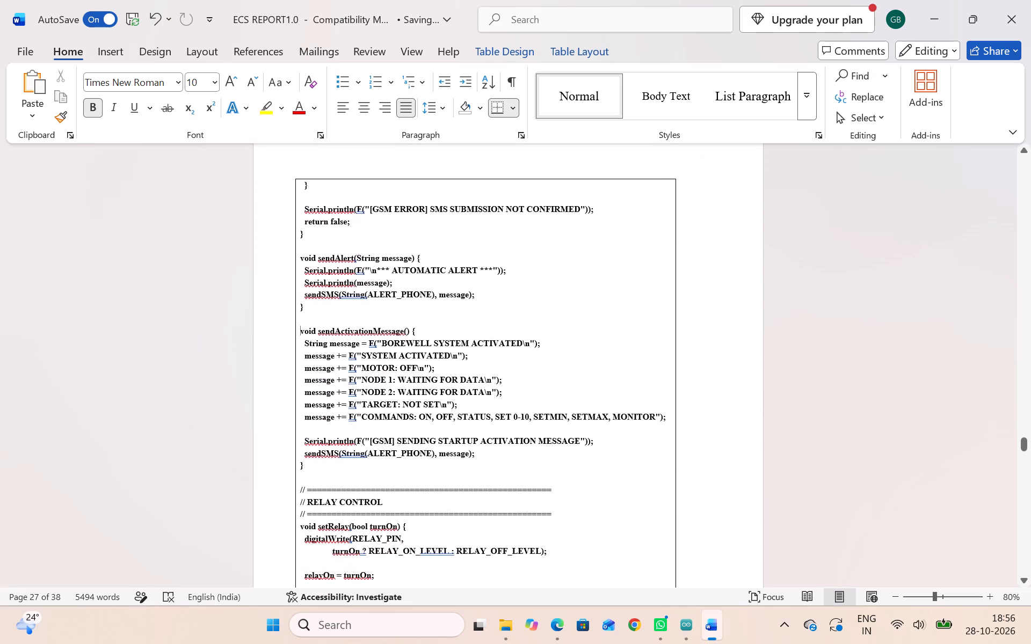
scroll(302, 397, down, 1)
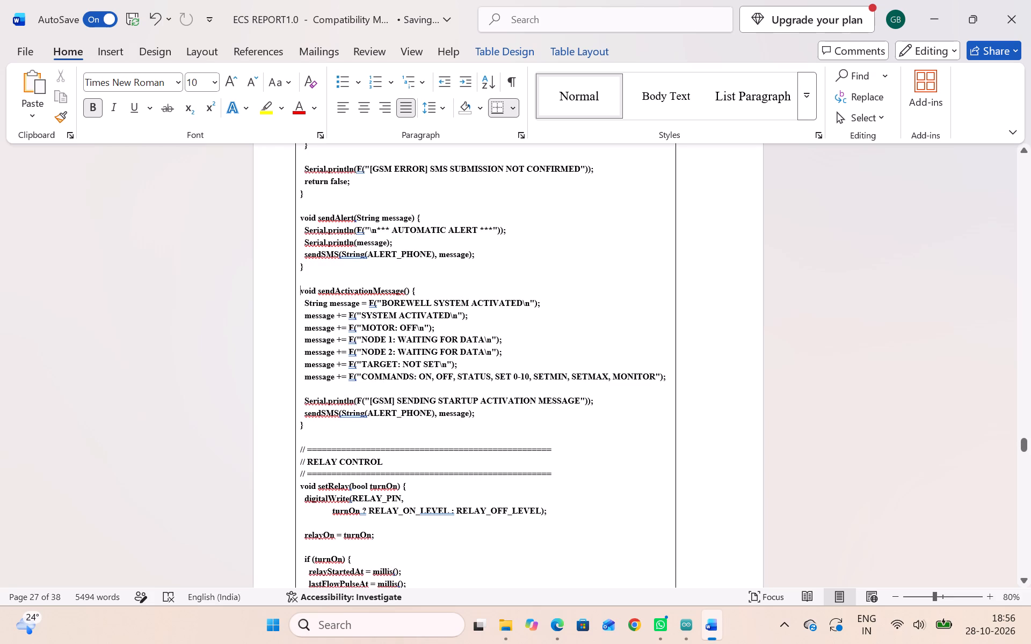
drag(554, 472, 320, 436)
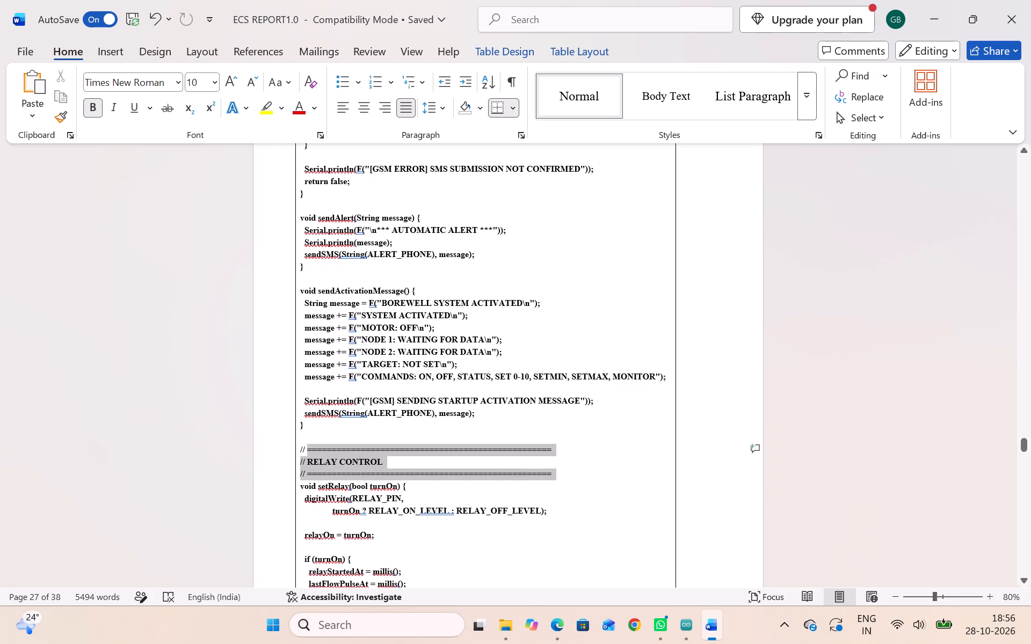
drag(320, 436, 301, 450)
key(BackSpace)
Delete the RADIO RECEIVER comment banner with its divider lines above the readRadioCode function.
scroll(301, 450, down, 1)
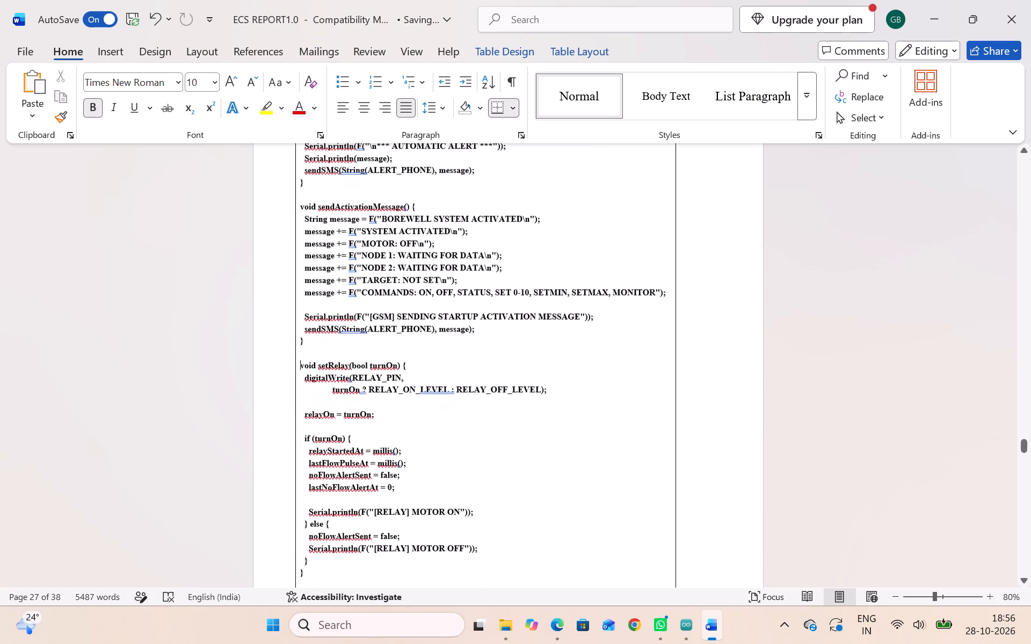
scroll(301, 450, down, 4)
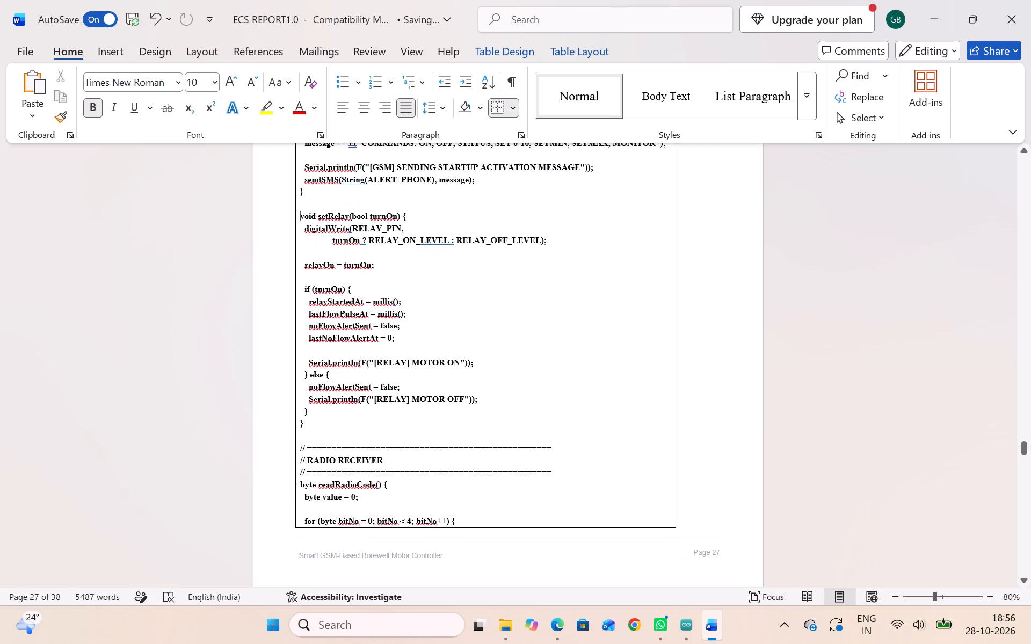
drag(557, 472, 344, 455)
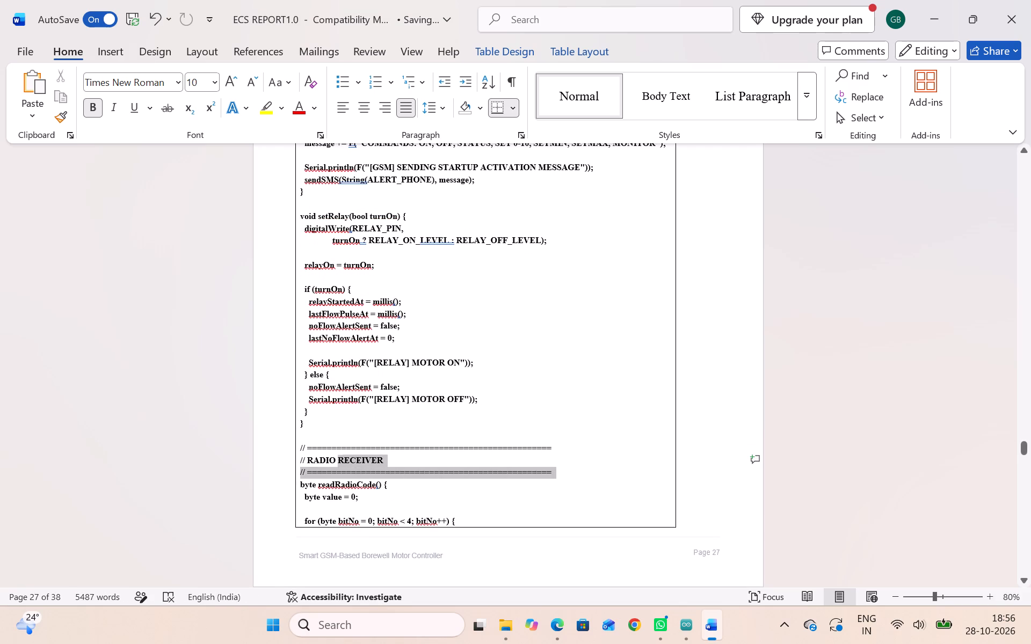
drag(344, 455, 301, 451)
key(BackSpace)
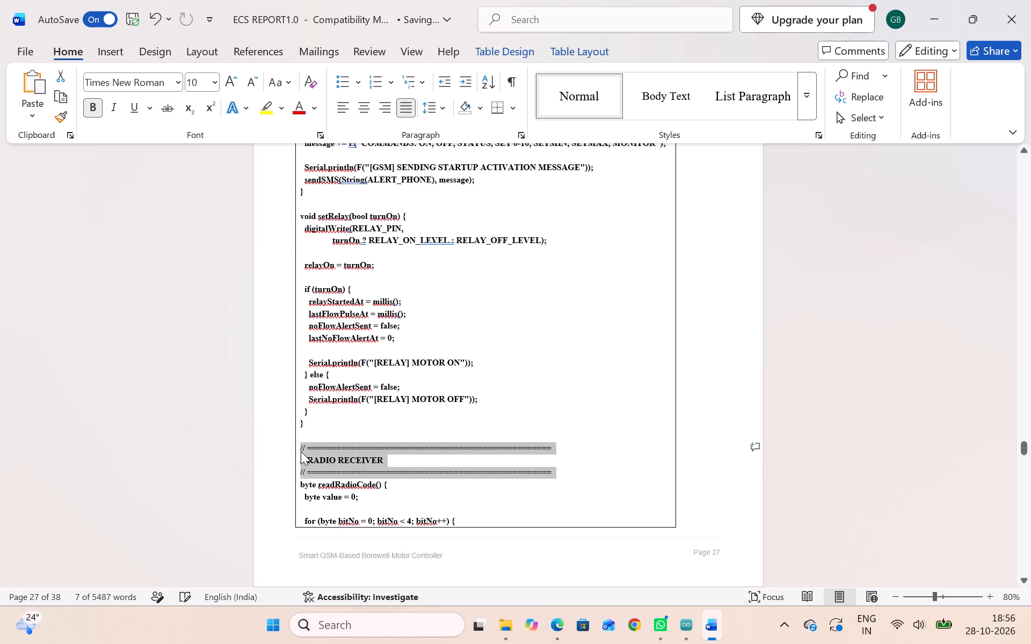
Delete the SOIL TARGET ALERT comment banner with its divider lines above the checkSoilTarget function.
scroll(301, 451, down, 3)
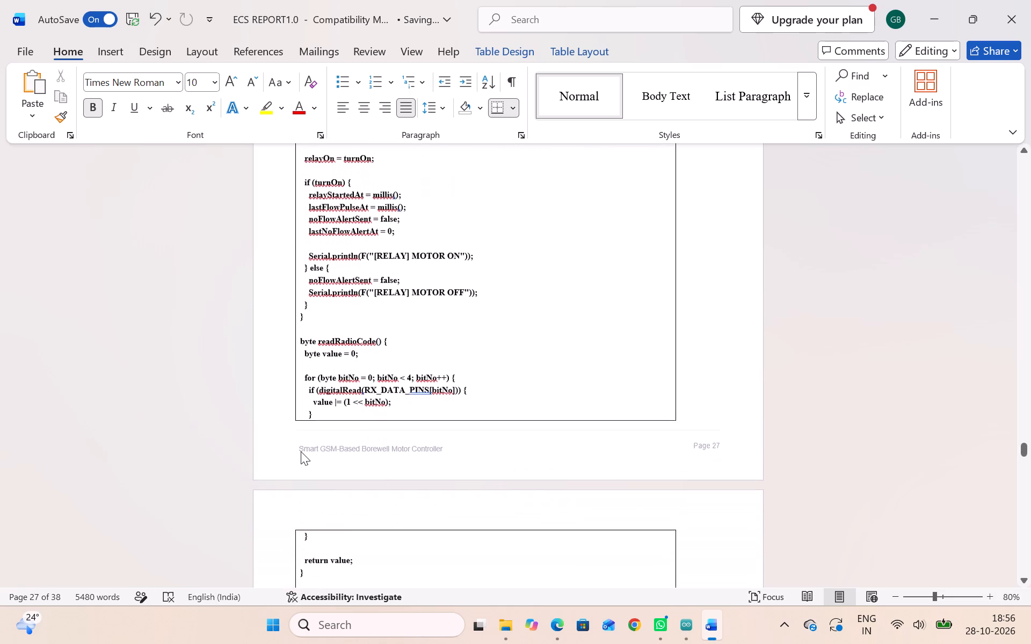
scroll(301, 451, down, 3)
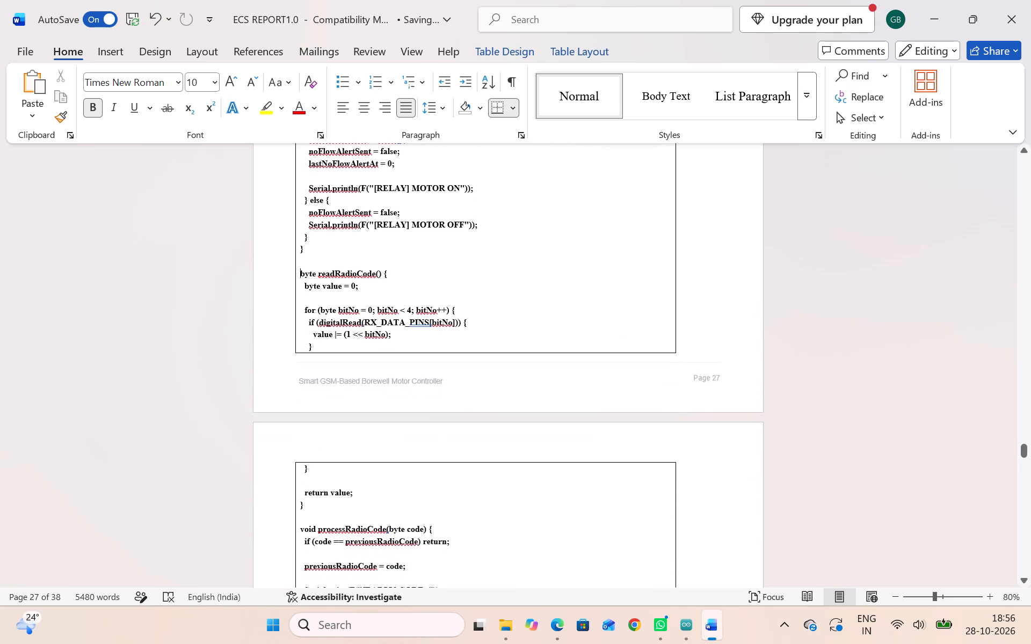
scroll(295, 430, down, 2)
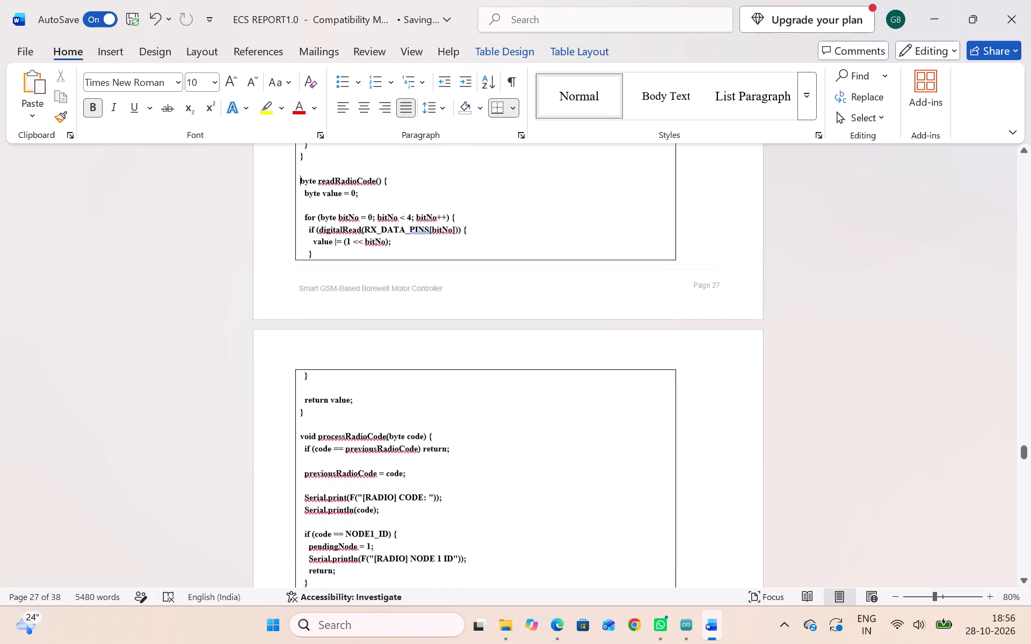
scroll(295, 430, down, 4)
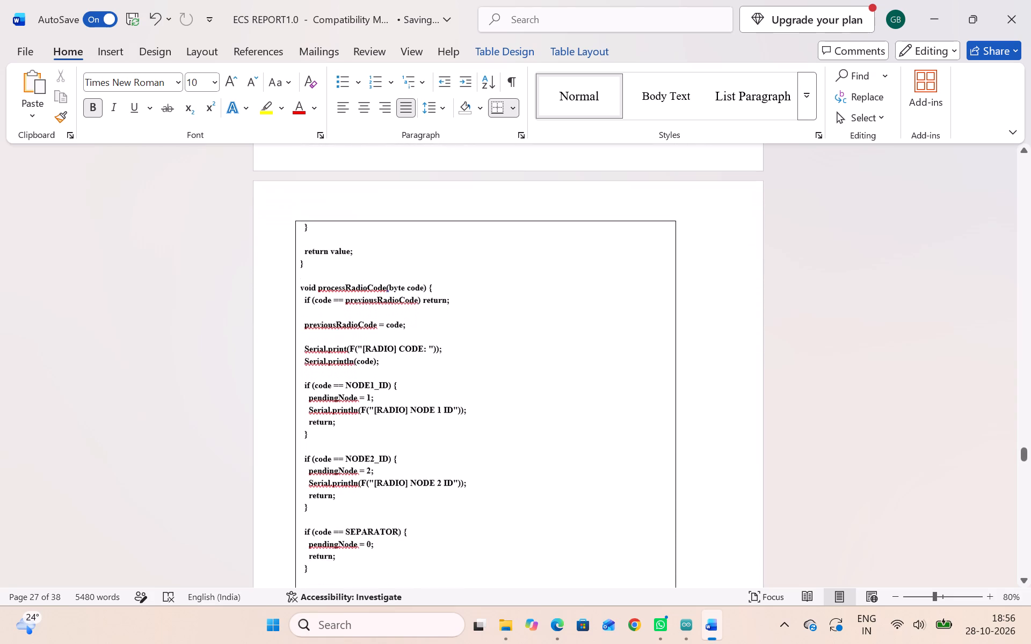
scroll(295, 430, down, 3)
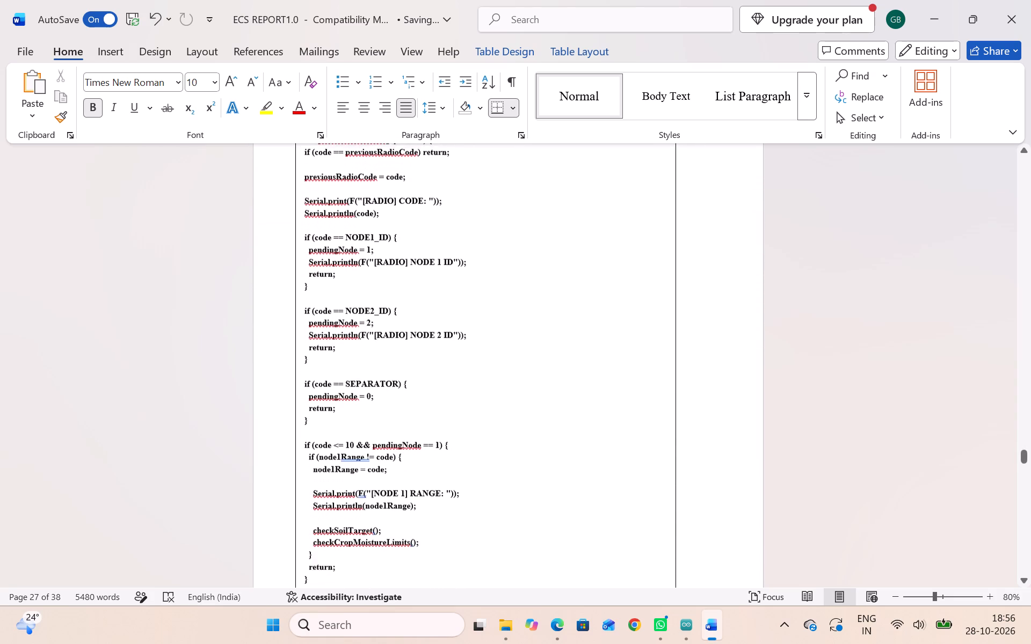
scroll(295, 430, down, 2)
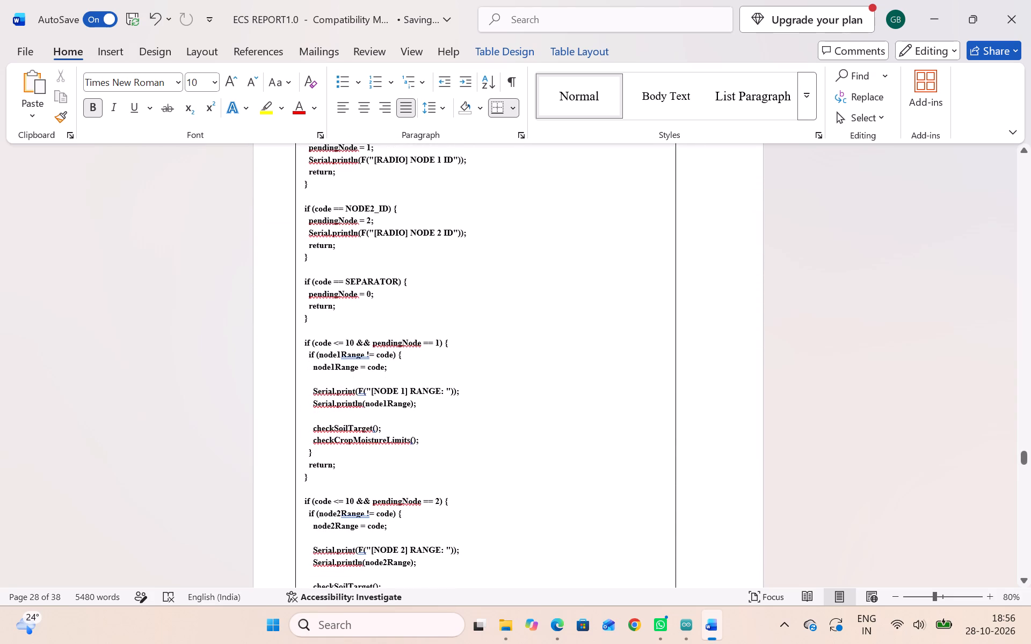
scroll(295, 430, down, 5)
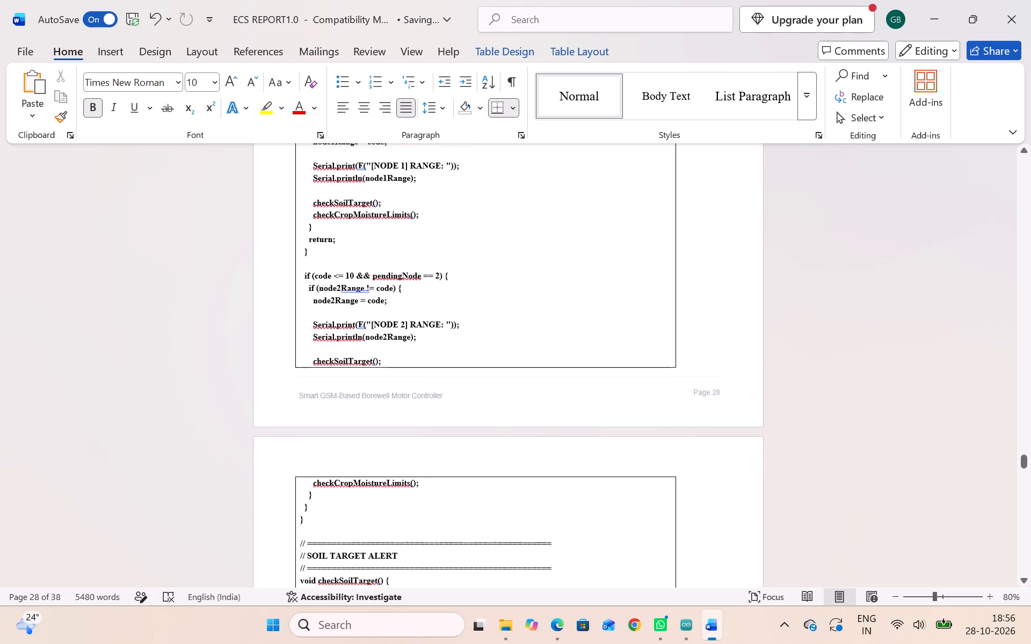
scroll(295, 430, down, 1)
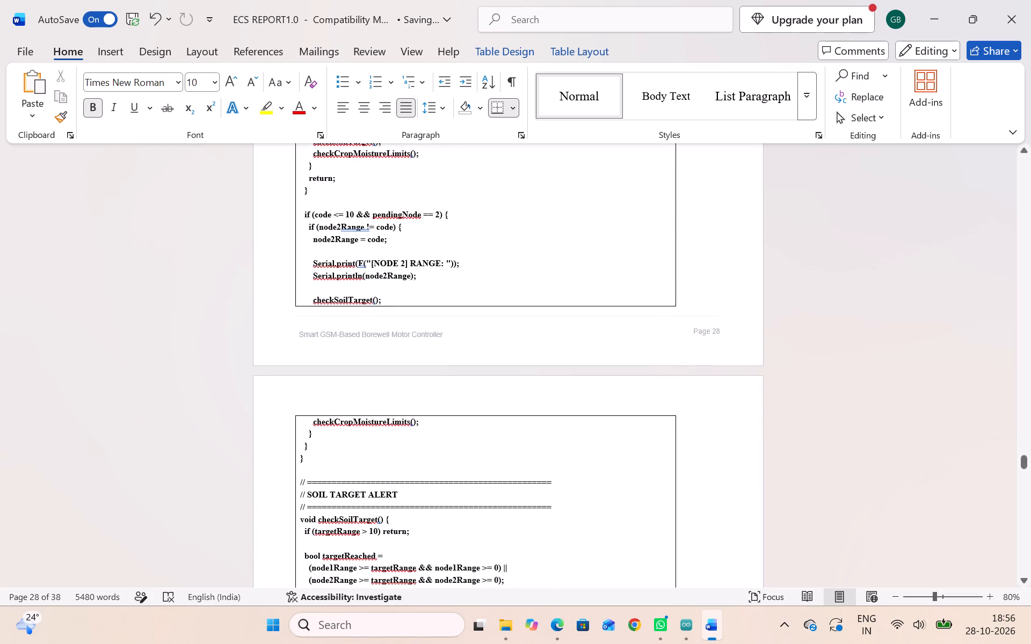
drag(586, 508, 280, 480)
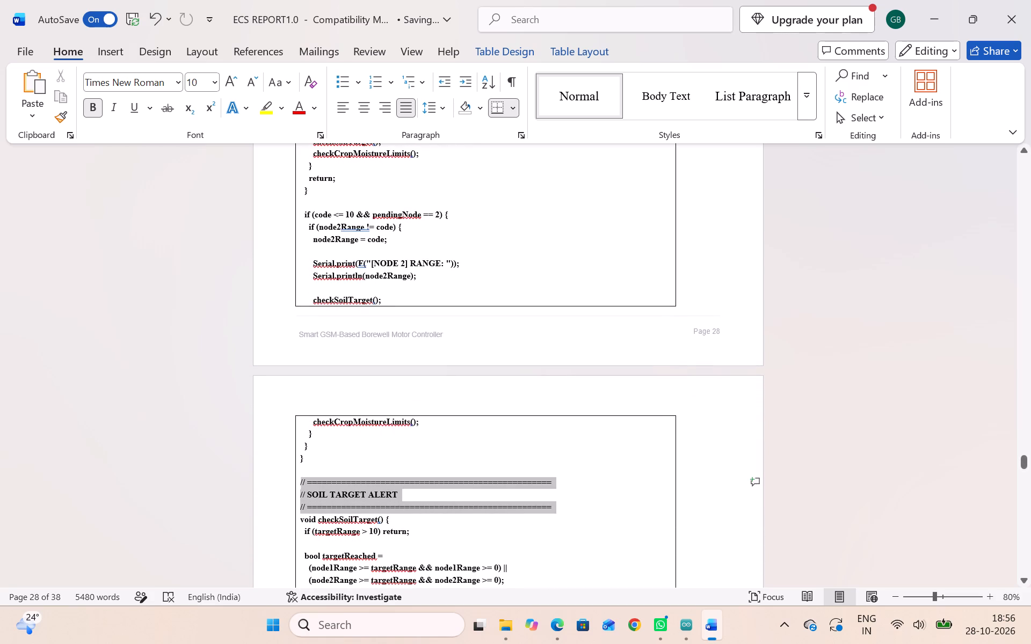
drag(280, 480, 278, 480)
key(BackSpace)
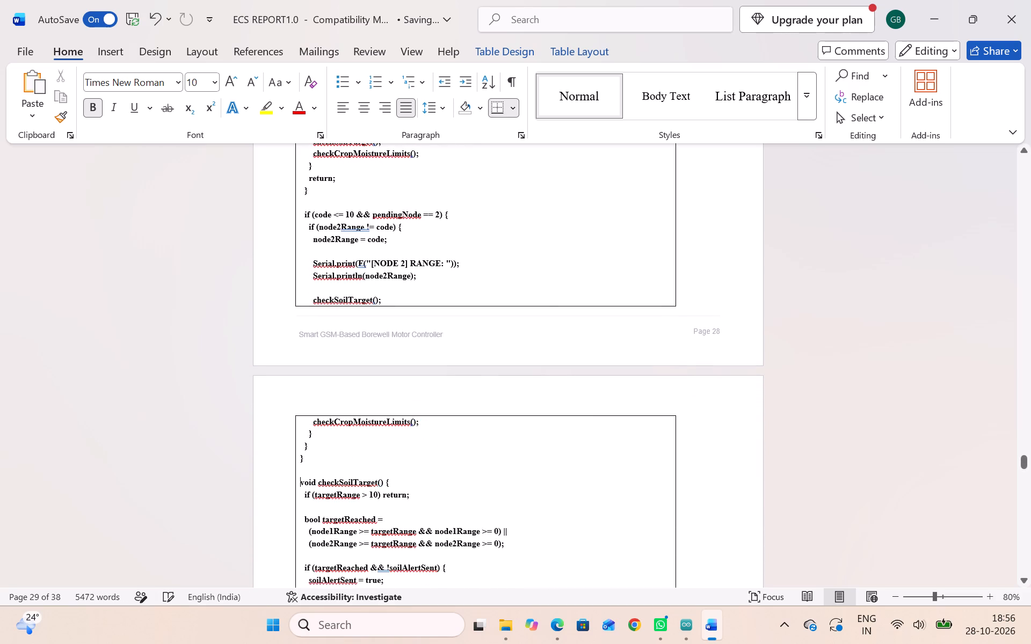
Delete the CROP MOISTURE LIMIT ALERTS comment banner with its divider lines above the moistureState function.
scroll(278, 480, down, 6)
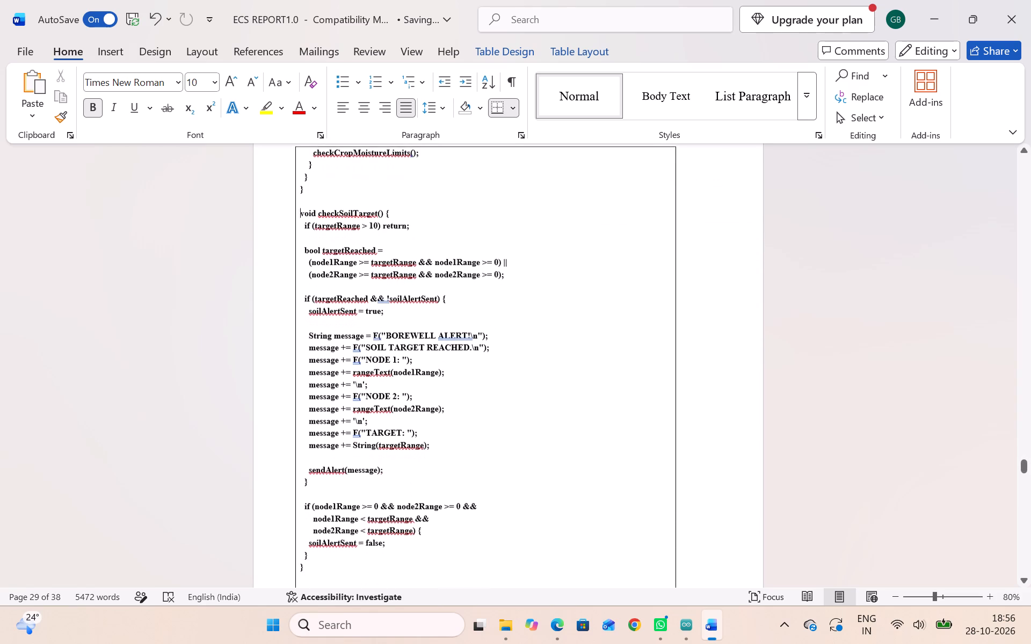
scroll(278, 480, down, 4)
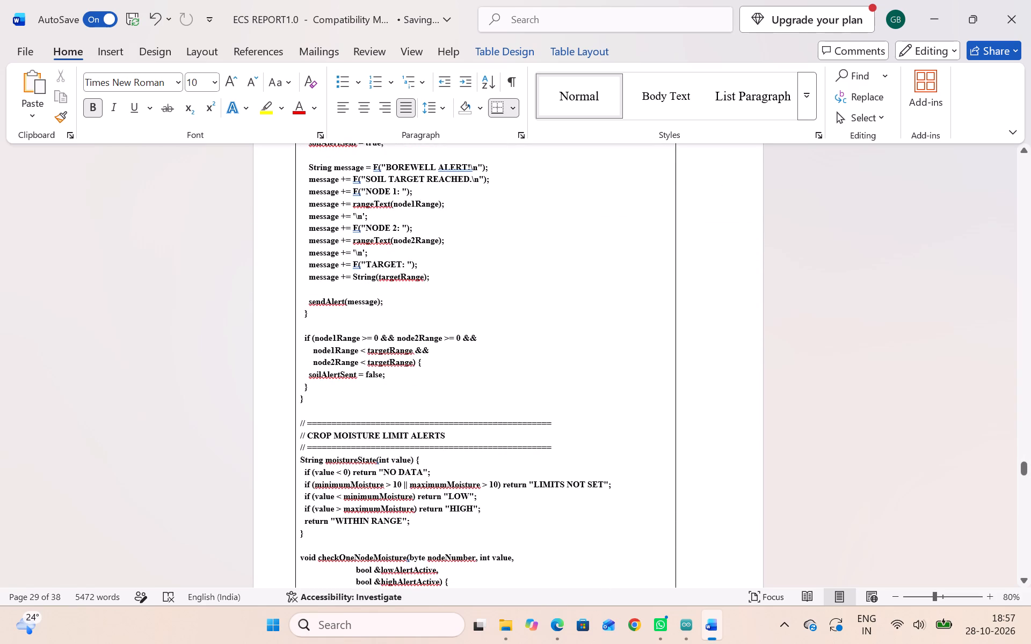
drag(553, 448, 303, 433)
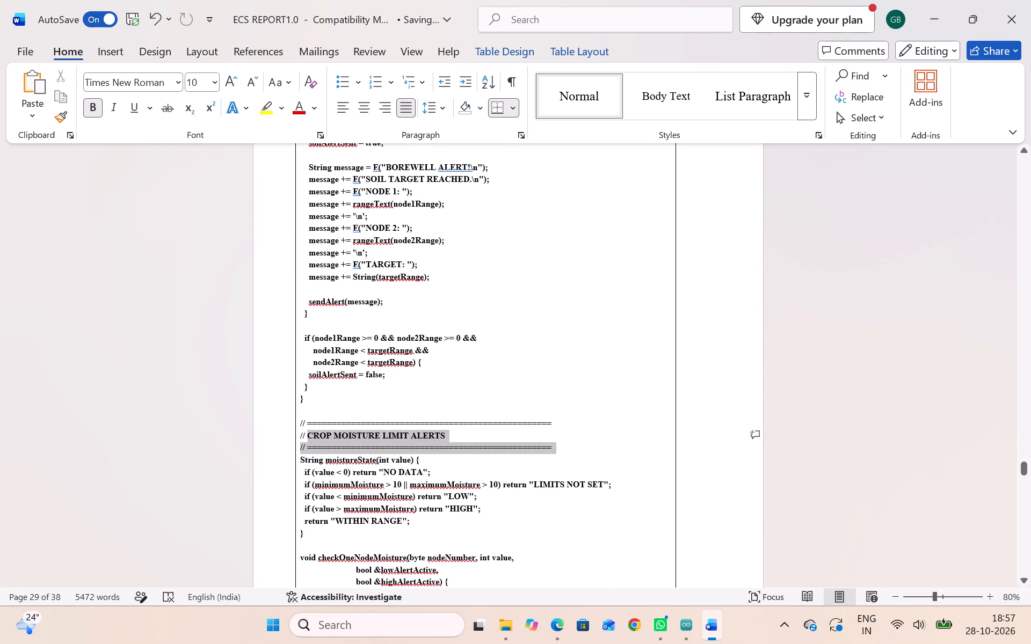
drag(303, 433, 291, 429)
key(BackSpace)
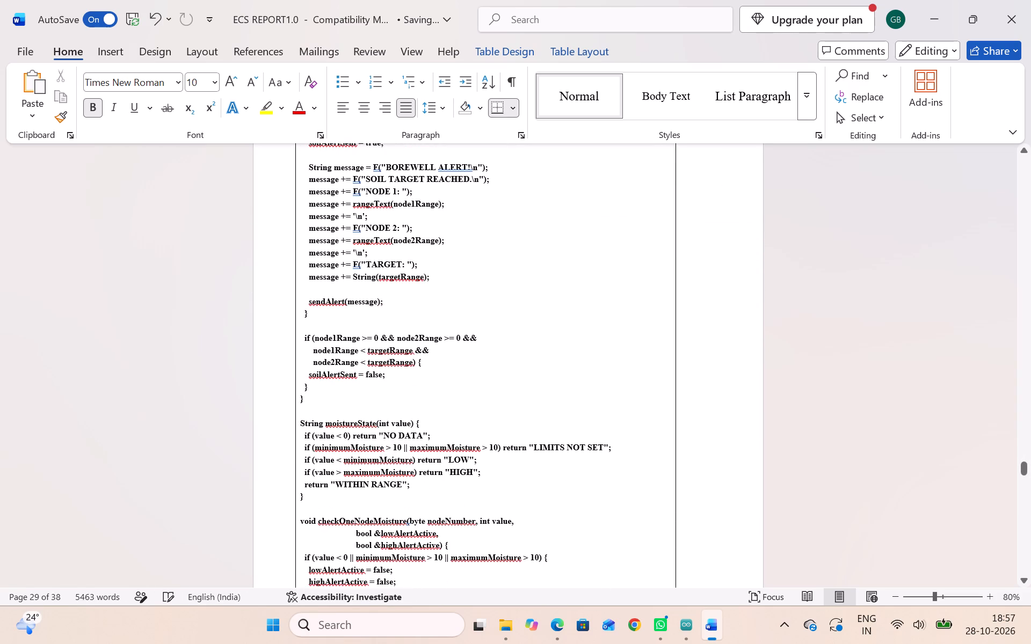
Delete the WATER FLOW MONITOR comment banner with its divider lines above the updateFlow function.
scroll(291, 429, down, 4)
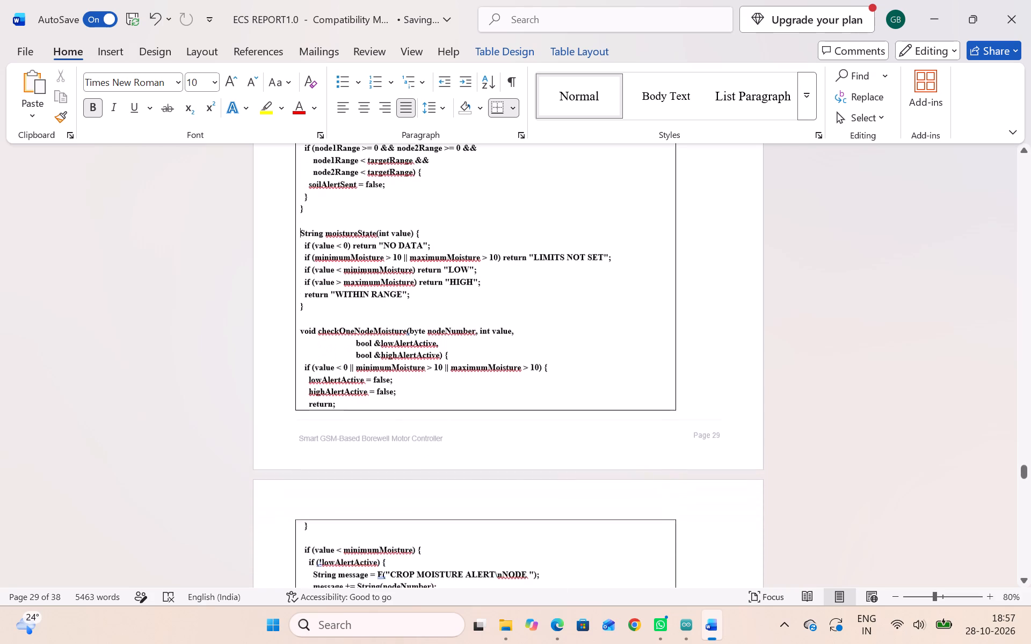
scroll(291, 429, down, 5)
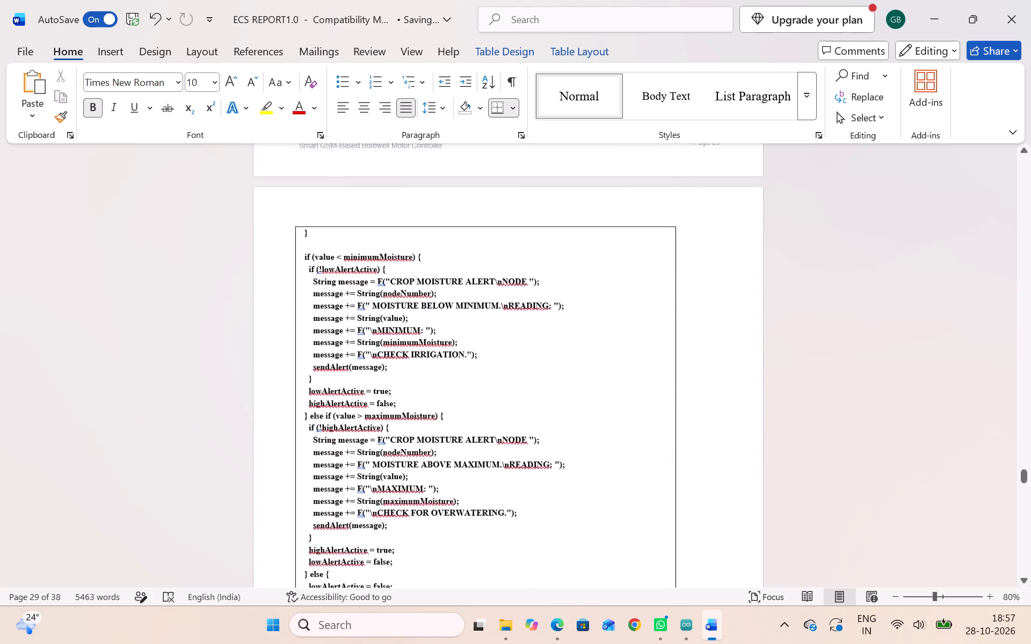
scroll(291, 429, down, 6)
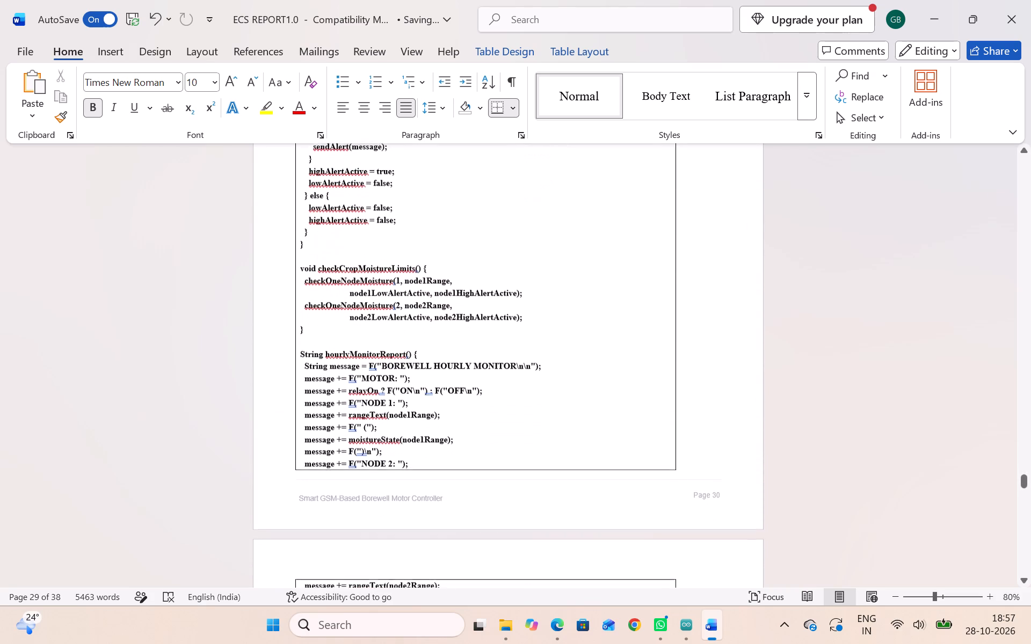
scroll(291, 429, down, 4)
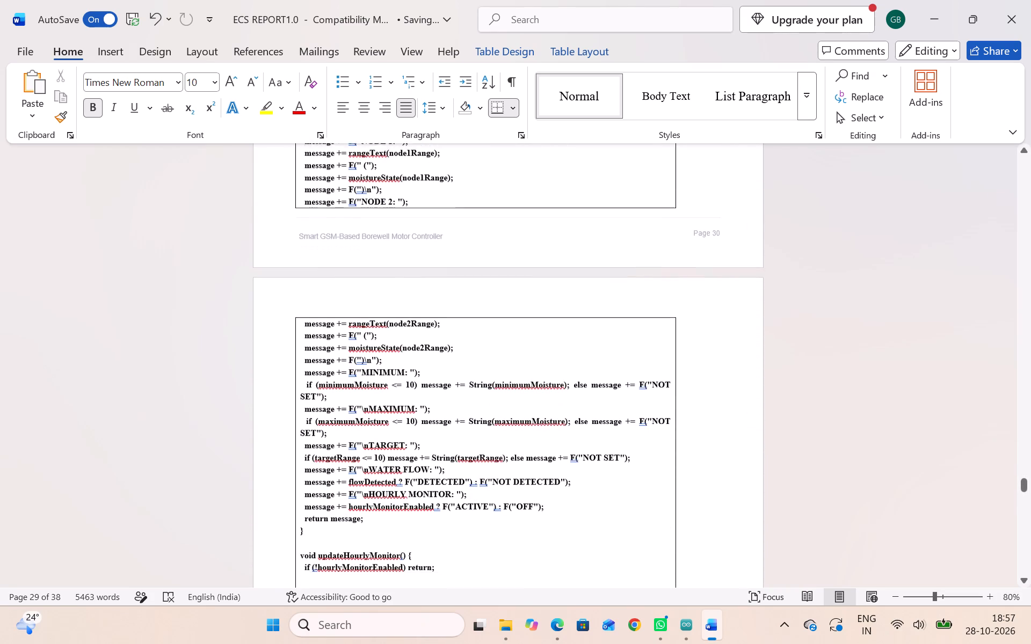
scroll(291, 429, down, 3)
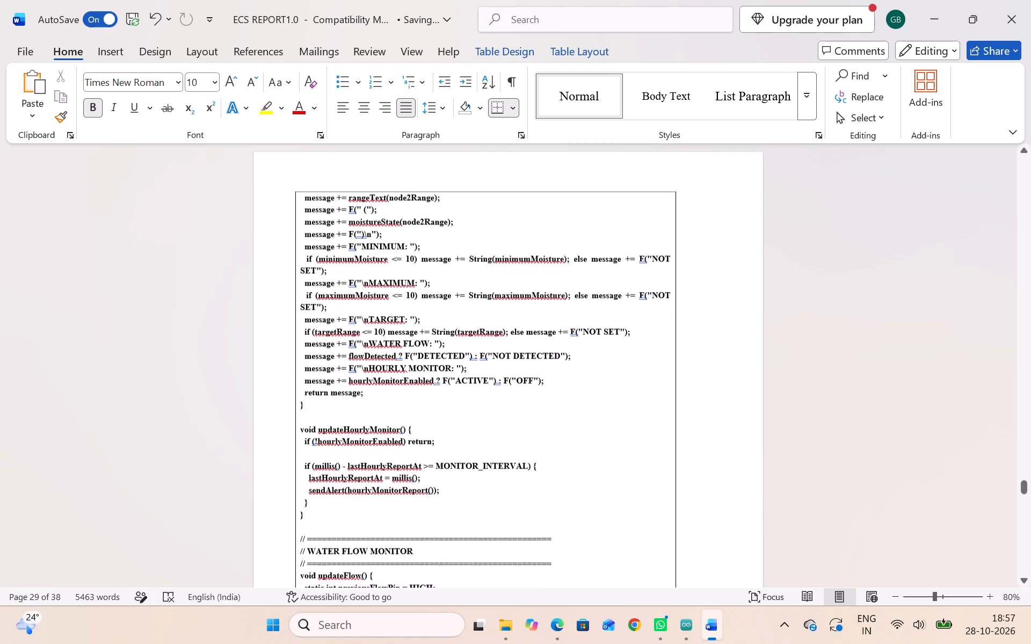
scroll(291, 429, down, 2)
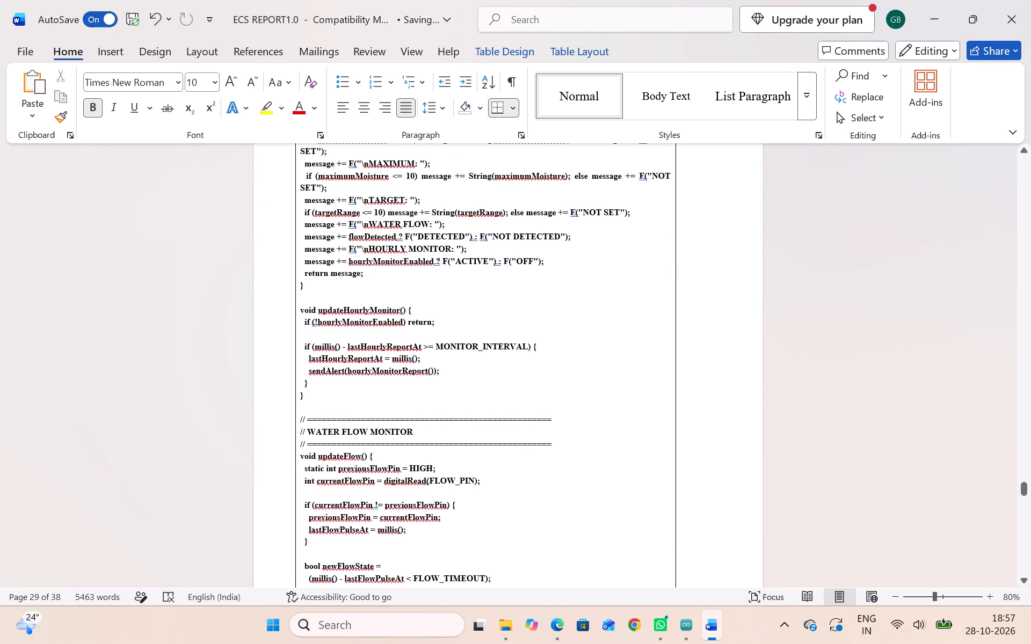
drag(556, 445, 327, 429)
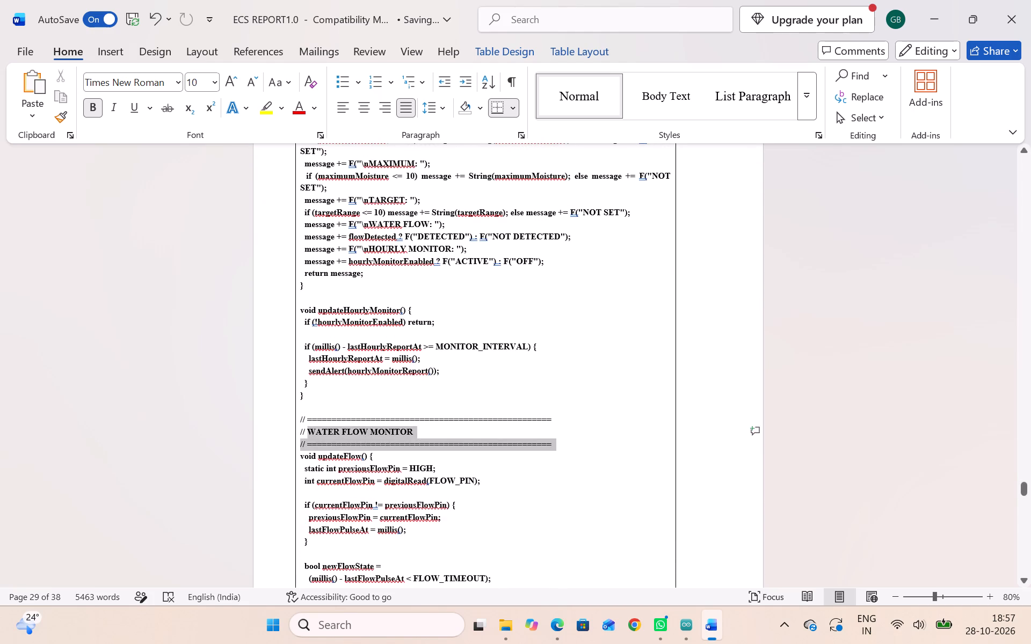
drag(327, 429, 296, 416)
key(BackSpace)
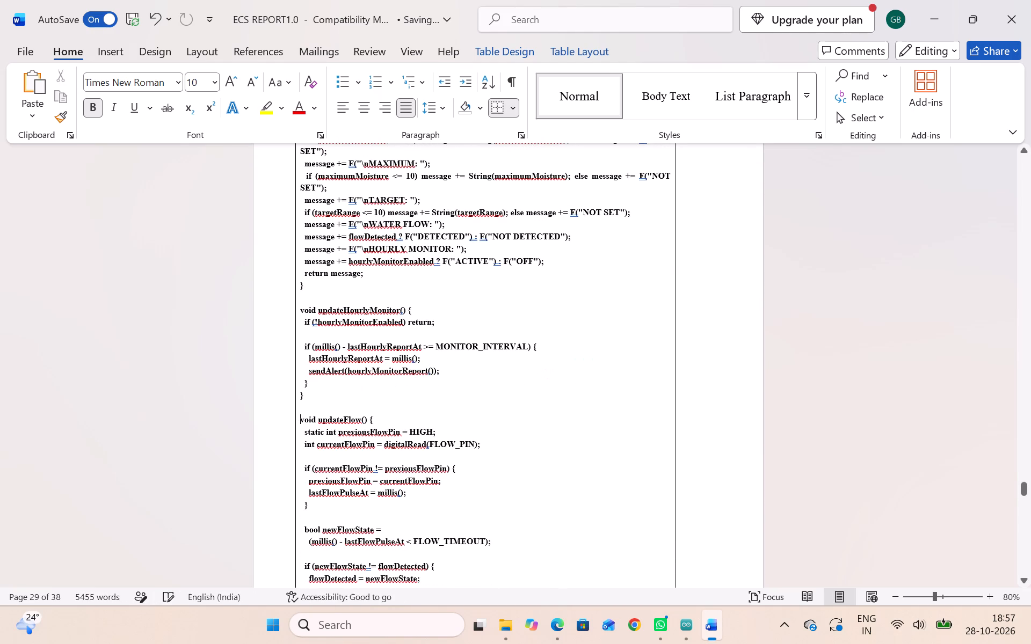
Delete the FIND SMS SENDER comment banner with its divider lines above the extractSender function.
scroll(296, 416, down, 7)
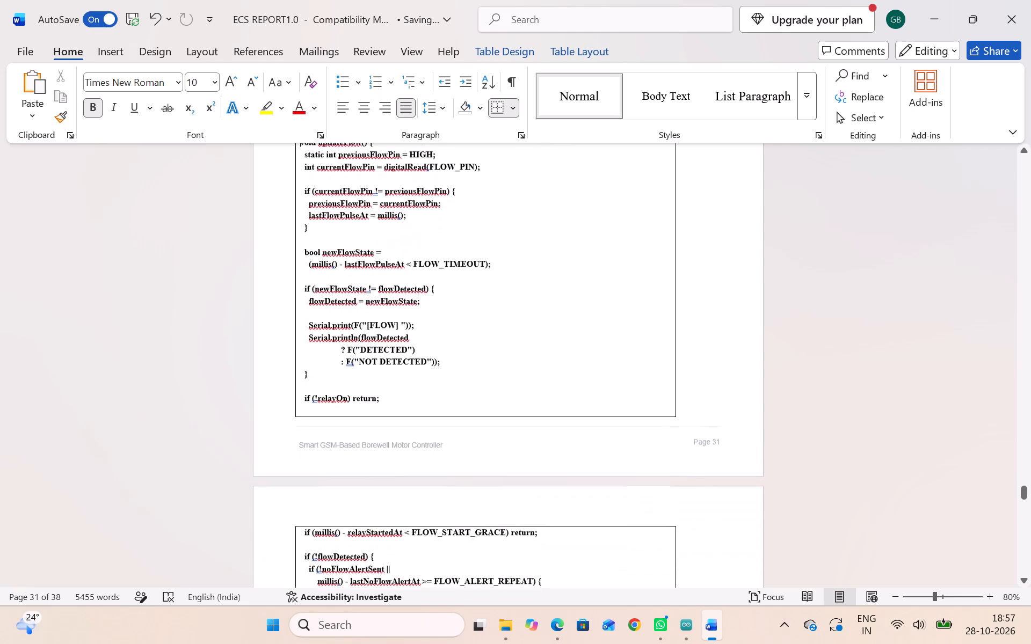
scroll(296, 416, down, 6)
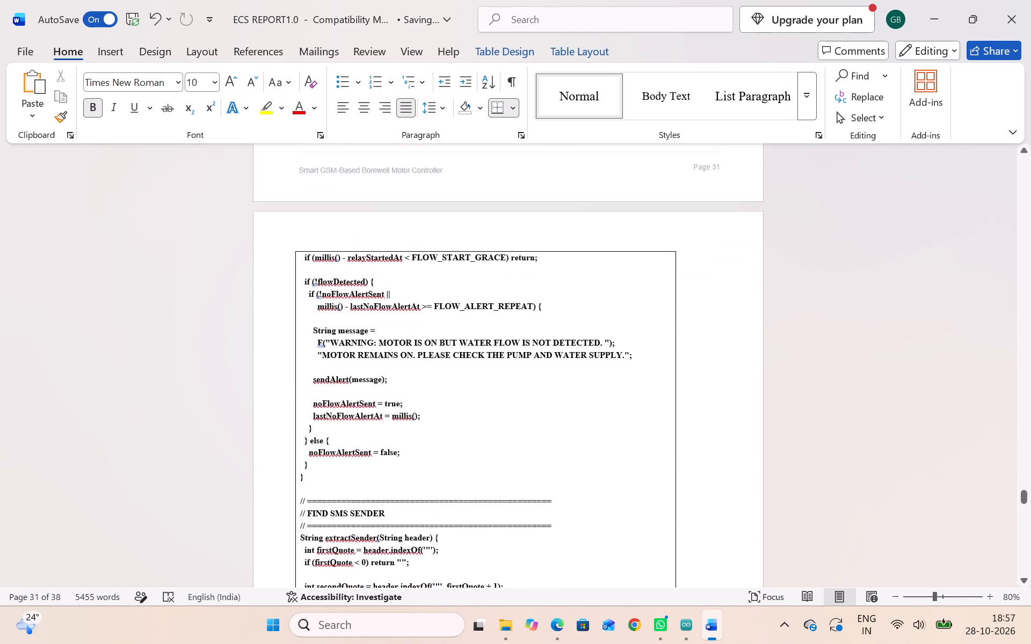
scroll(296, 416, down, 2)
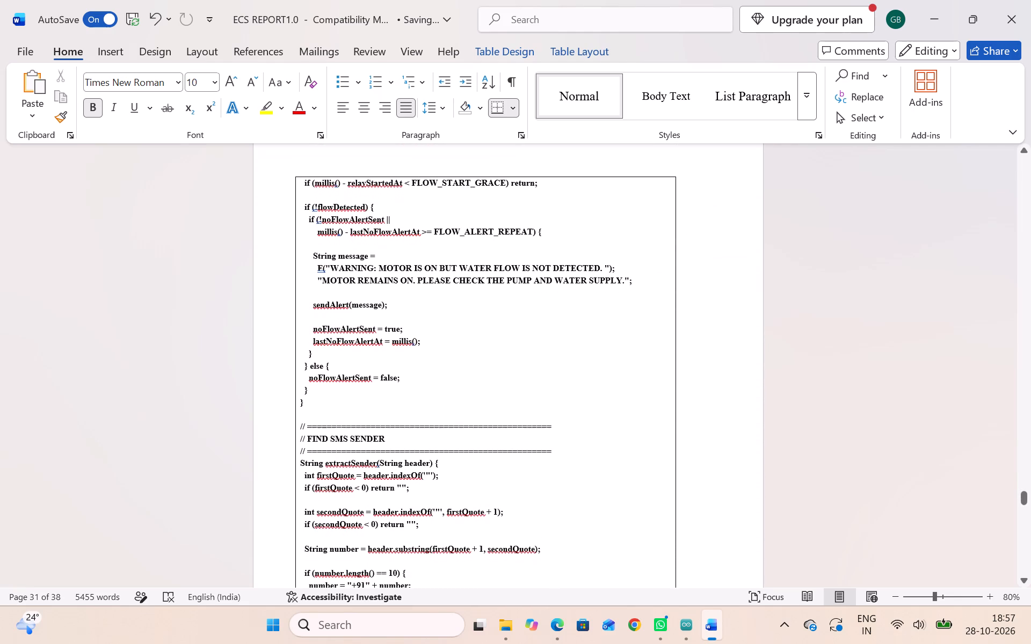
drag(560, 453, 292, 426)
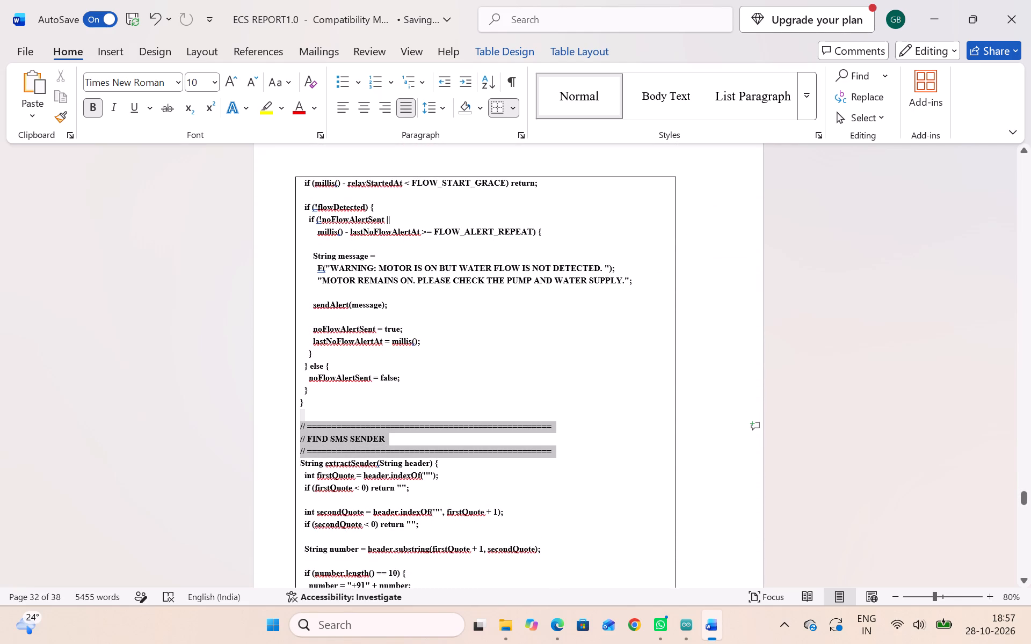
drag(292, 426, 292, 431)
key(BackSpace)
Delete the PROCESS SMS COMMANDS comment banner with its divider lines above the processSMS function.
scroll(292, 431, down, 2)
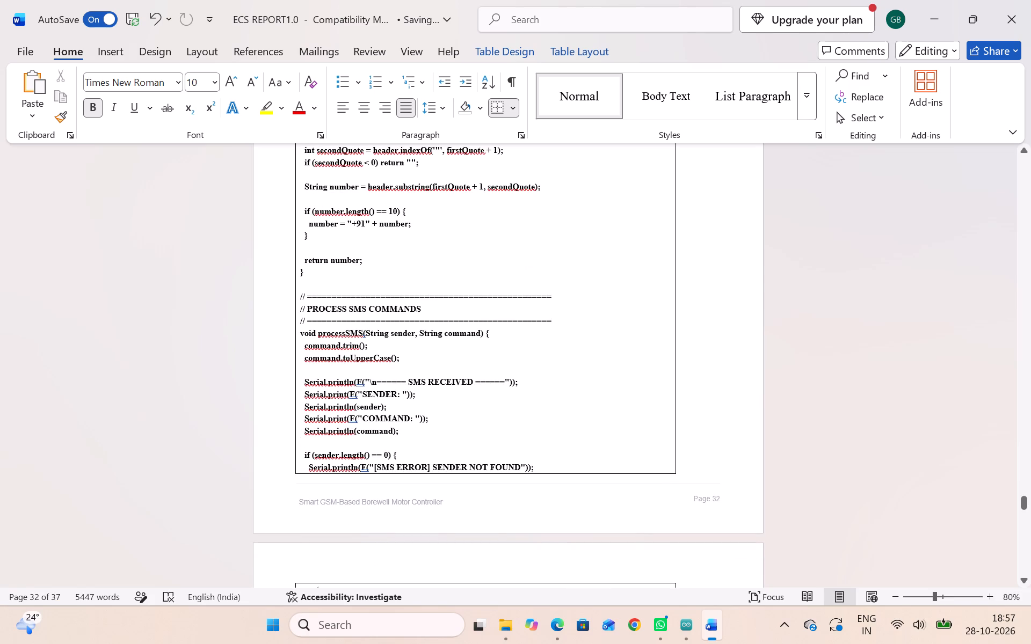
drag(555, 321, 285, 294)
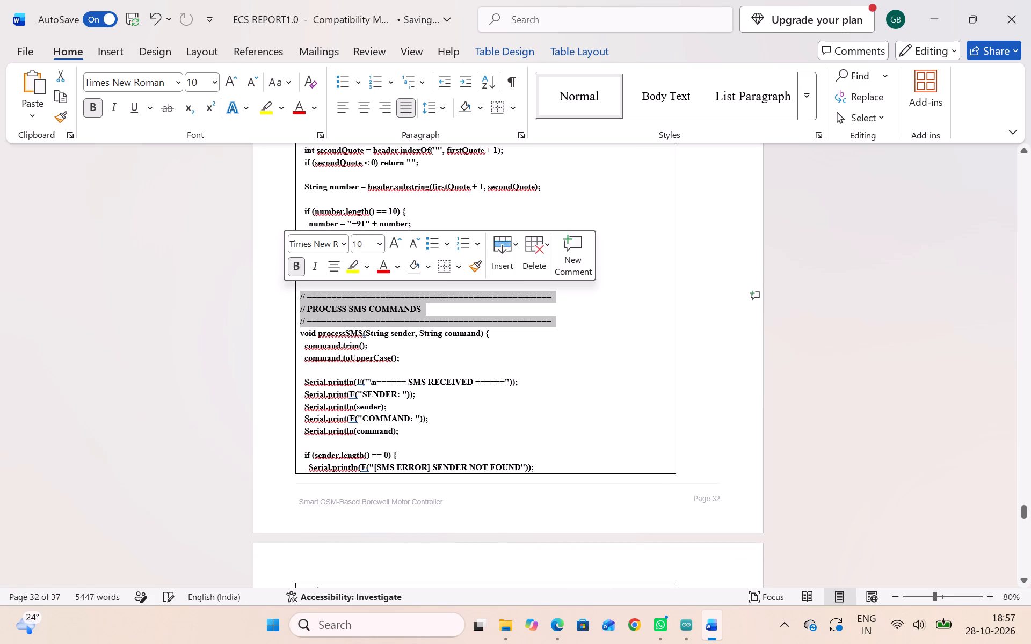
key(BackSpace)
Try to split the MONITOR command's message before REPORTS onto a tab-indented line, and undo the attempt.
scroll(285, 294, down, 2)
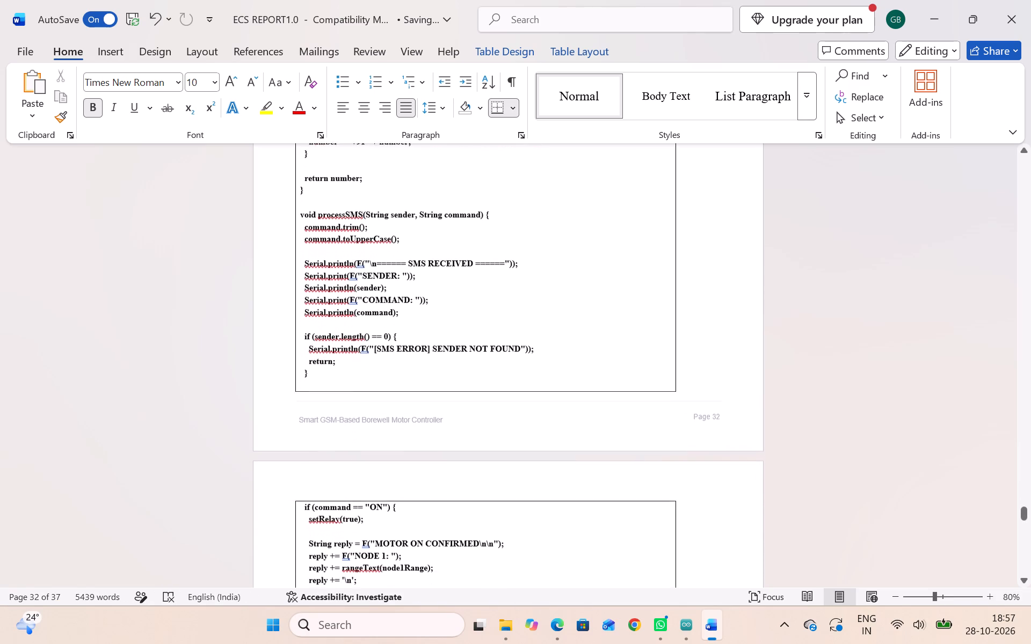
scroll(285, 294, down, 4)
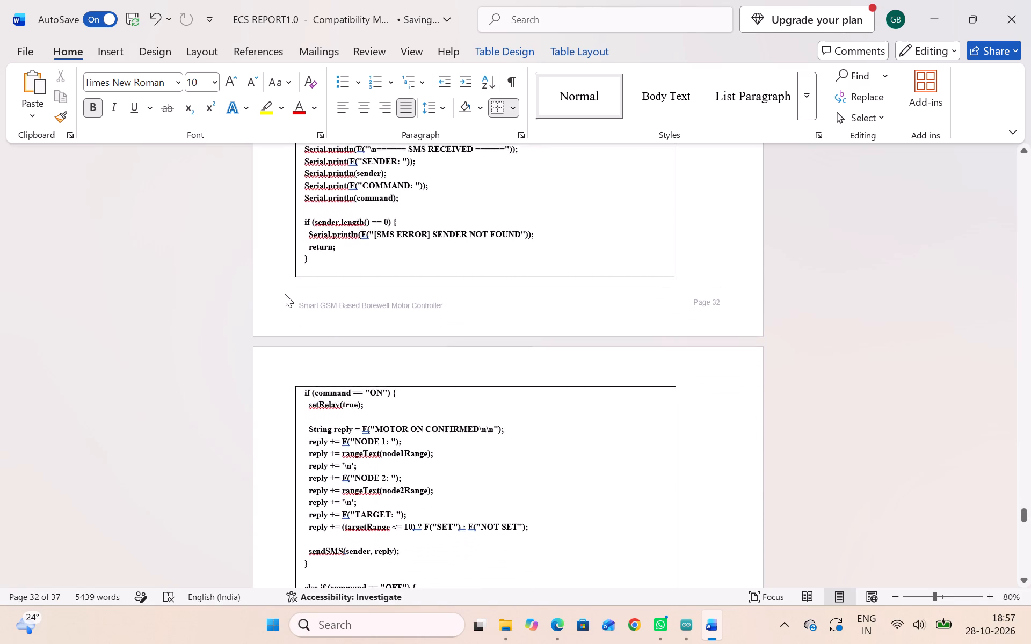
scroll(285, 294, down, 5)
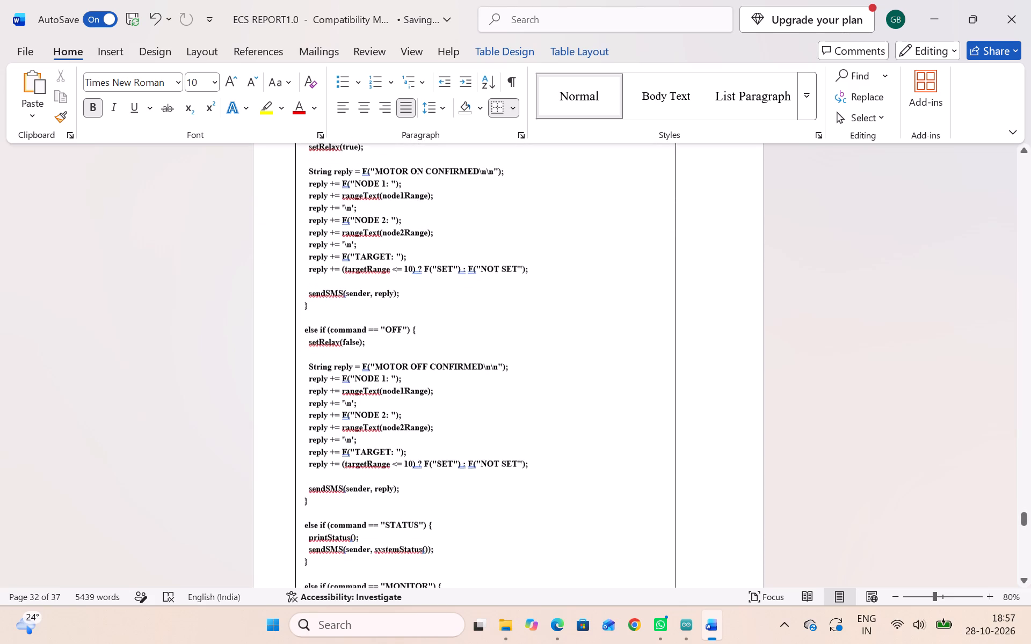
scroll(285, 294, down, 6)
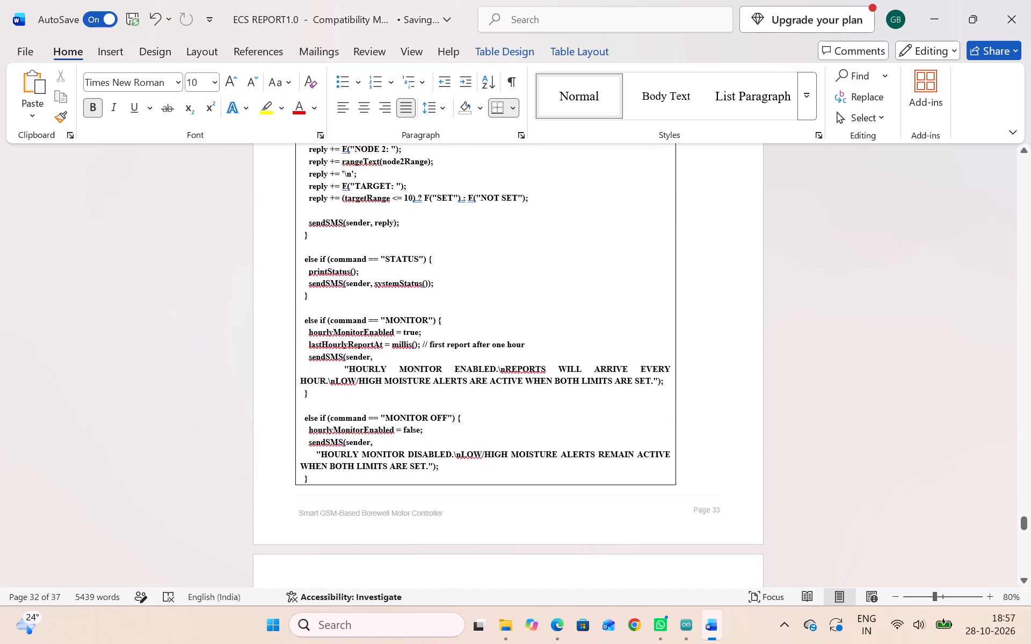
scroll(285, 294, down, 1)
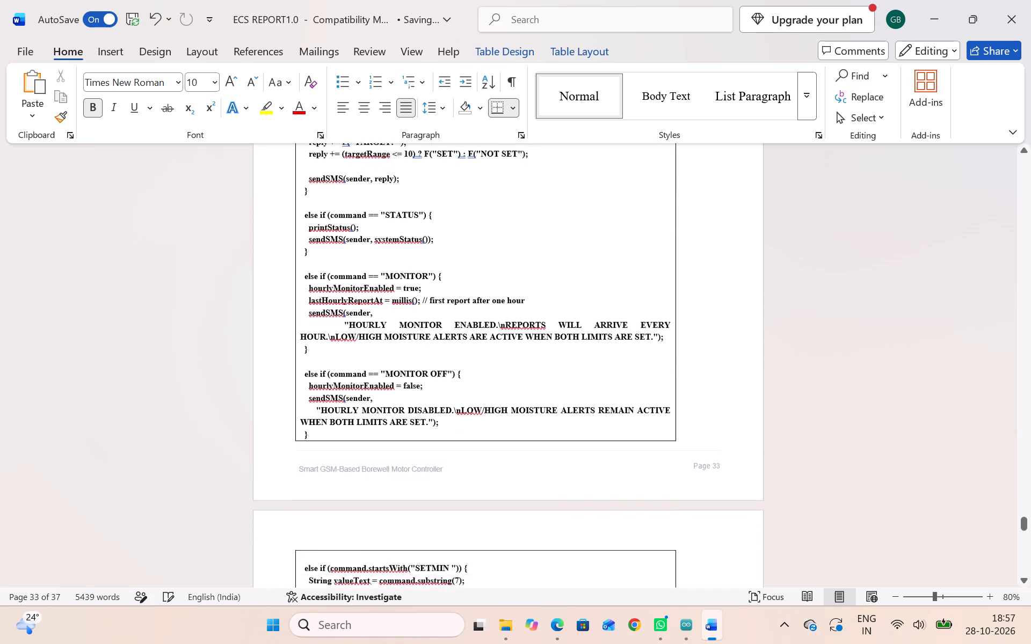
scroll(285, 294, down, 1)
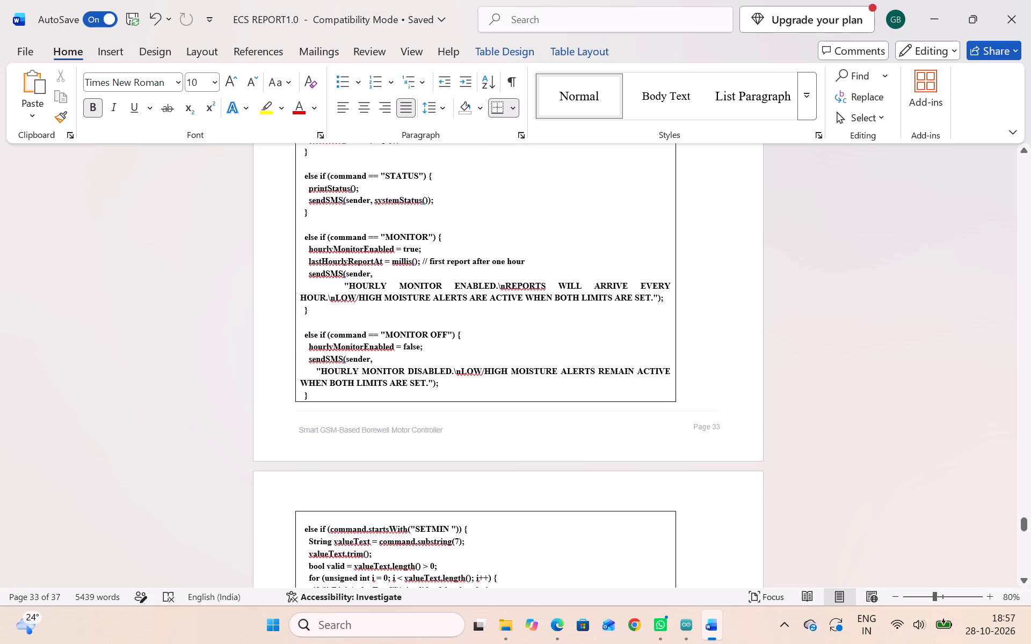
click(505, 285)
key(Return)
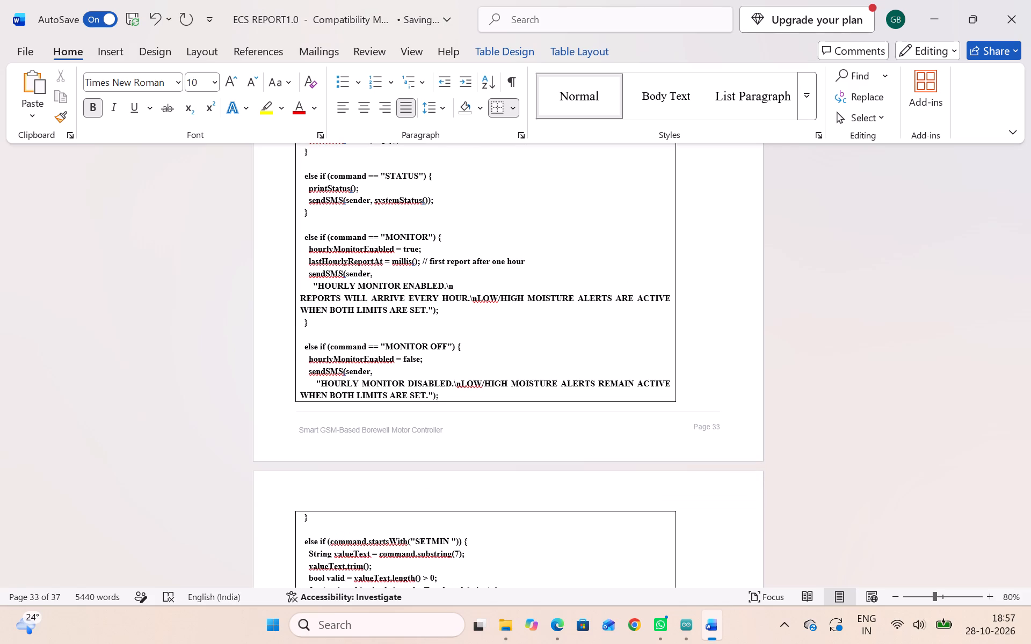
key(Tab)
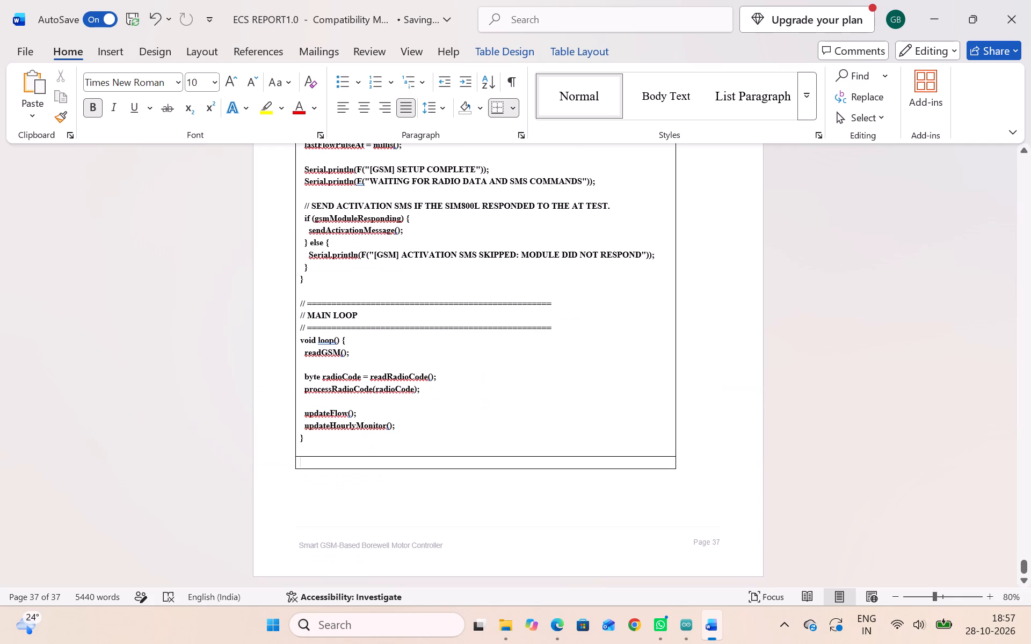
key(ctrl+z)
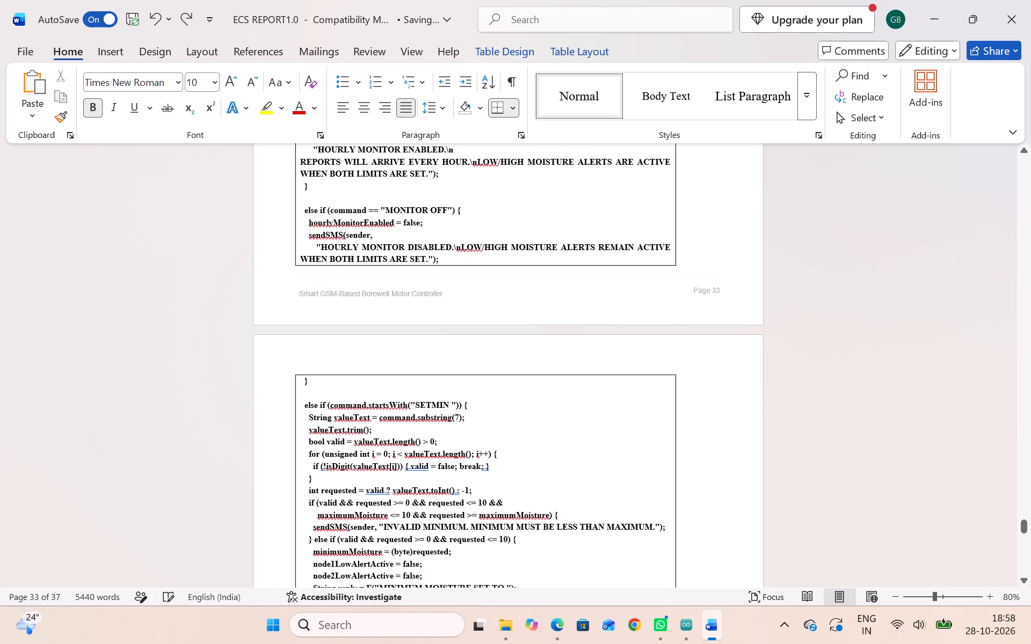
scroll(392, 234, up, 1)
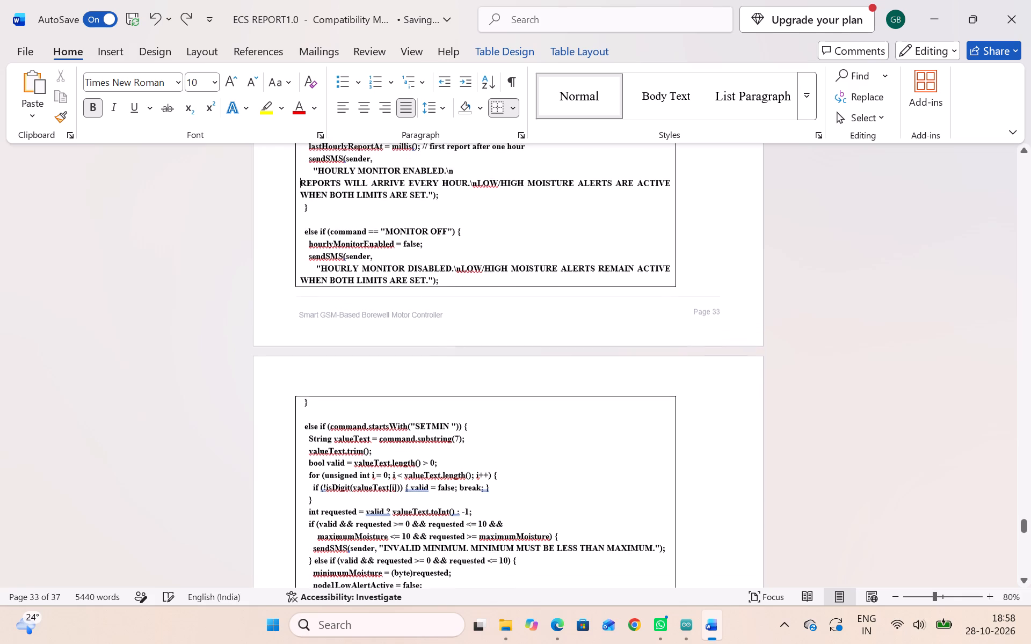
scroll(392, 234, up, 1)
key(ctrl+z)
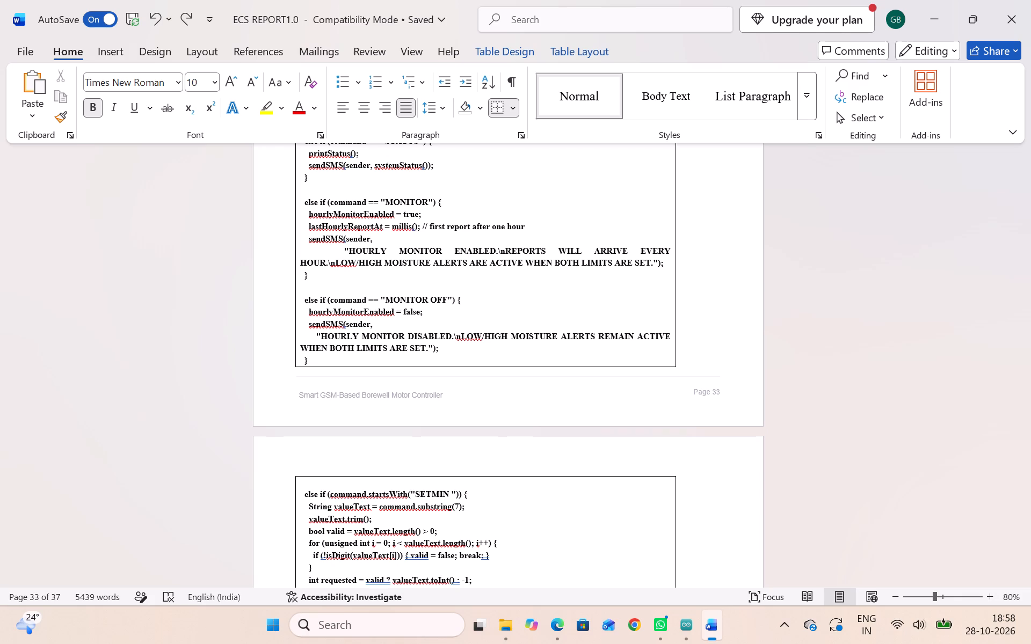
Break the MONITOR command's message before REPORTS and indent the new line with eight spaces.
key(Return)
key(space)
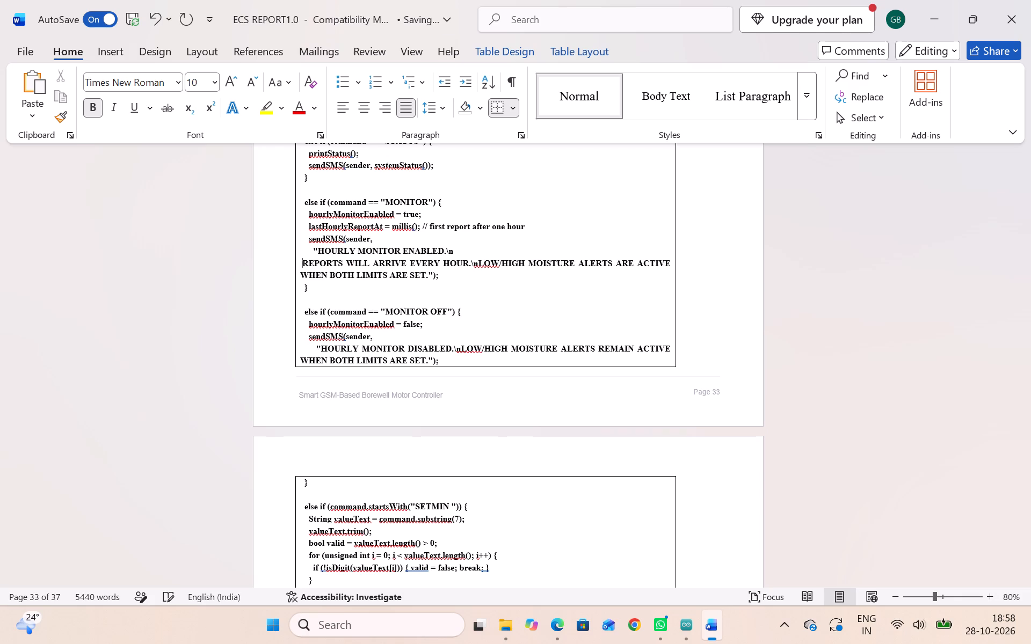
key(space)
key(space)
key(space)
key(space)
key(space)
key(space)
key(space)
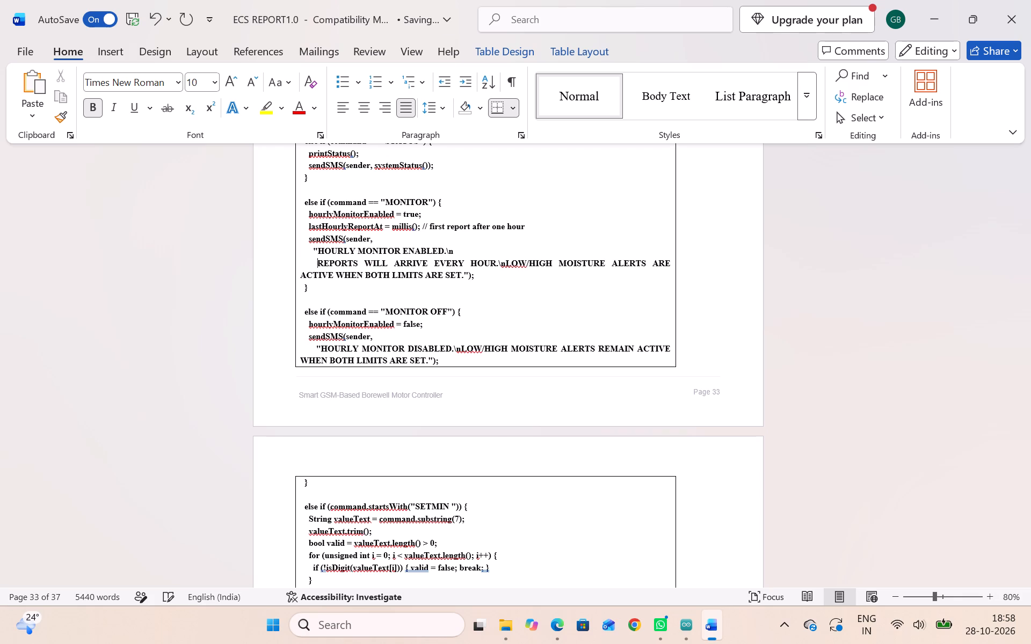
Break the MONITOR command's message before LOW/HIGH MOISTURE ALERTS and indent the new line with eight spaces.
key(Right)
key(Right)
key(Right)
key(Right)
key(Right)
key(Right)
key(Right)
key(Right)
key(Right)
key(Right)
key(Right)
key(Right)
key(Right)
key(Right)
key(Right)
key(Right)
key(Right)
key(Right)
key(Right)
key(Right)
key(Right)
key(Return)
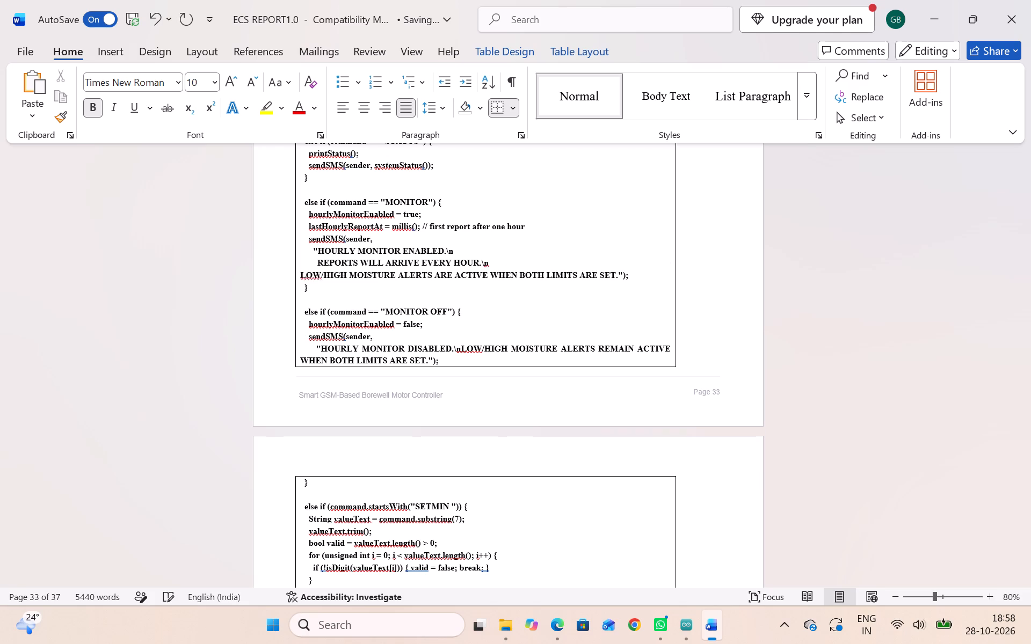
key(space)
key(space)
key(space)
key(space)
key(space)
key(space)
key(space)
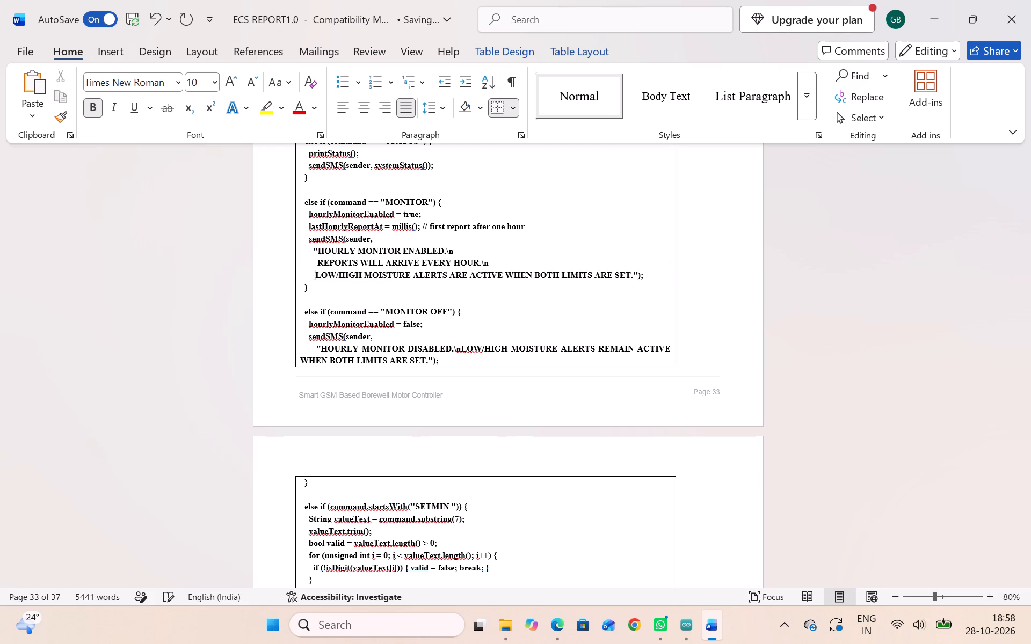
key(space)
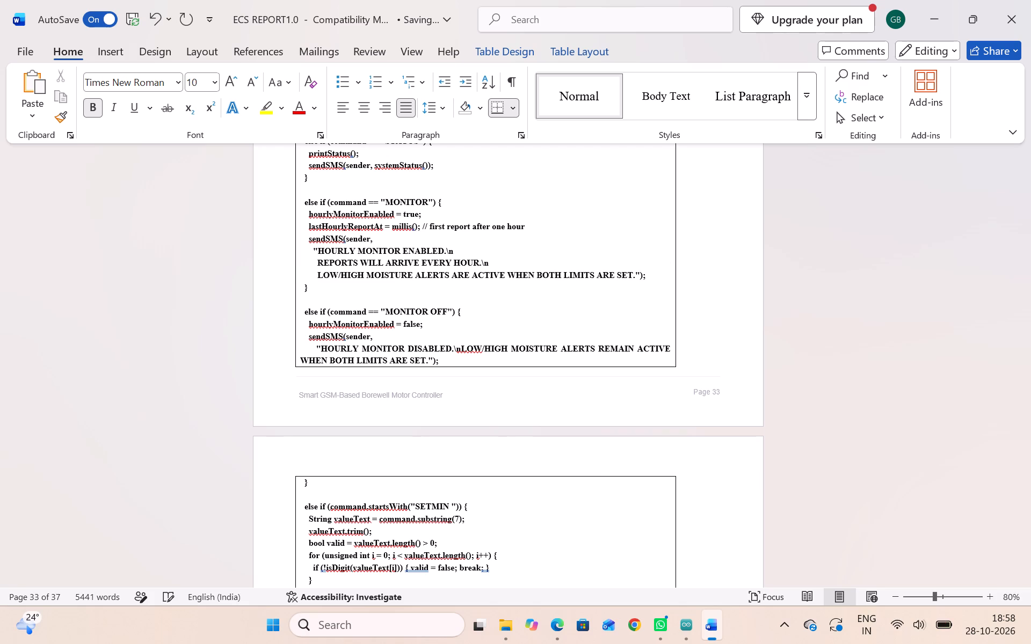
Insert five blank lines above the MONITOR OFF branch so that it starts on the next page.
key(Down)
key(Down)
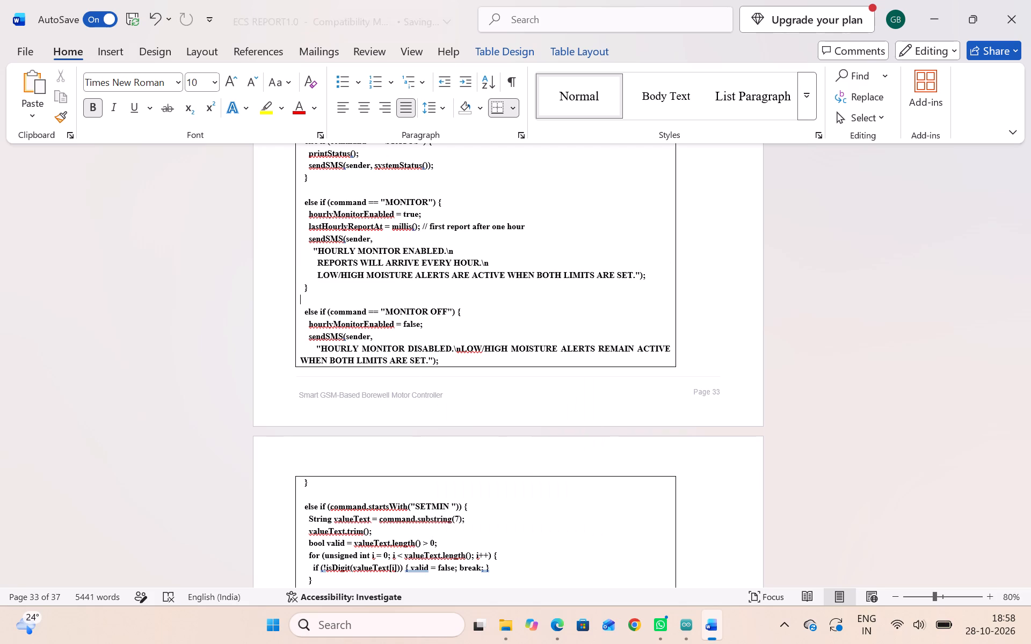
key(Return)
key(Return)
key(Return)
key(Return)
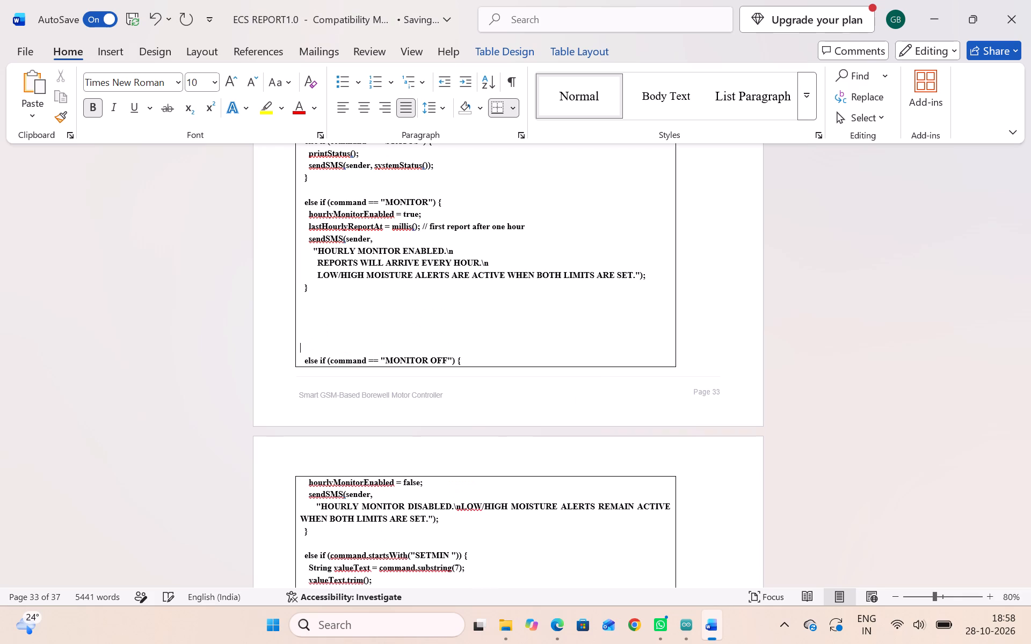
key(Return)
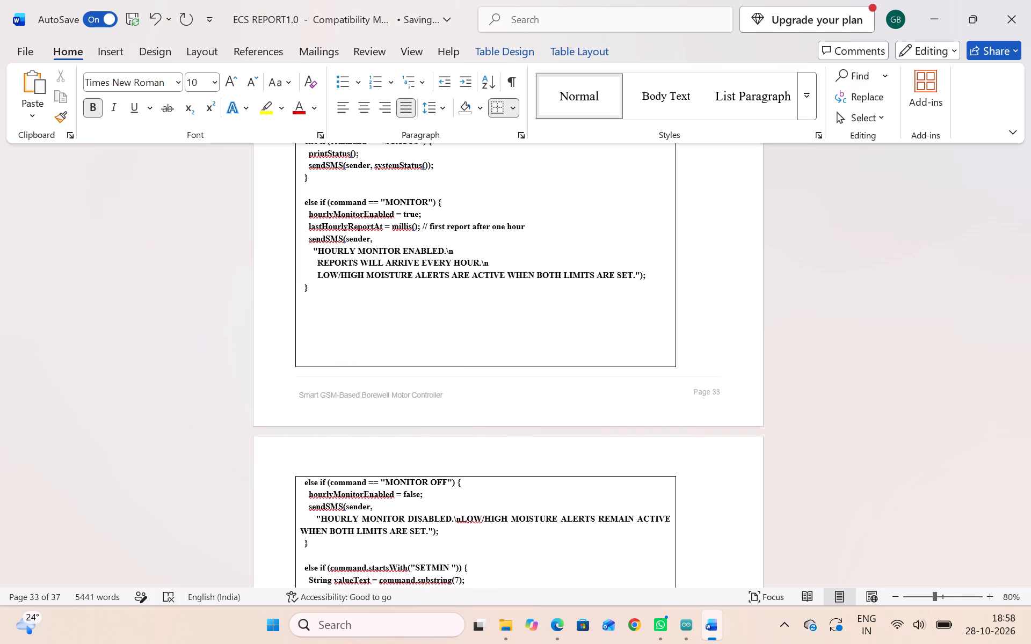
Add one more blank line above the MONITOR OFF branch at the top of its page.
key(Return)
Break the MONITOR OFF command's message before LOW/HIGH MOISTURE ALERTS and indent the new line with eight spaces.
scroll(392, 234, down, 2)
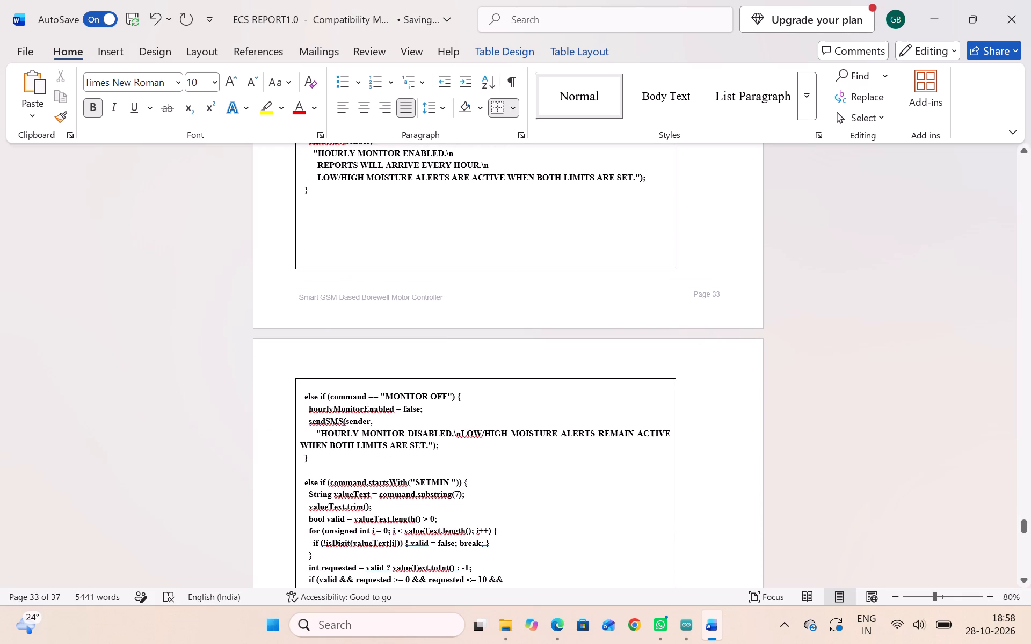
click(459, 433)
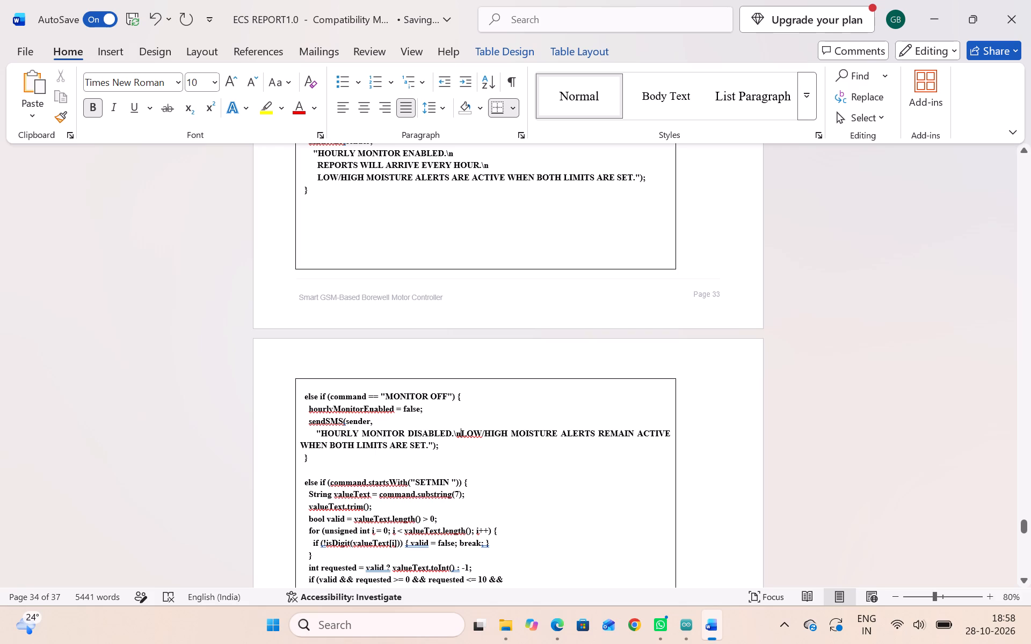
key(Return)
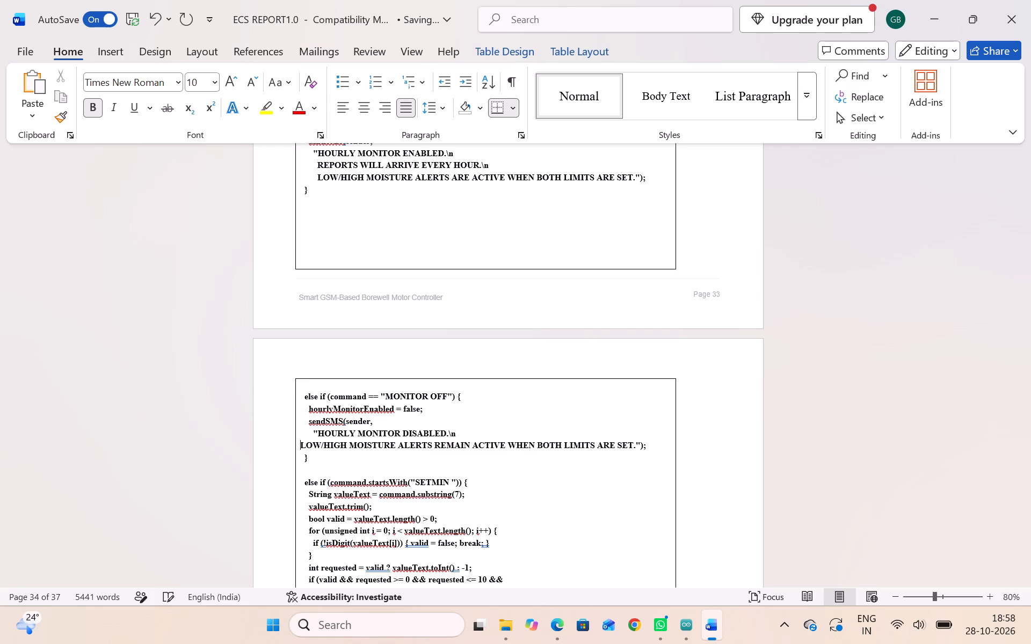
key(space)
key(space)
key(space)
key(space)
key(space)
key(space)
key(space)
key(space)
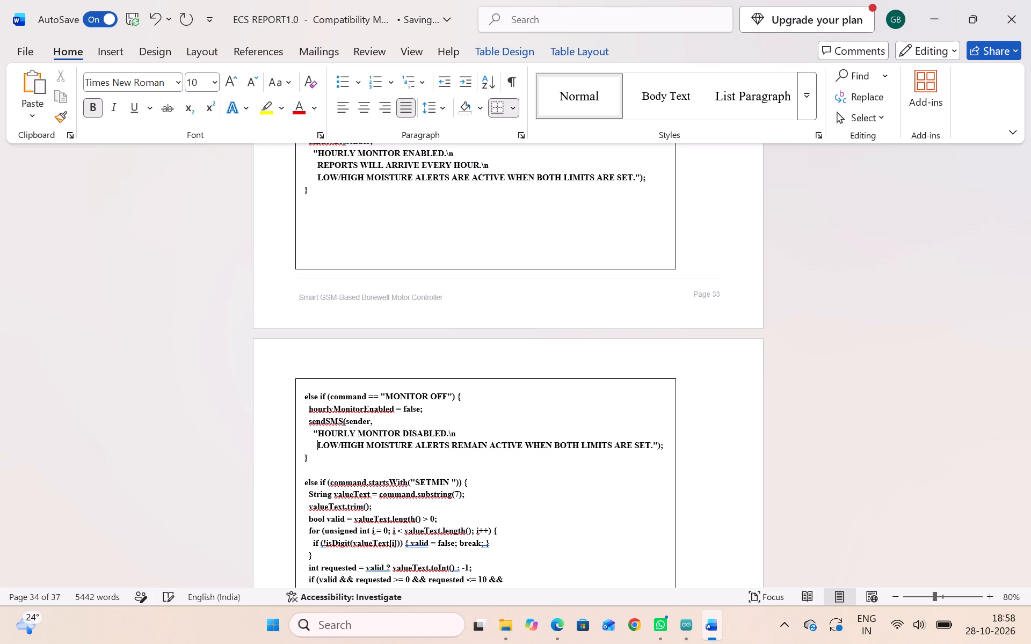
key(Right)
key(Right)
key(Right)
key(Right)
key(Right)
key(Right)
key(Right)
key(Right)
key(Right)
key(Right)
key(Right)
key(Right)
key(Right)
key(Right)
key(Right)
key(Right)
key(Right)
key(Right)
key(Right)
key(Right)
key(Down)
key(Down)
key(Down)
Insert nine blank lines above the final else branch with the INVALID COMMAND message so that it starts on the next page.
scroll(459, 433, down, 3)
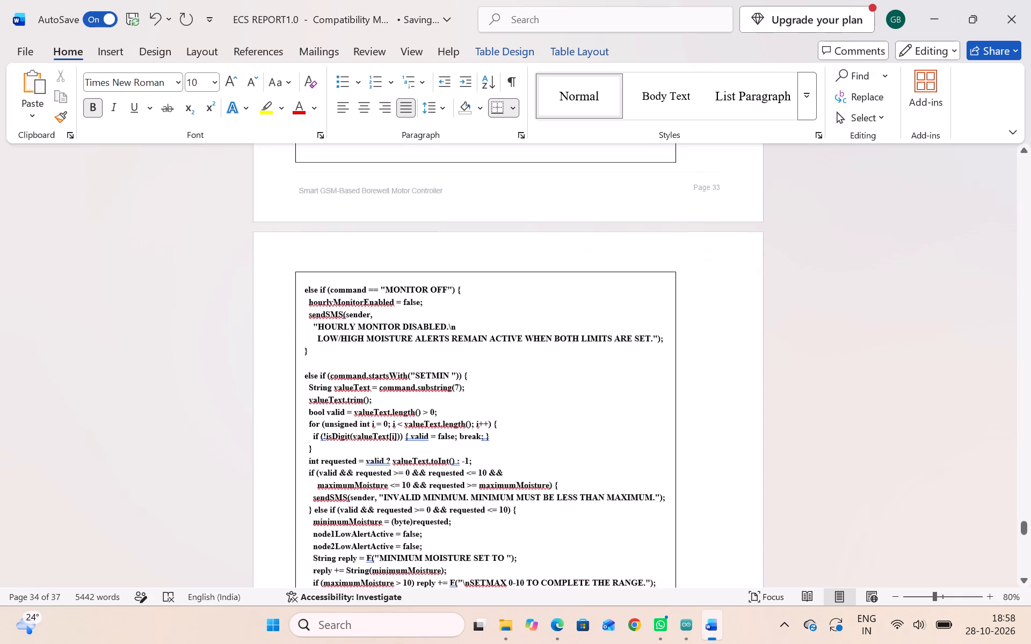
scroll(459, 433, down, 2)
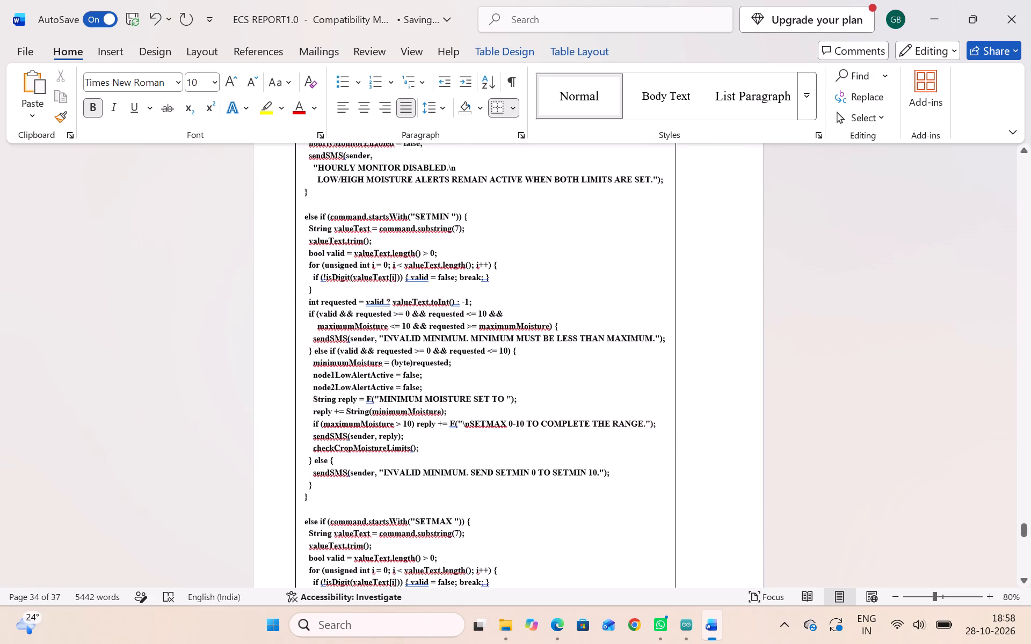
scroll(459, 433, down, 3)
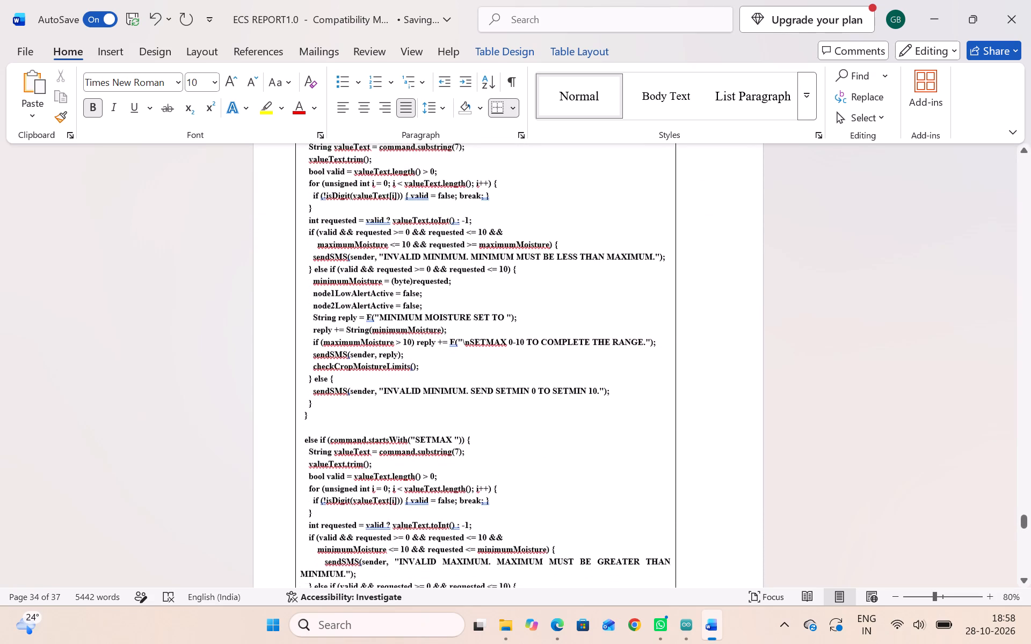
scroll(459, 433, down, 2)
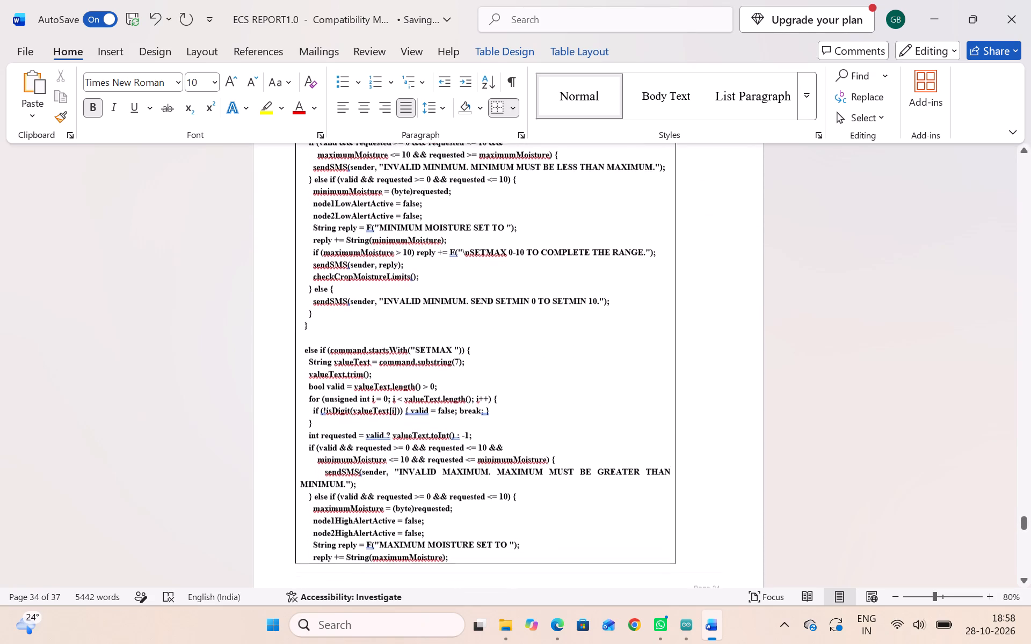
scroll(459, 433, down, 4)
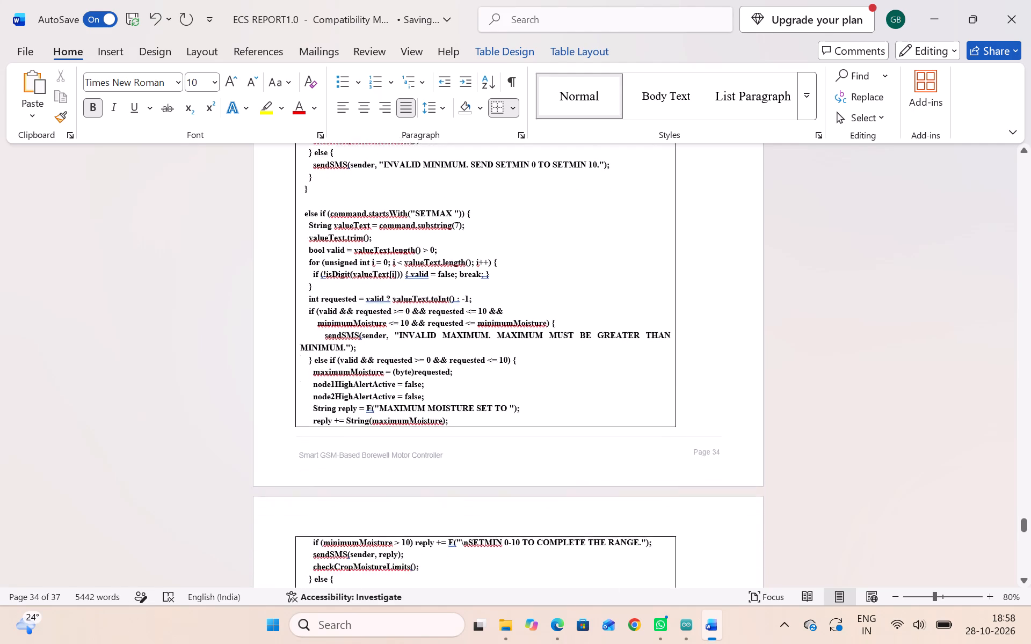
scroll(459, 433, down, 4)
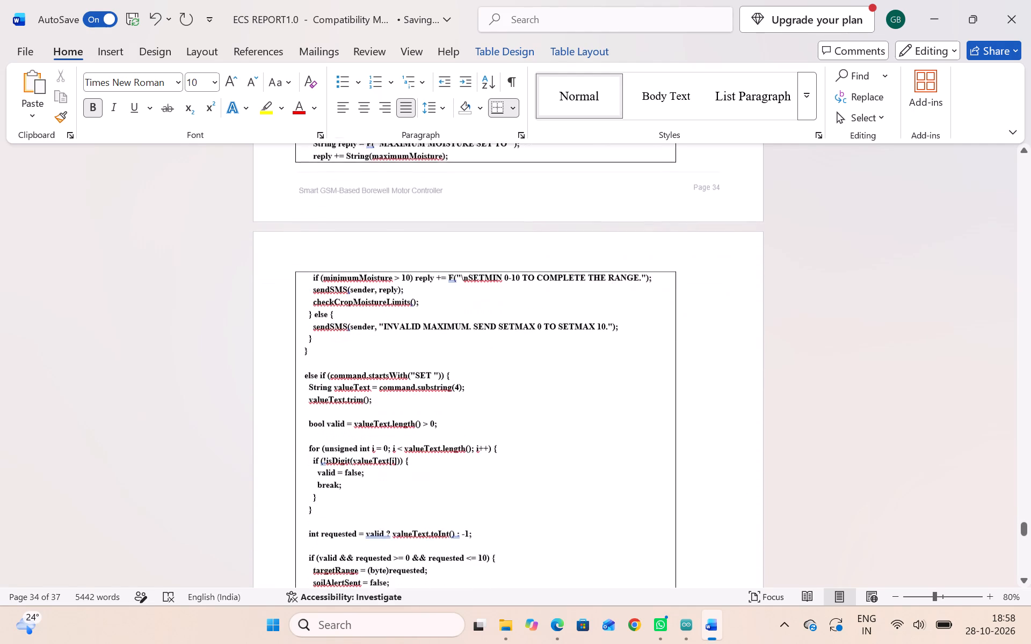
scroll(459, 433, down, 9)
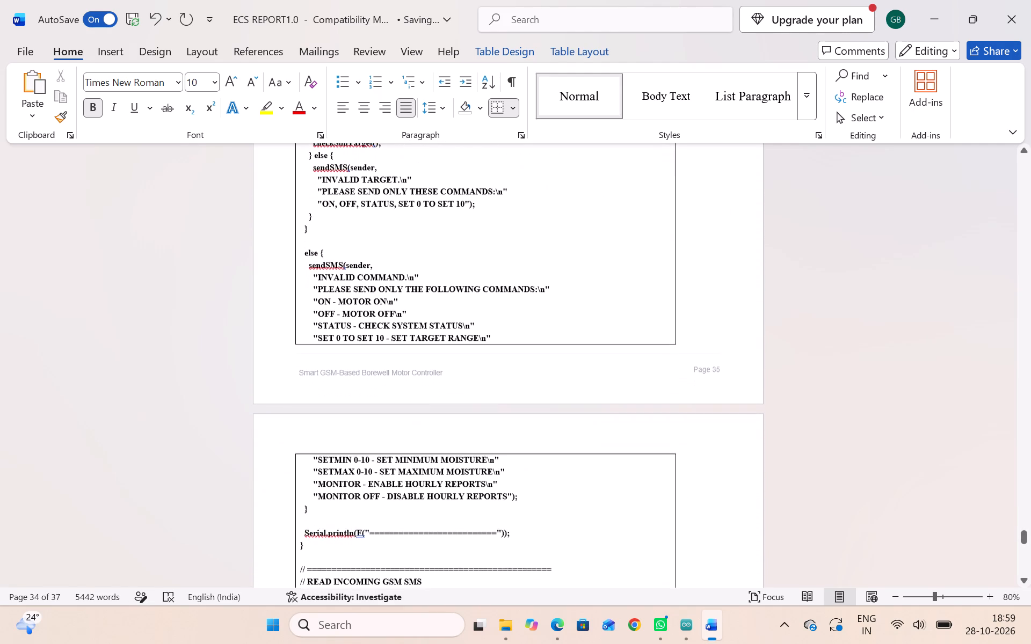
scroll(459, 433, down, 3)
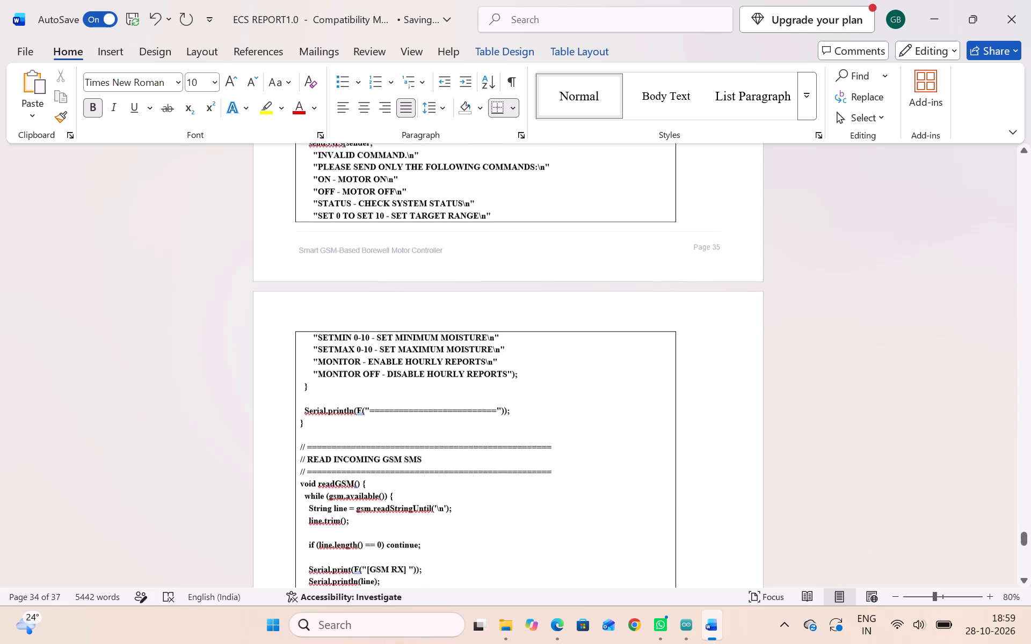
scroll(459, 433, up, 3)
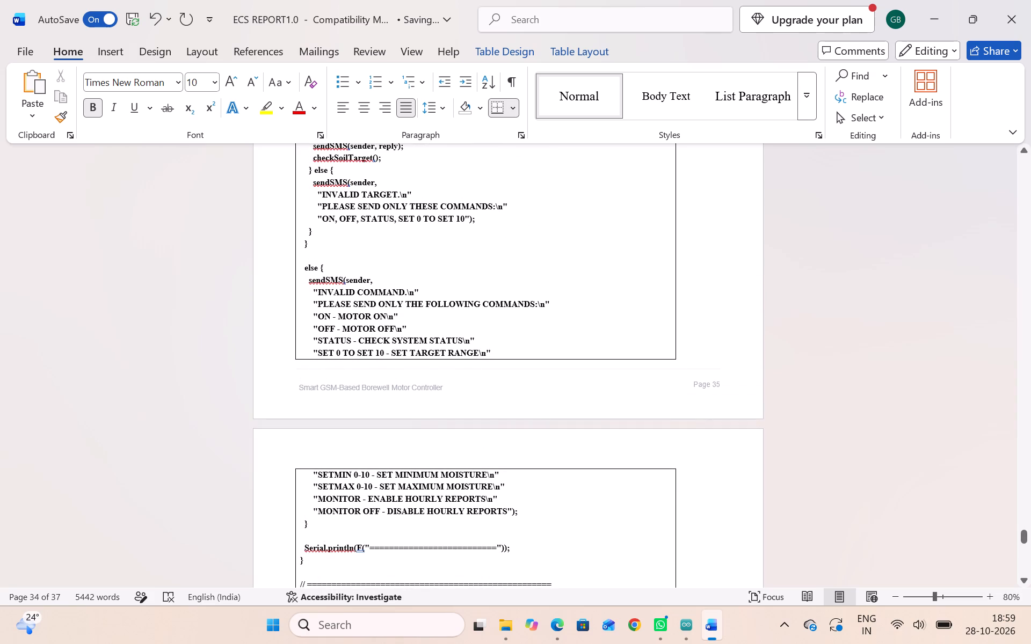
click(315, 257)
key(Return)
key(Return)
key(Return)
key(Return)
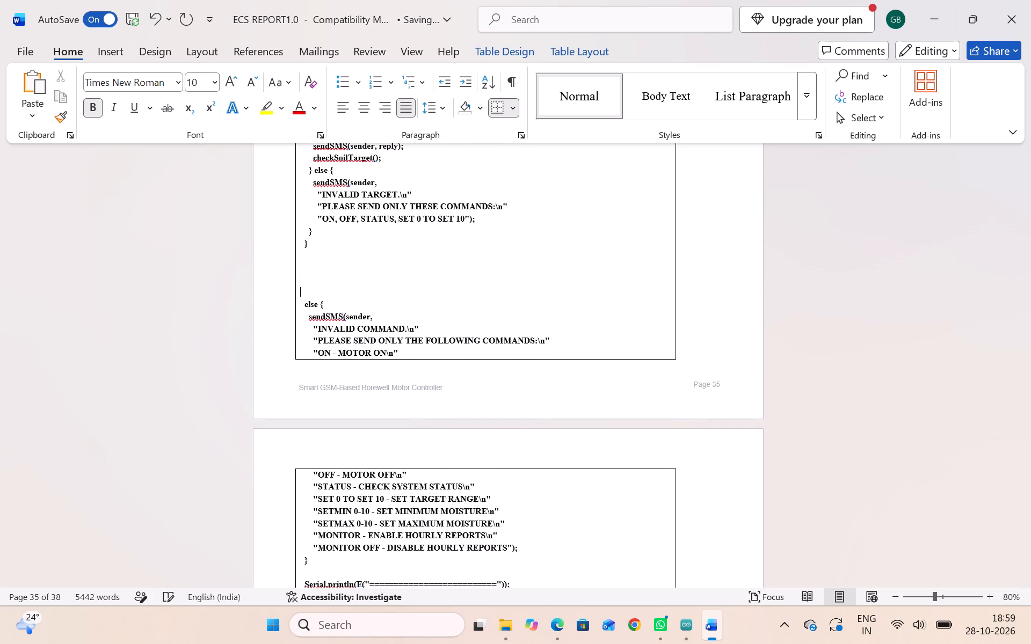
key(Return)
key(Return)
key(Return)
key(Return)
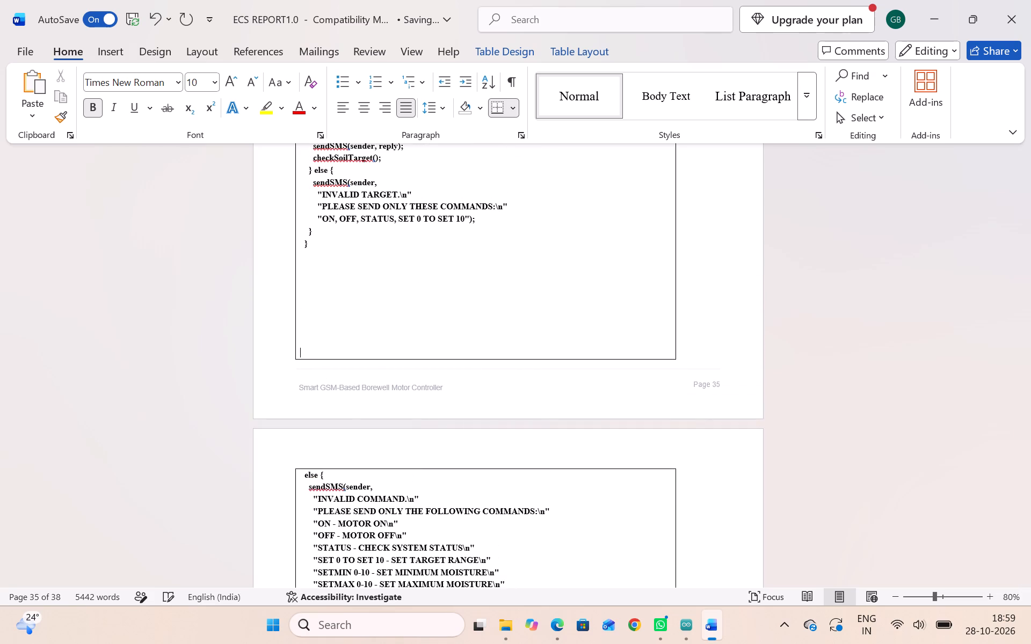
key(Return)
Delete the three-line SETUP comment banner above void setup().
scroll(315, 257, down, 4)
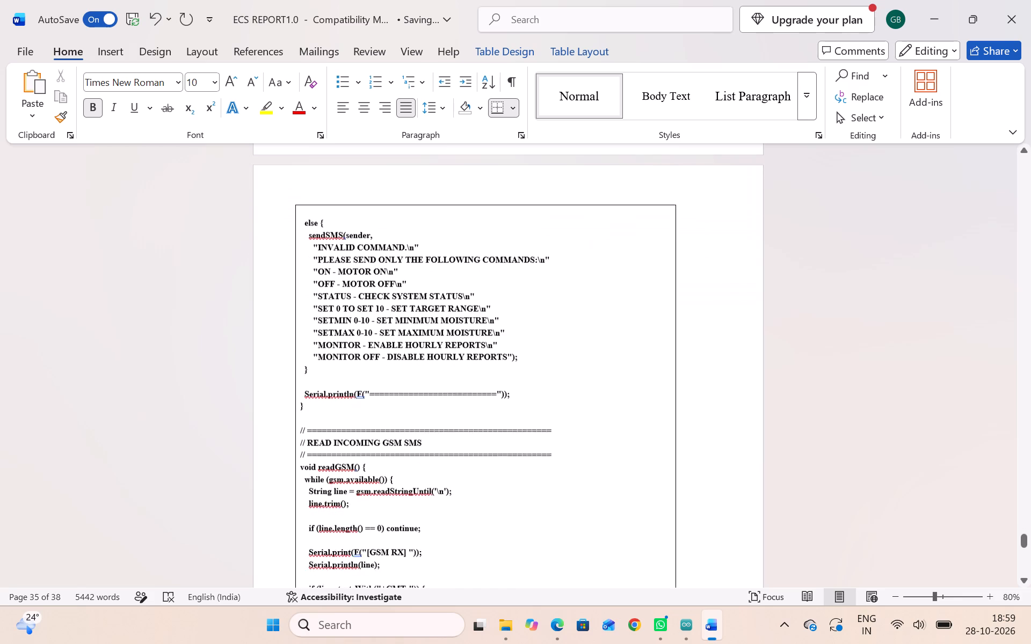
scroll(315, 257, down, 2)
scroll(315, 257, up, 4)
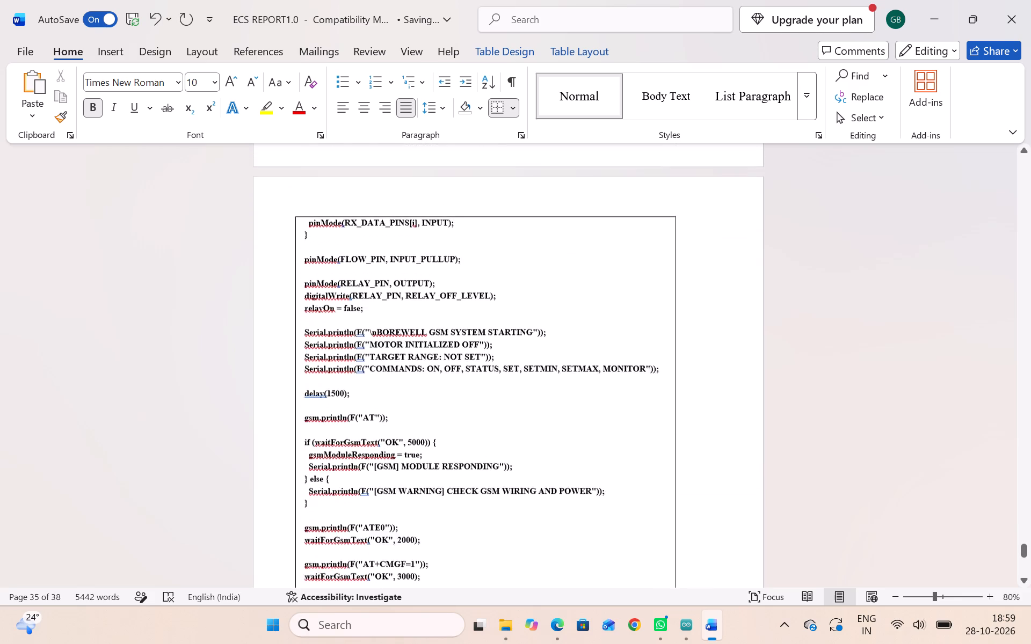
scroll(315, 257, up, 2)
drag(556, 245, 296, 223)
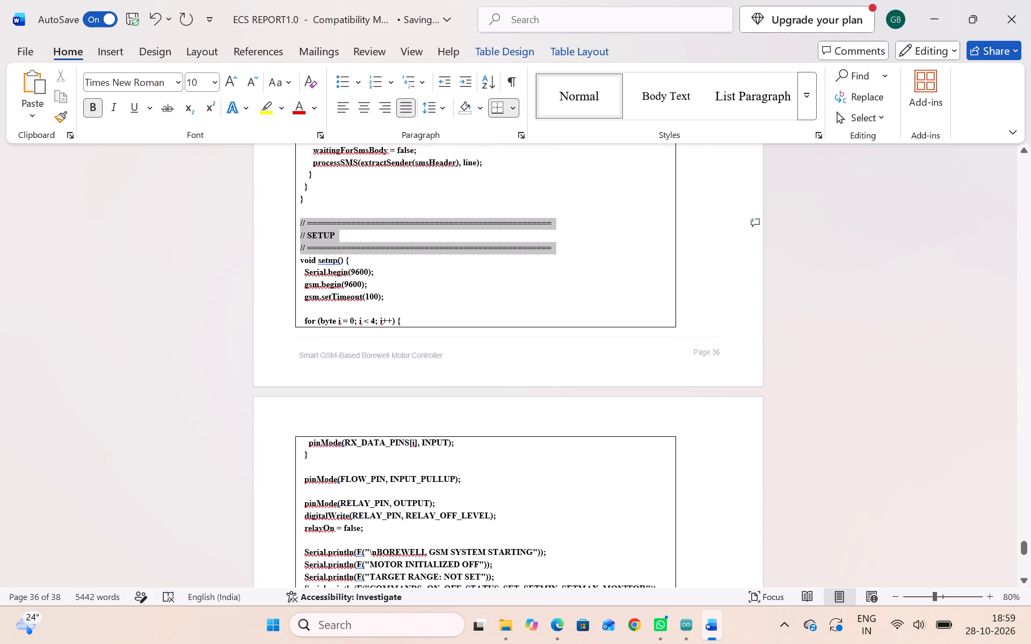
drag(296, 223, 297, 225)
key(BackSpace)
Delete the three-line MAIN LOOP comment banner above void loop().
scroll(297, 225, down, 1)
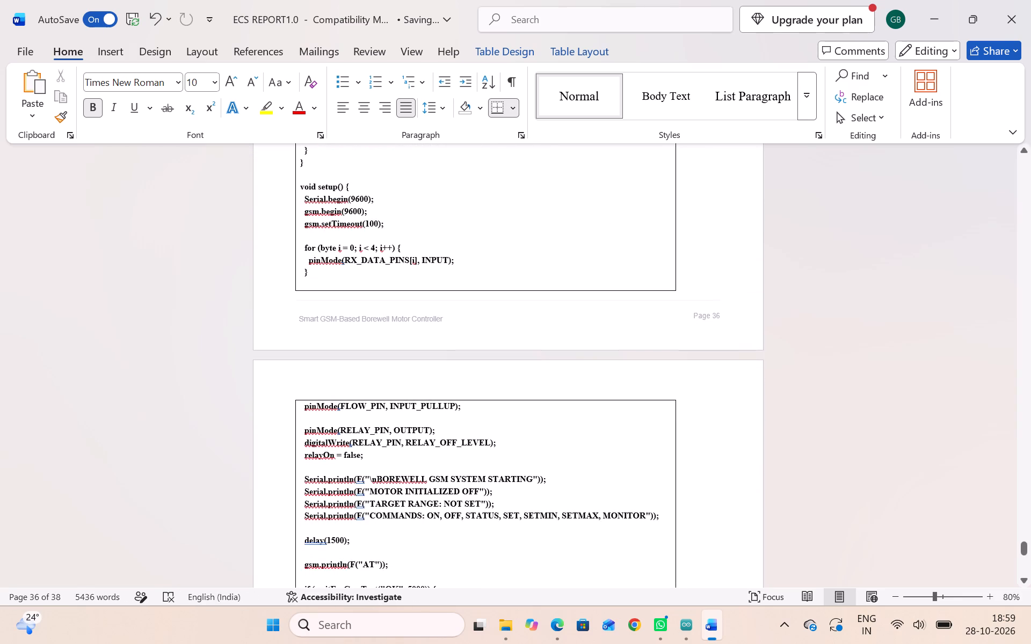
scroll(297, 225, down, 4)
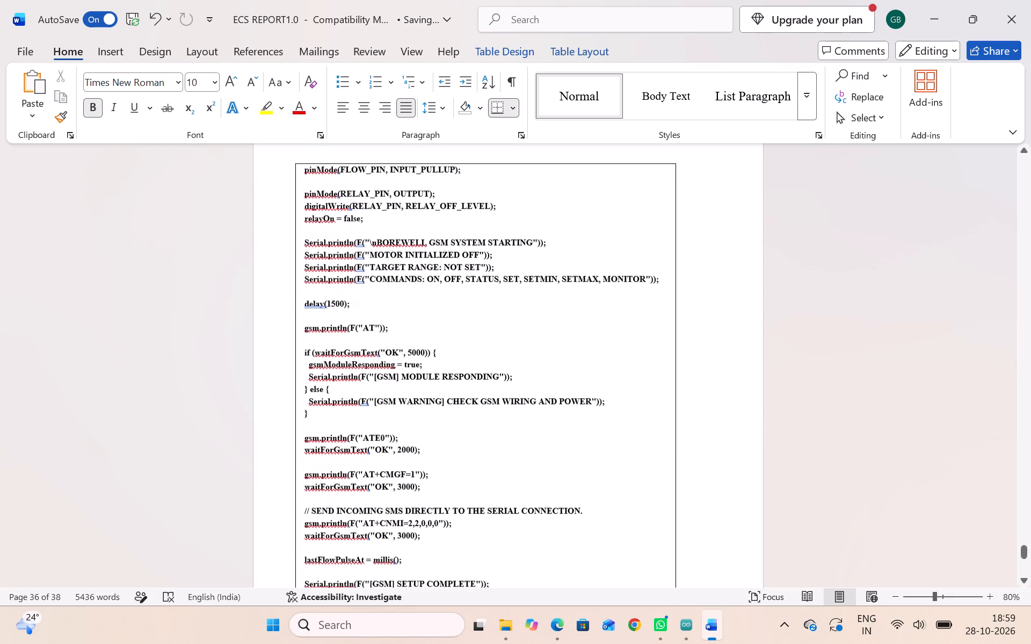
scroll(297, 225, down, 4)
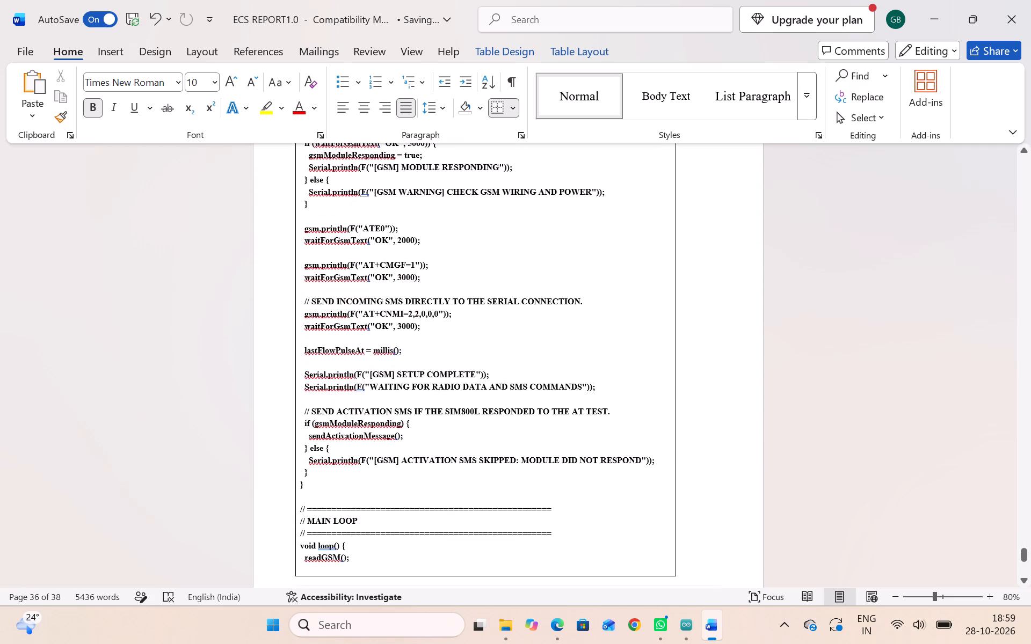
scroll(297, 225, down, 2)
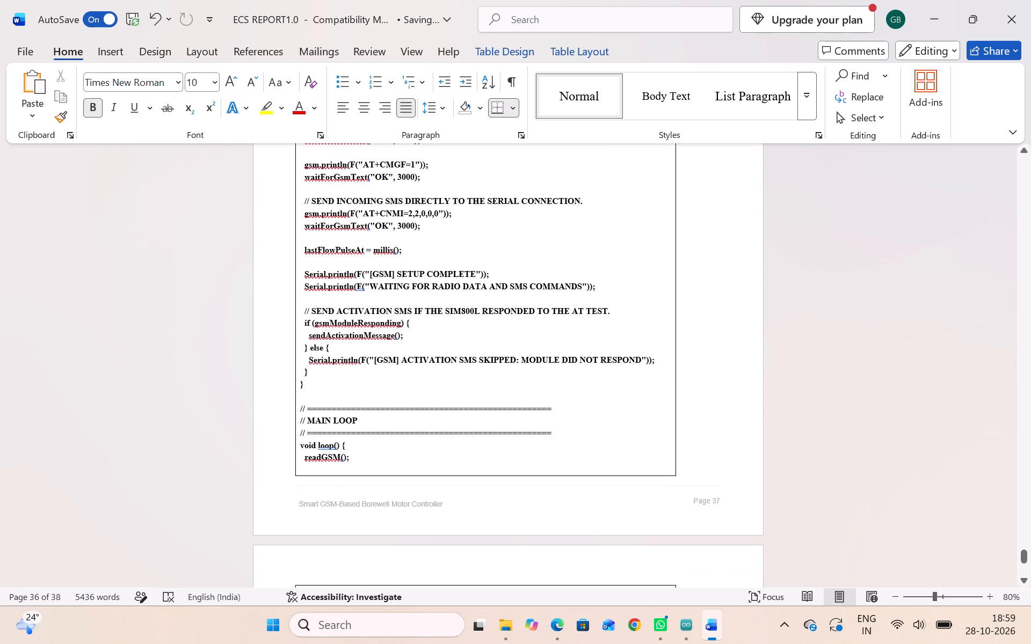
drag(564, 436, 381, 416)
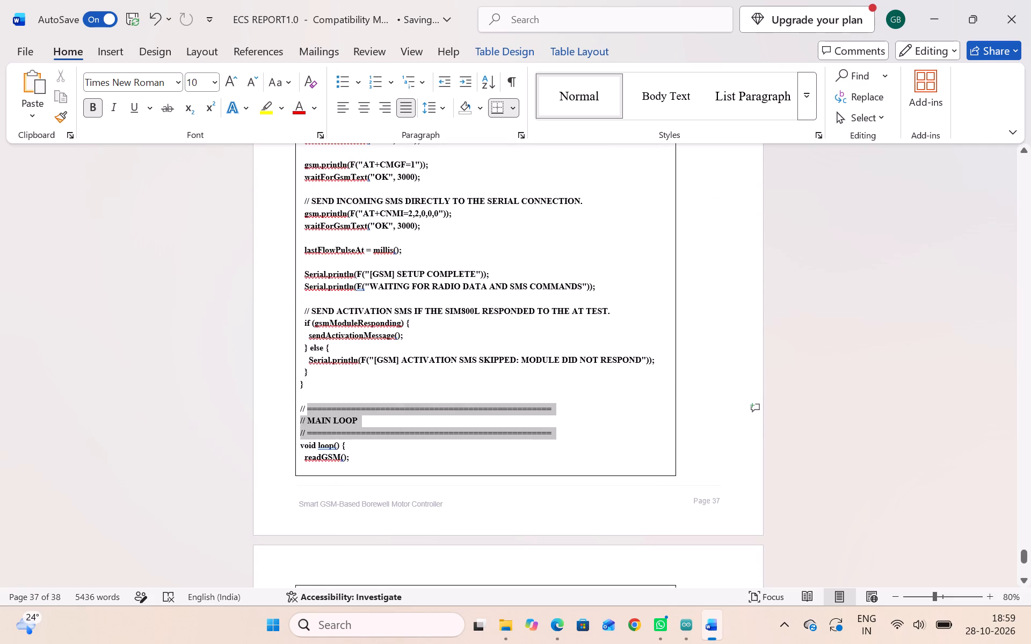
drag(381, 416, 223, 408)
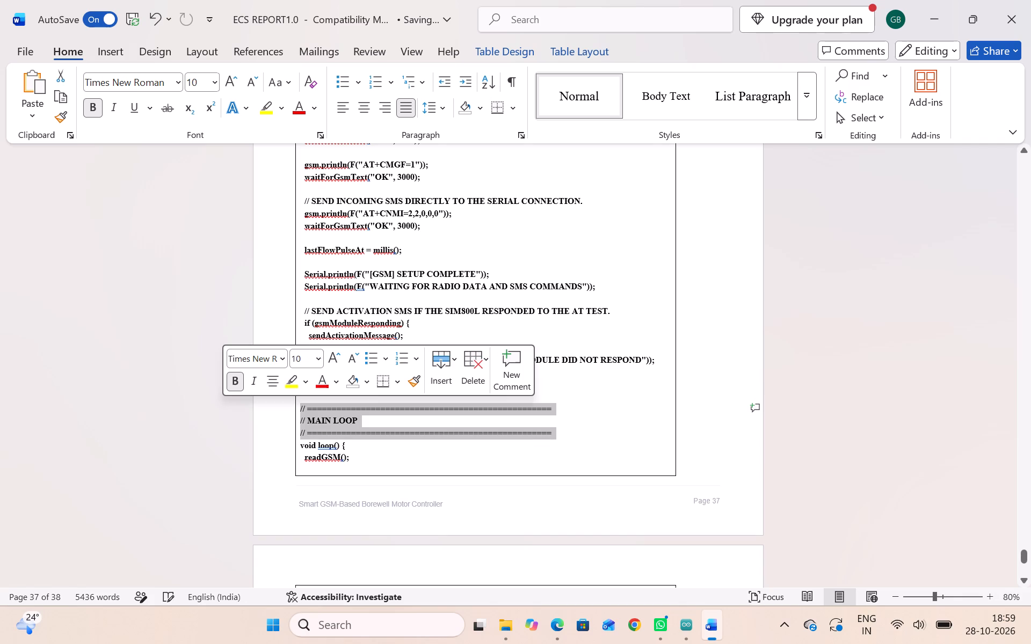
key(BackSpace)
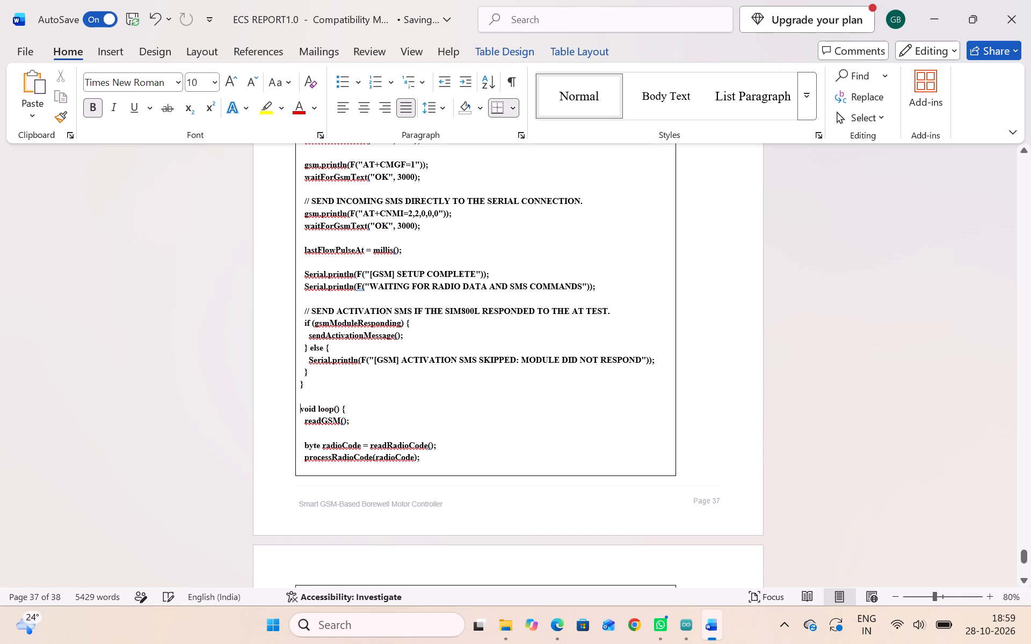
Insert seven blank lines above void loop() so that the function starts on the next page.
click(304, 398)
key(Return)
key(Return)
key(Return)
key(Return)
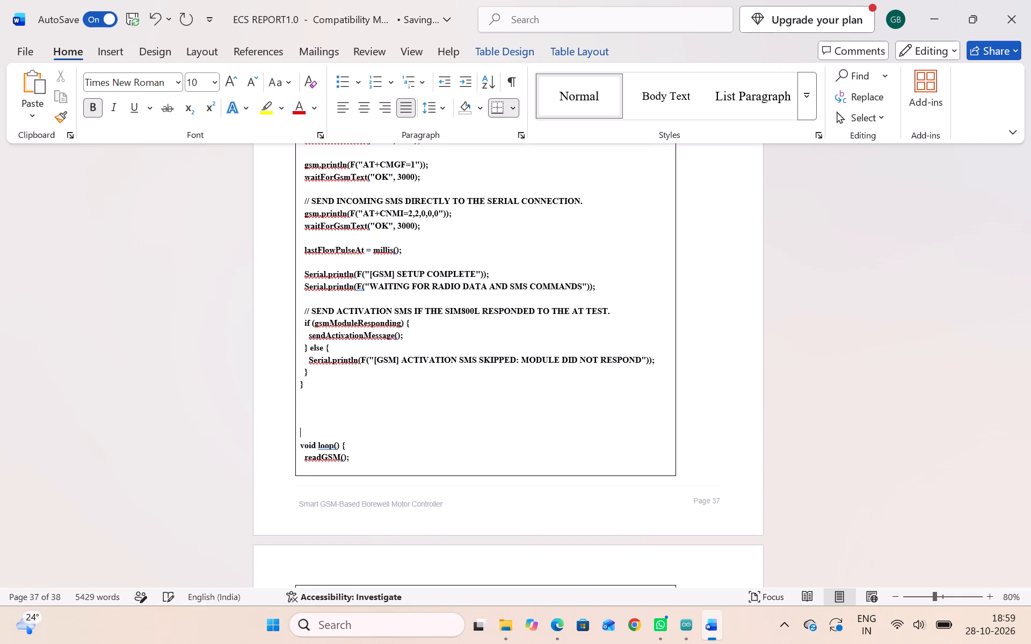
key(Return)
key(Return)
key(Return)
Review the Uno code from the end of void loop() back past the 9.2 heading to the Node 1 code.
scroll(304, 398, down, 2)
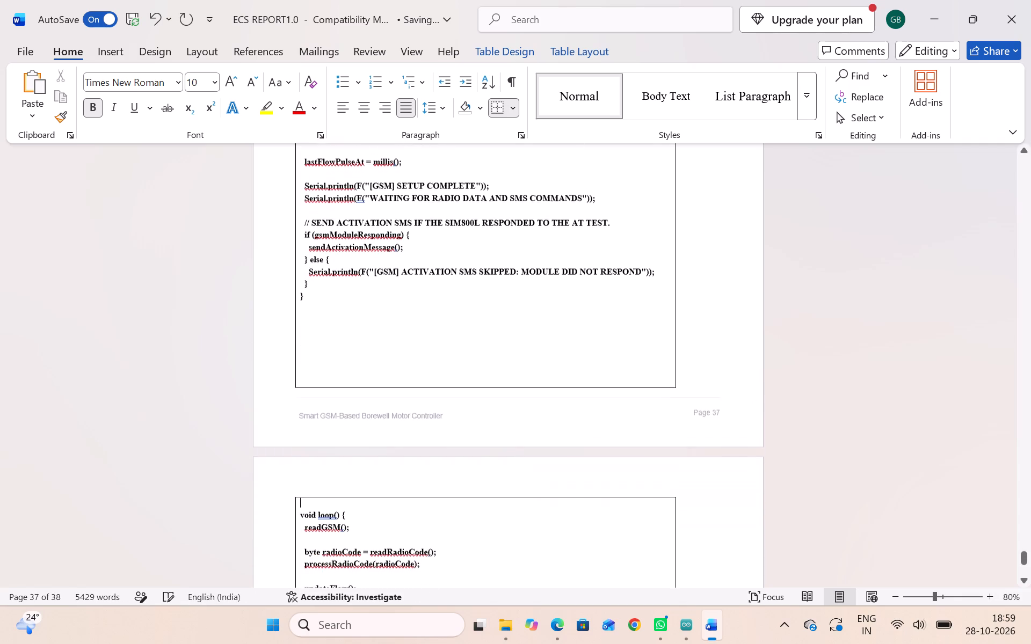
scroll(304, 398, down, 5)
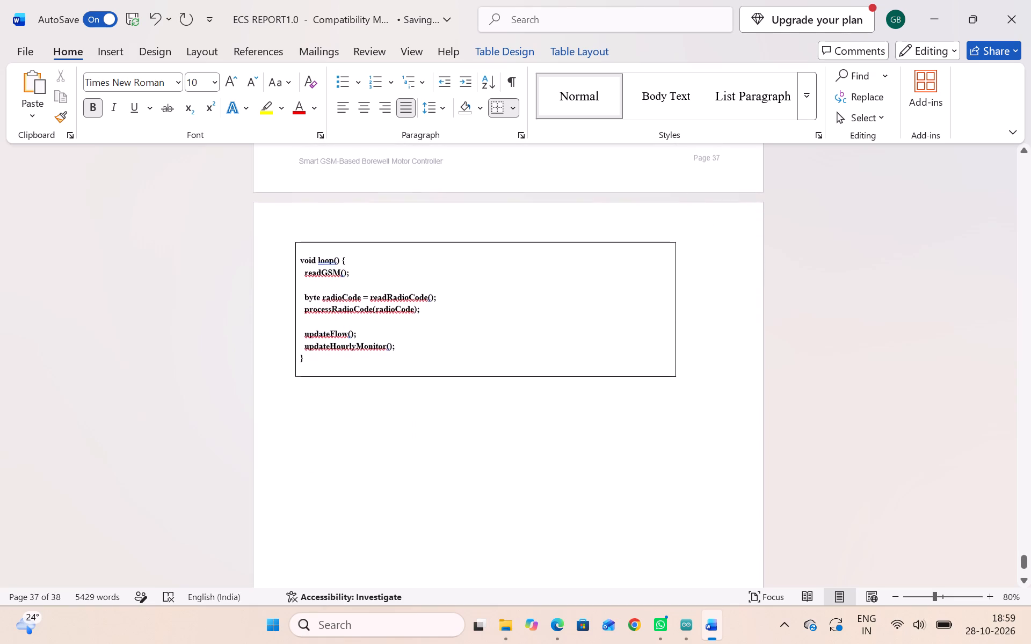
scroll(304, 398, down, 9)
scroll(304, 398, up, 10)
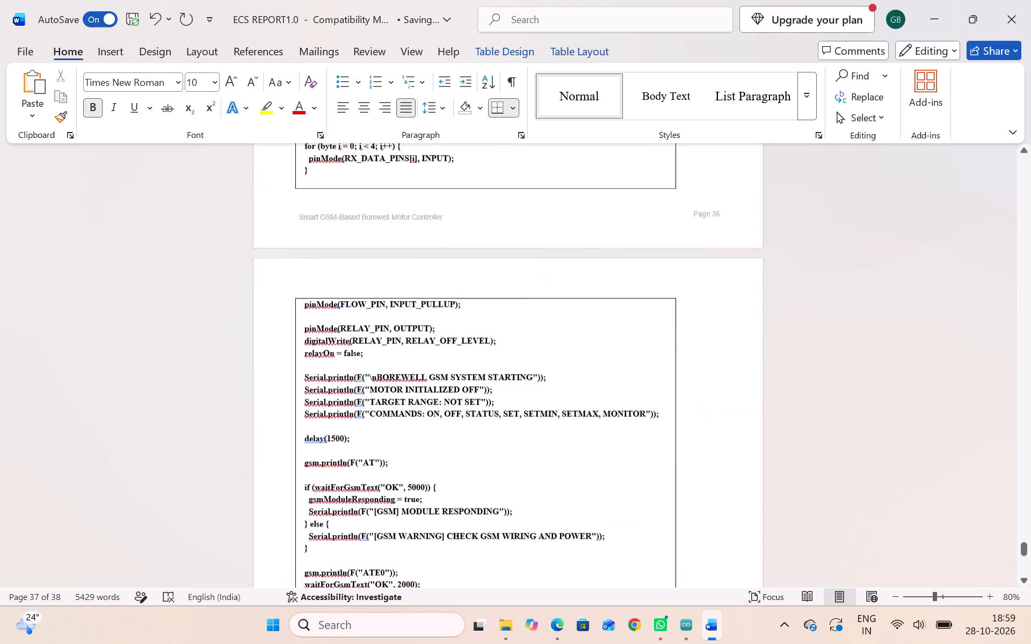
scroll(304, 398, up, 16)
scroll(304, 398, up, 6)
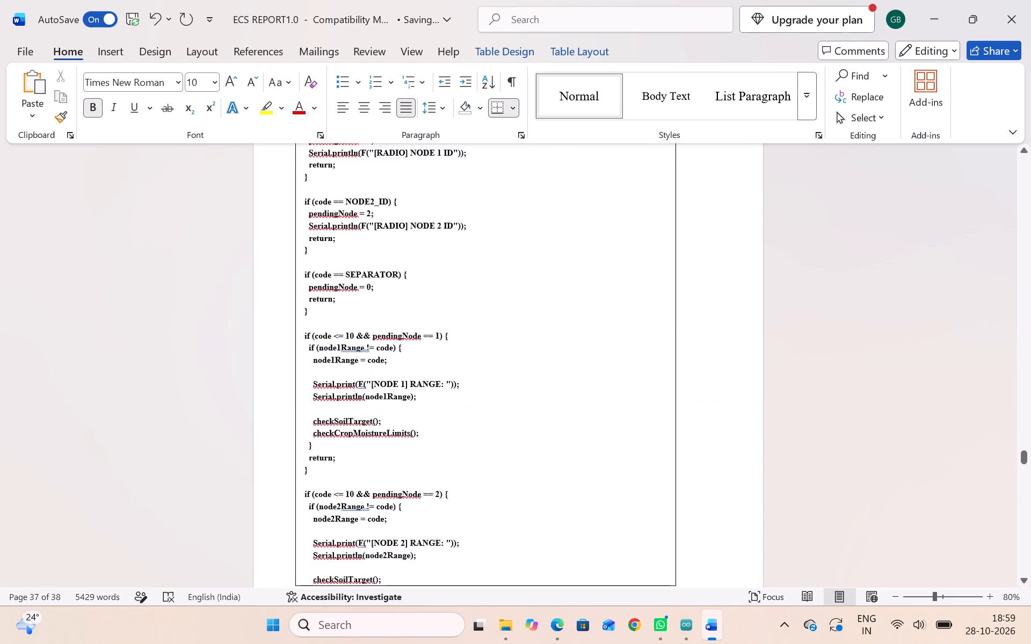
scroll(304, 398, up, 10)
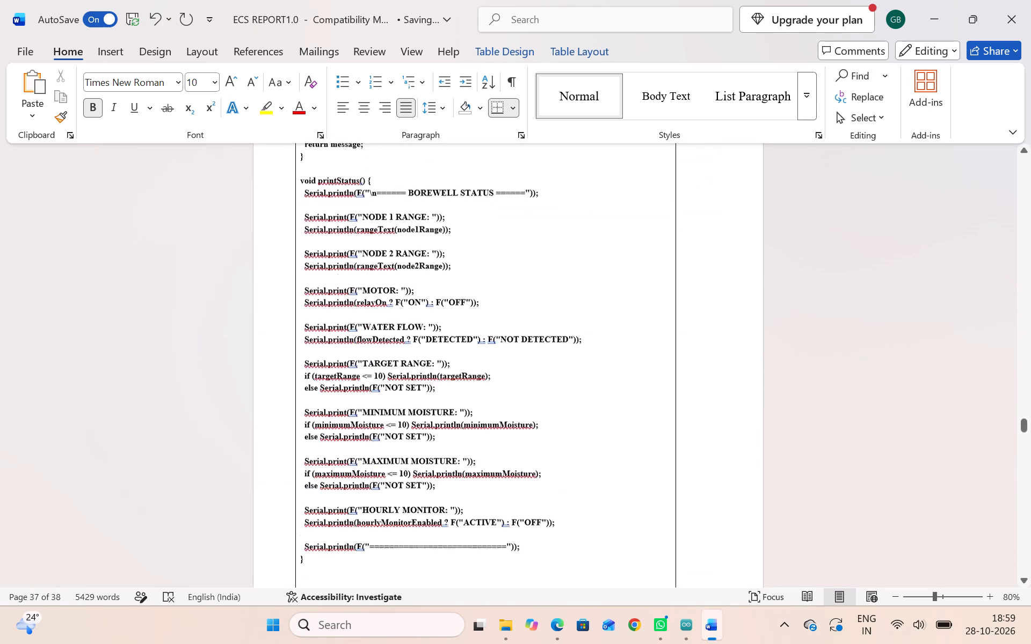
scroll(304, 398, up, 10)
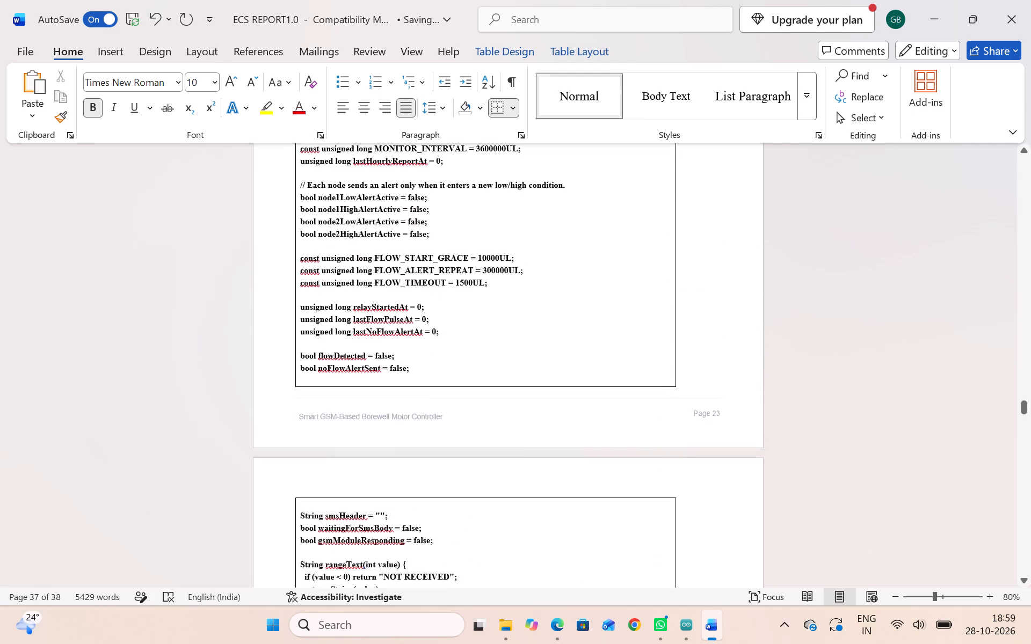
scroll(304, 398, up, 10)
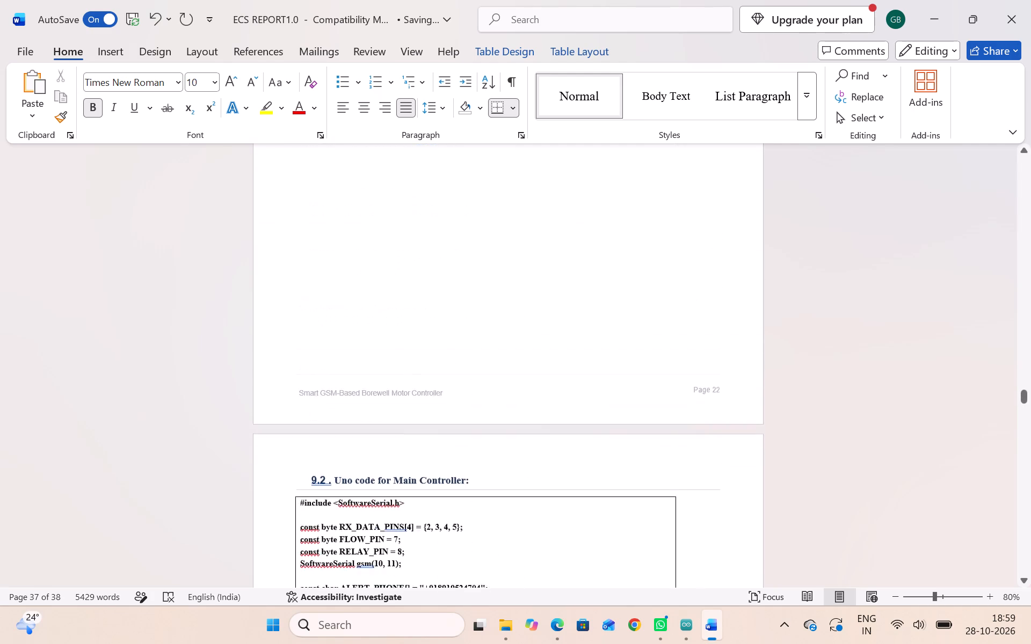
scroll(304, 398, up, 3)
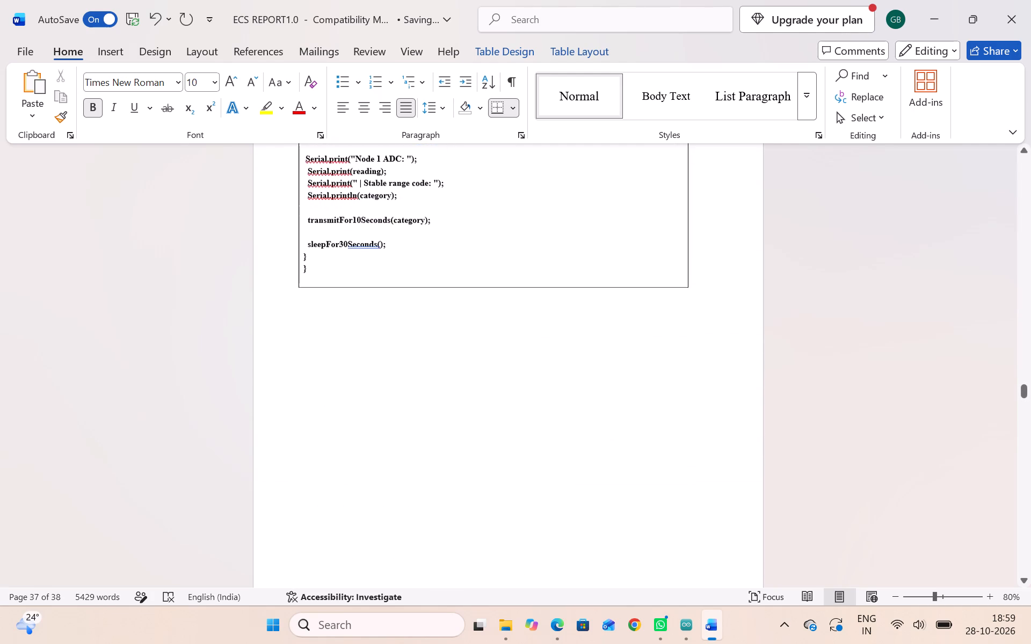
Set the font size of the entire Uno code listing under the 9.2 heading to 10.
scroll(304, 398, down, 5)
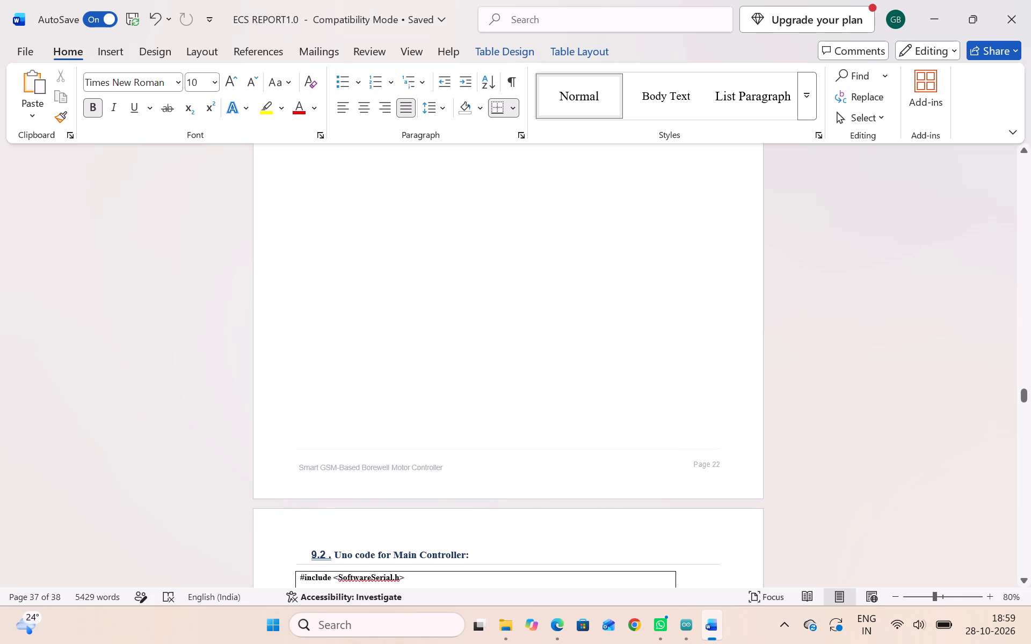
drag(301, 577, 325, 632)
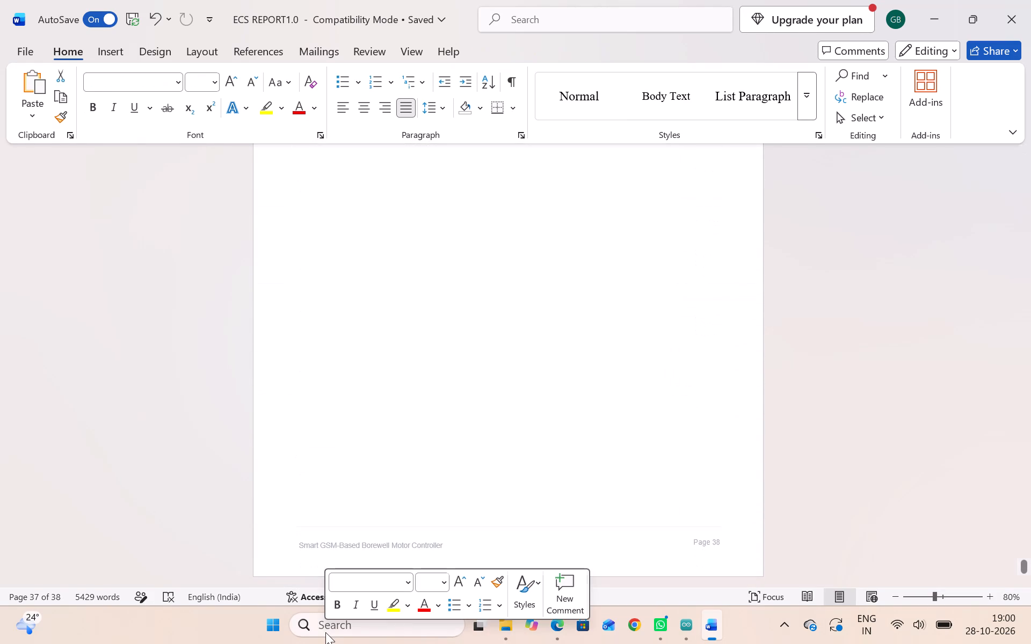
click(441, 579)
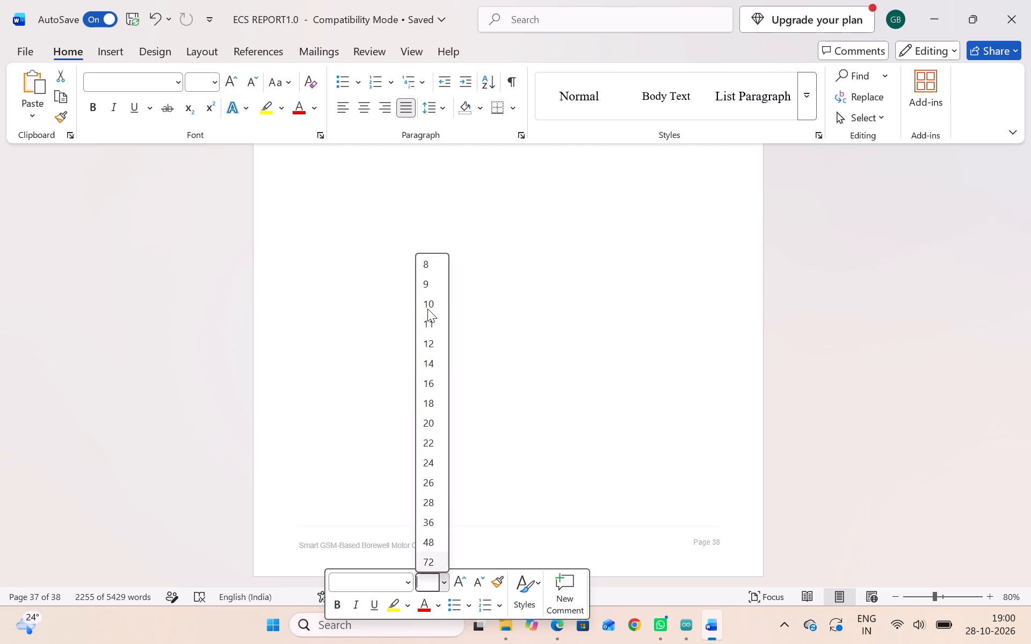
click(434, 302)
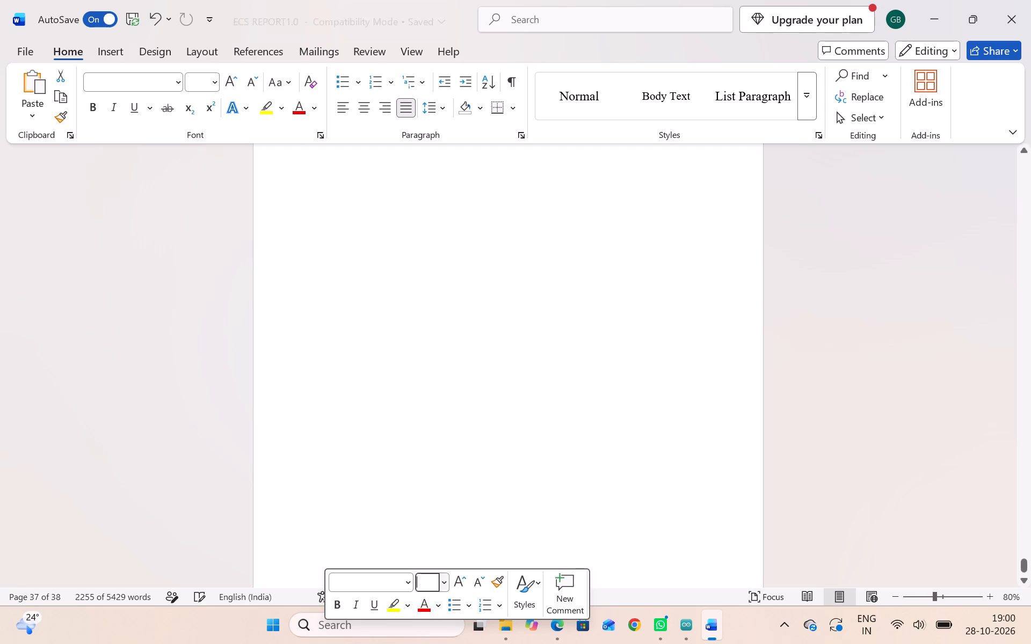
scroll(506, 258, up, 2)
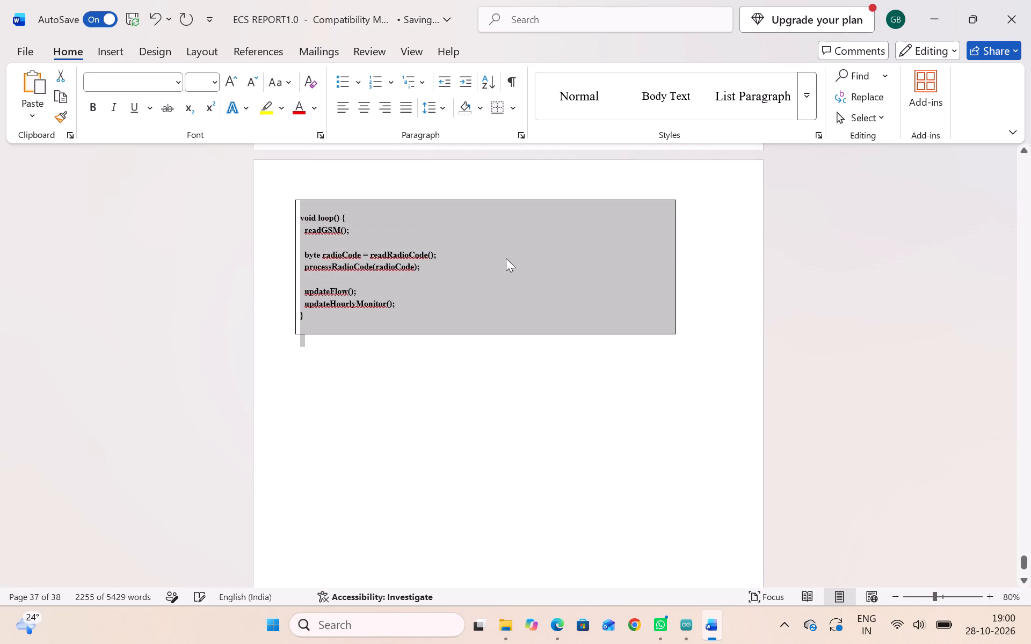
click(506, 258)
Review the page layout of the code listings in a multi-page overview, from void loop() back to the Node 1 code.
scroll(424, 298, up, 1)
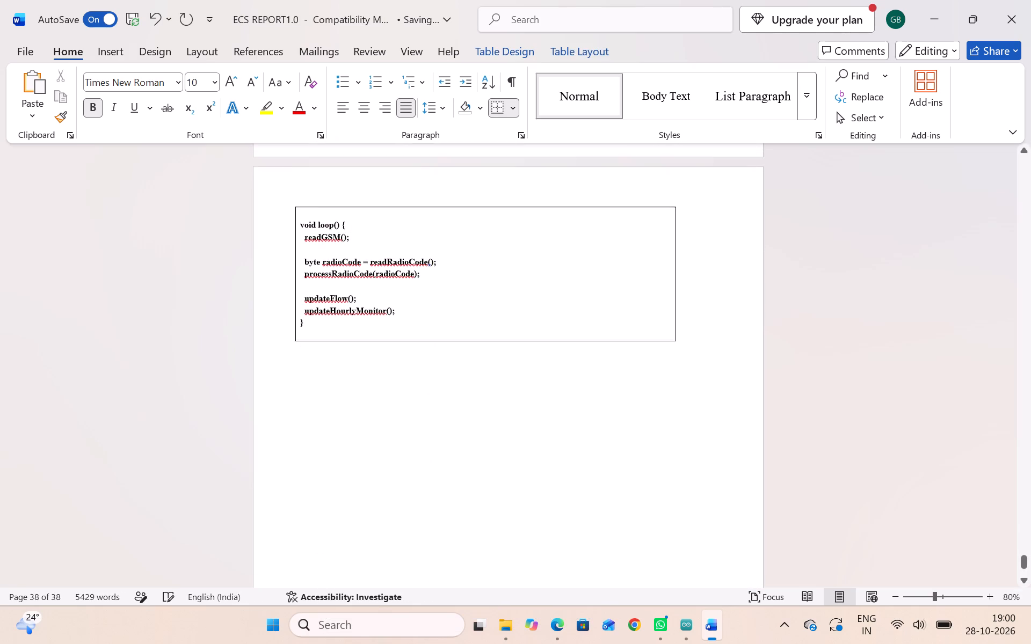
ctrl+scroll(424, 298, down, 5)
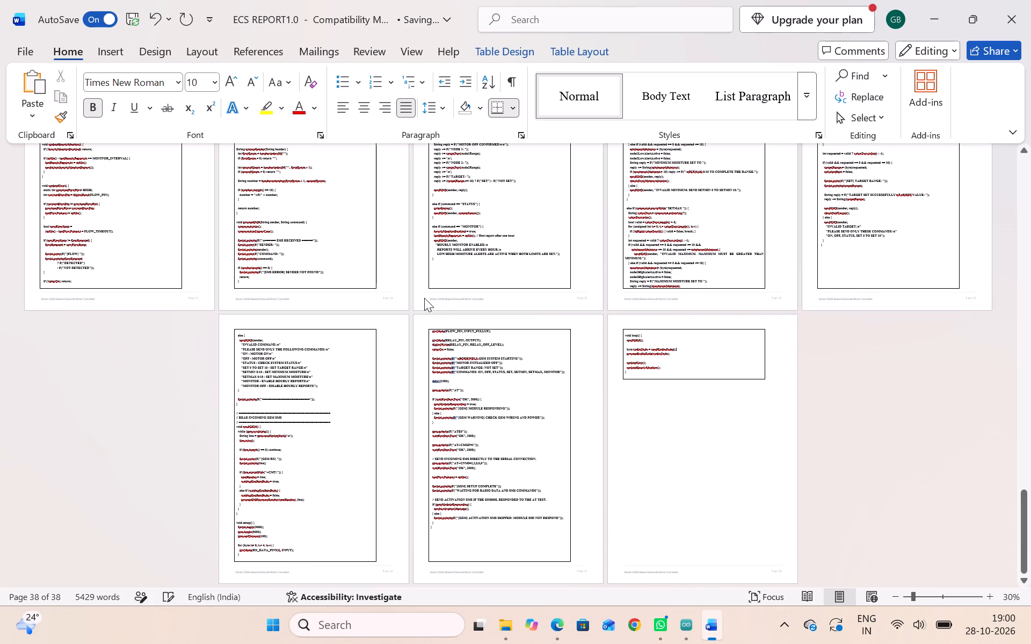
scroll(424, 298, up, 4)
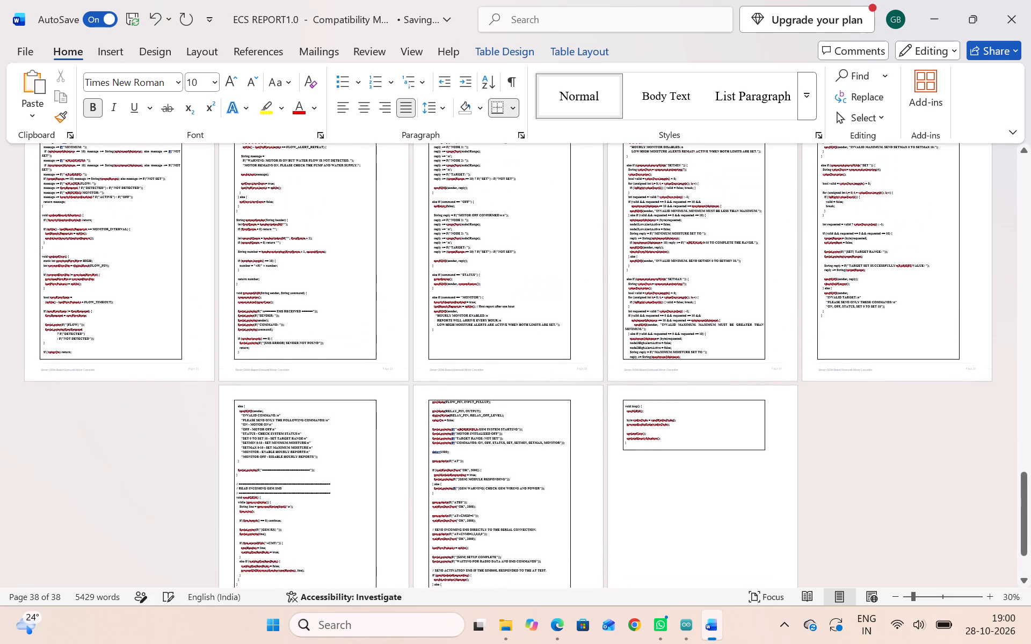
scroll(424, 298, up, 8)
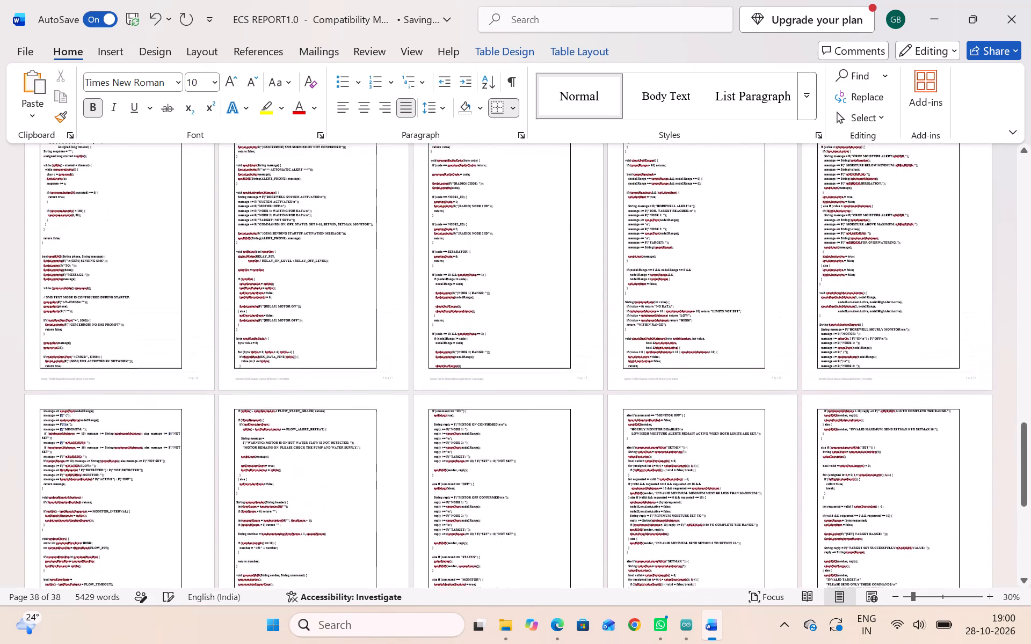
scroll(424, 298, up, 8)
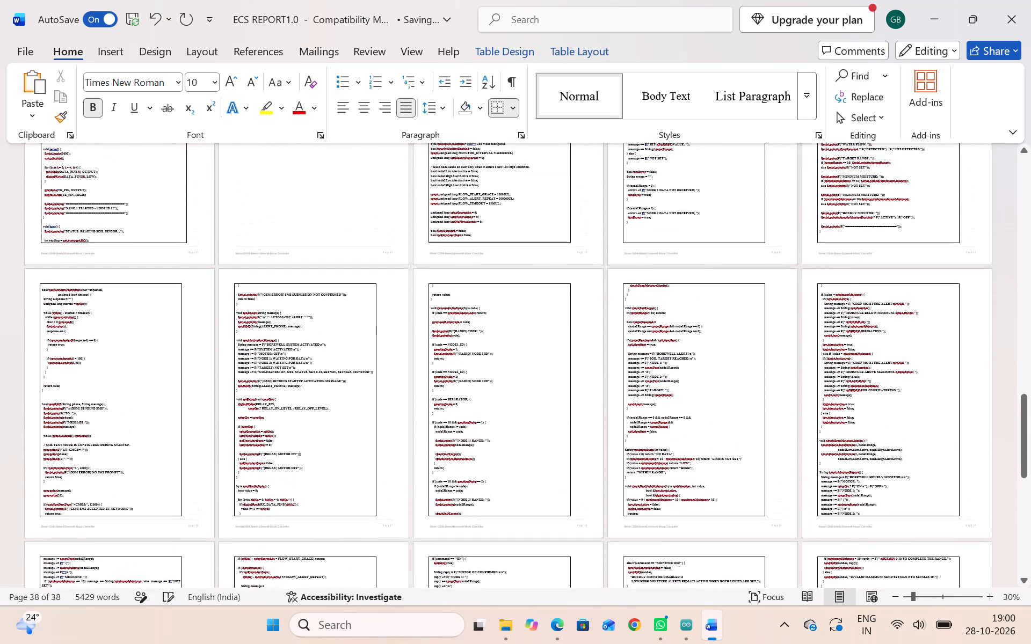
scroll(424, 298, up, 5)
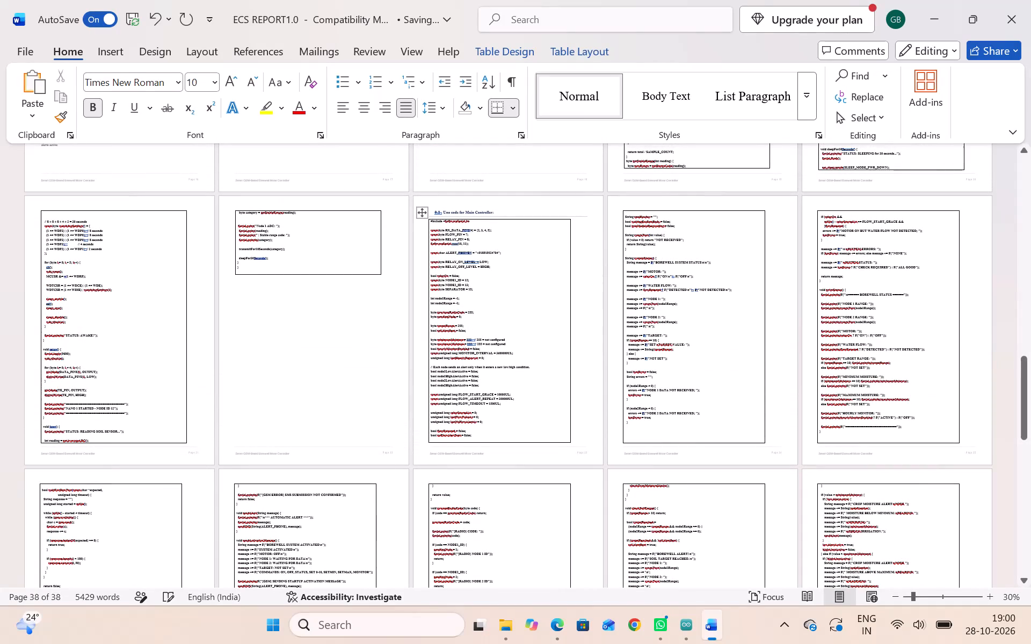
scroll(424, 298, up, 1)
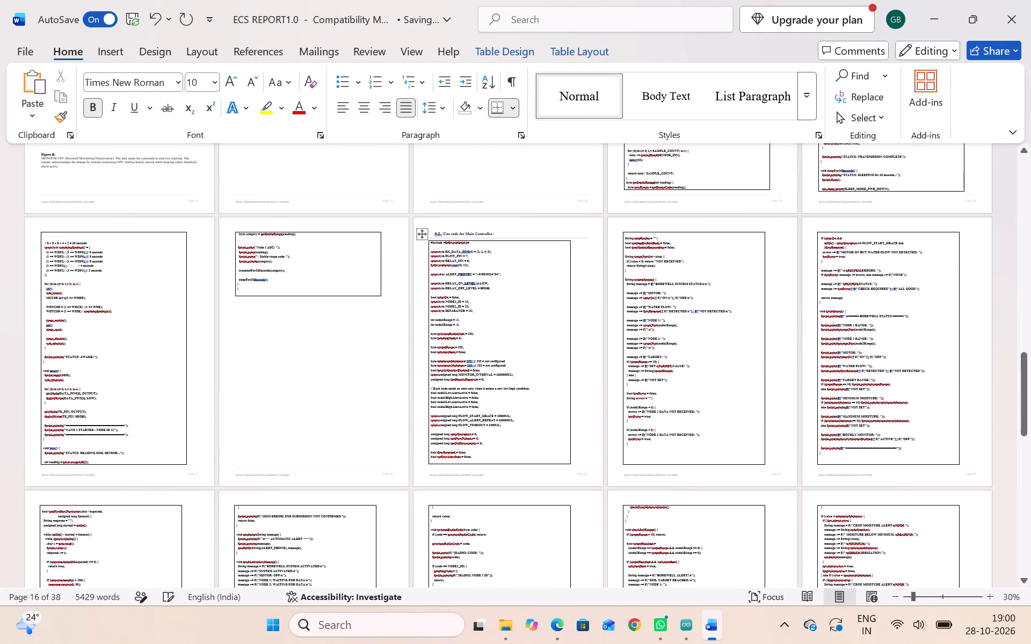
scroll(424, 298, up, 1)
Save the report document.
key(ctrl+s)
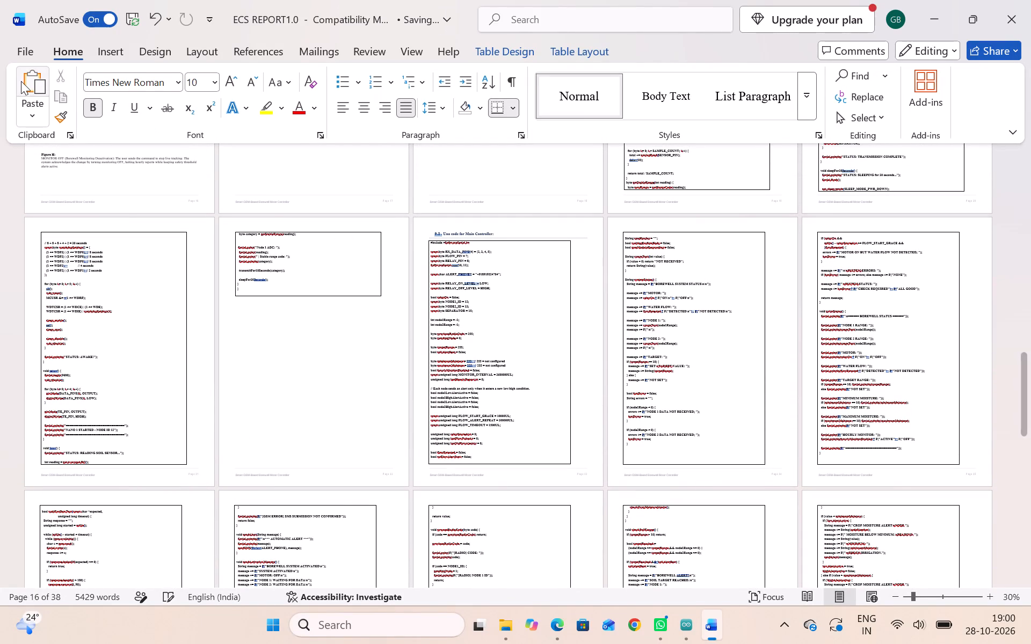
Start exporting the report as a PDF/XPS document.
click(32, 50)
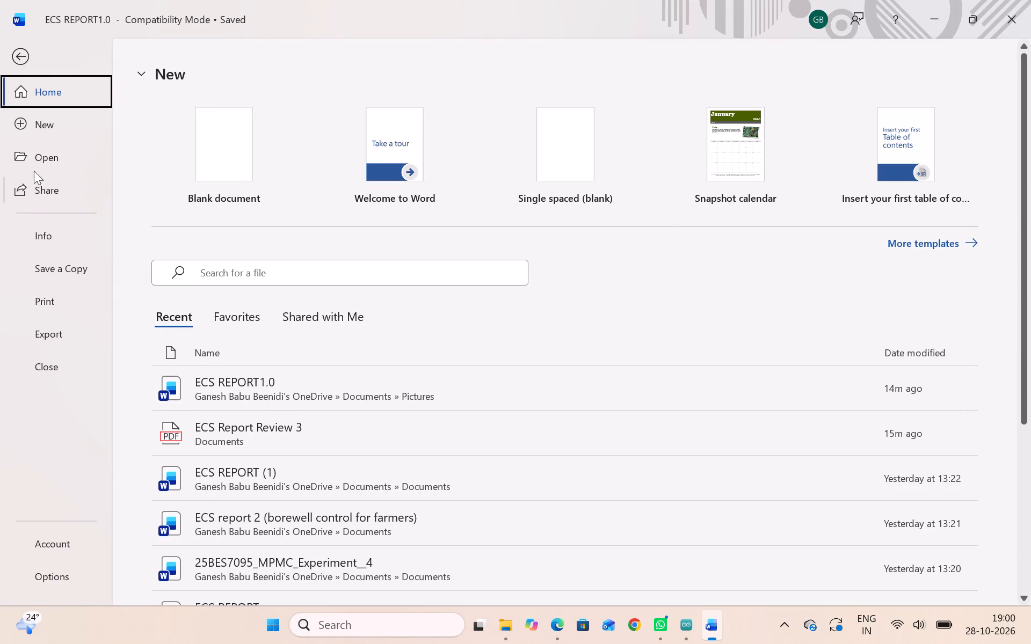
click(52, 333)
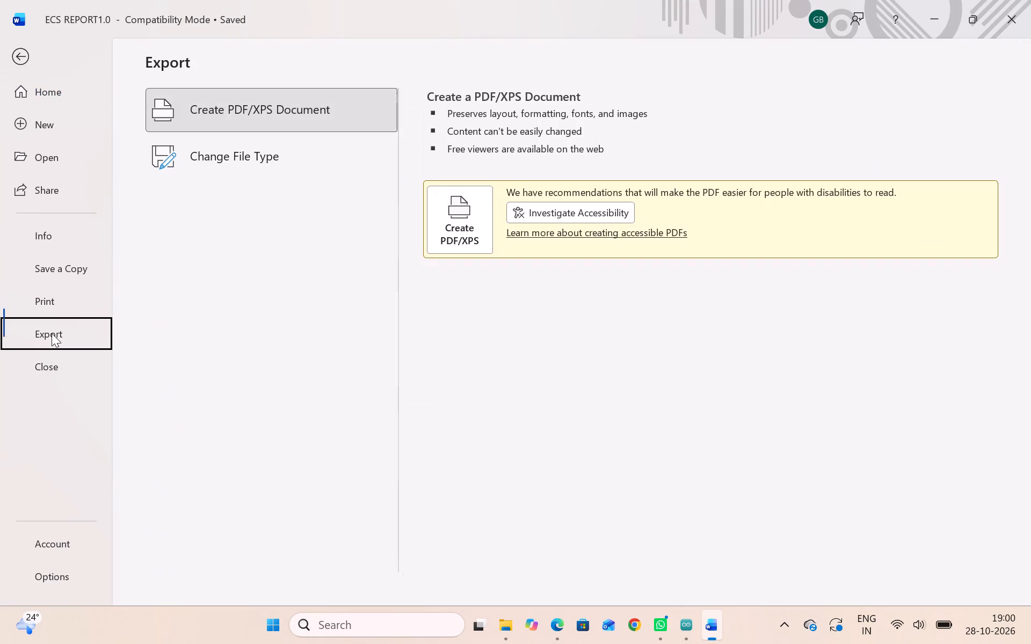
click(449, 216)
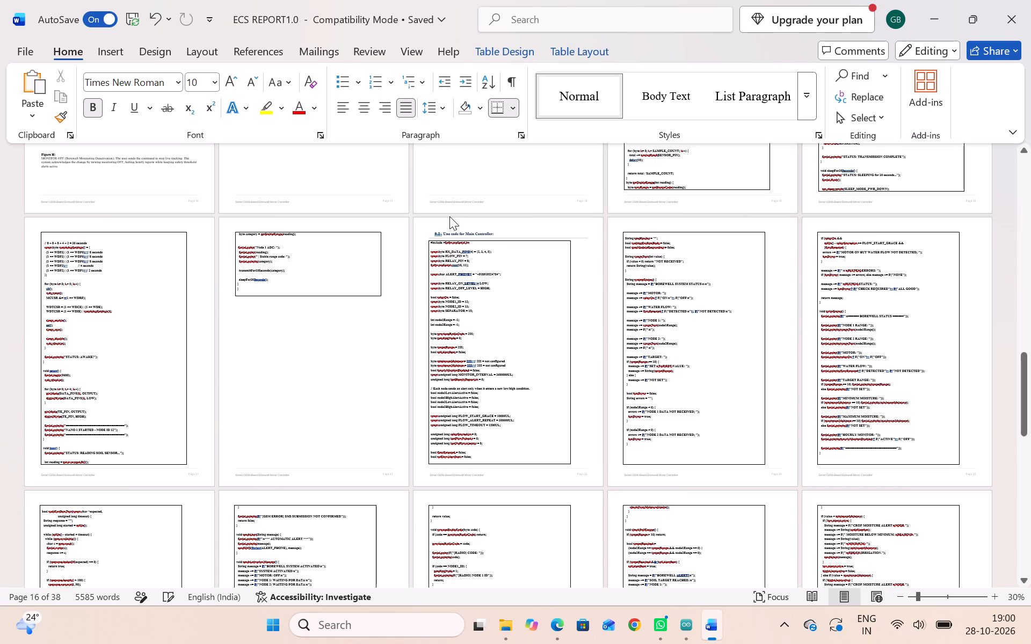
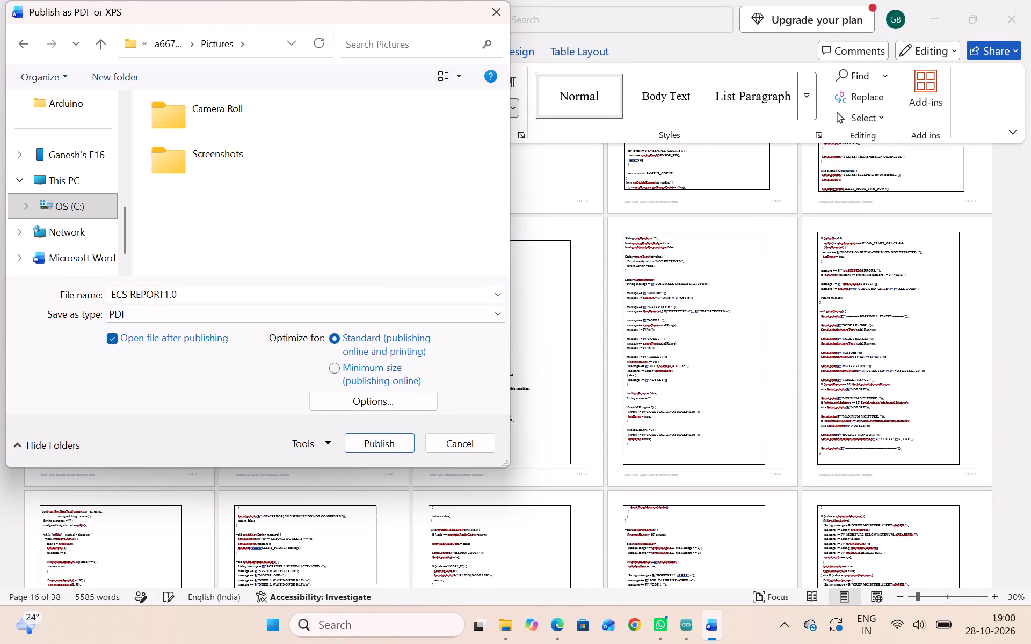
Name the PDF export ECS Project Report.
click(369, 296)
key(BackSpace)
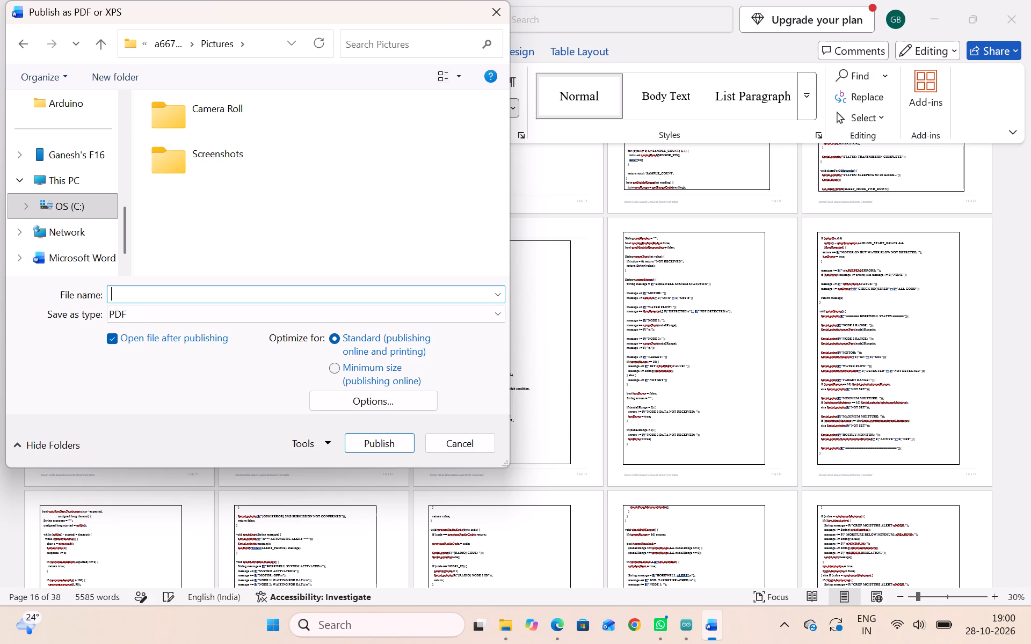
key(e)
key(BackSpace)
key(e)
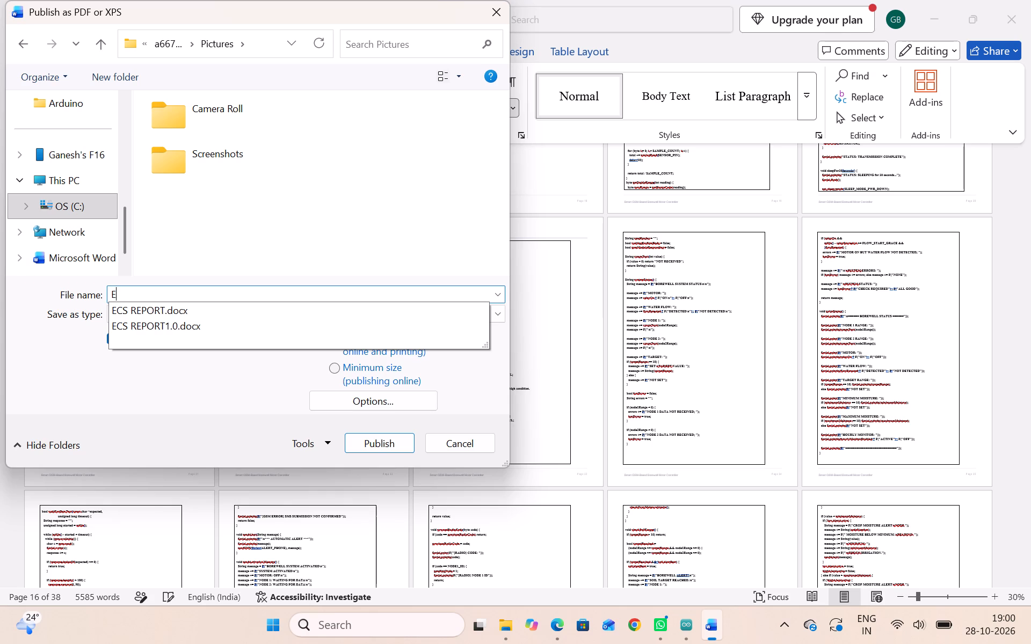
key(c)
key(a)
key(s)
key(s)
key(space)
key(p)
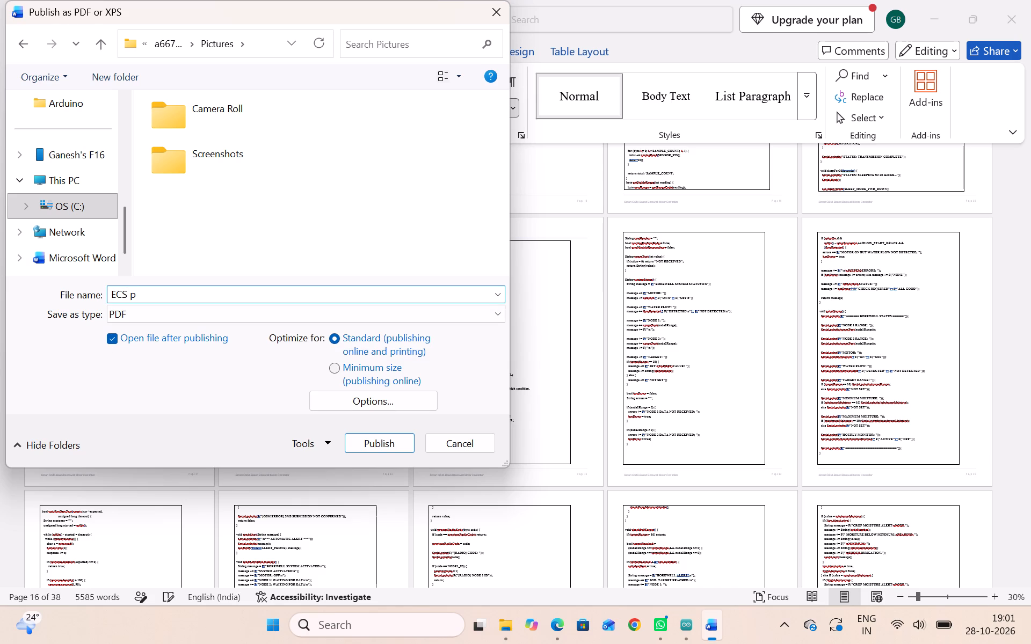
text(roj)
key(c)
key(BackSpace)
text(ect)
key(space)
text(eport)
Publish the PDF into the projects folder on the Desktop.
scroll(68, 154, up, 1)
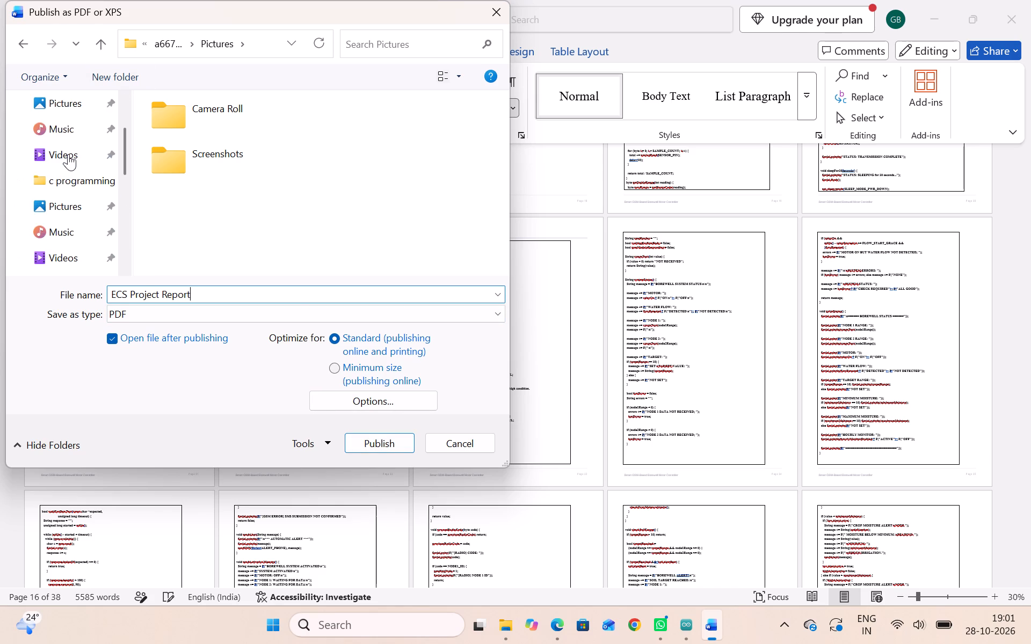
scroll(68, 154, up, 1)
click(69, 123)
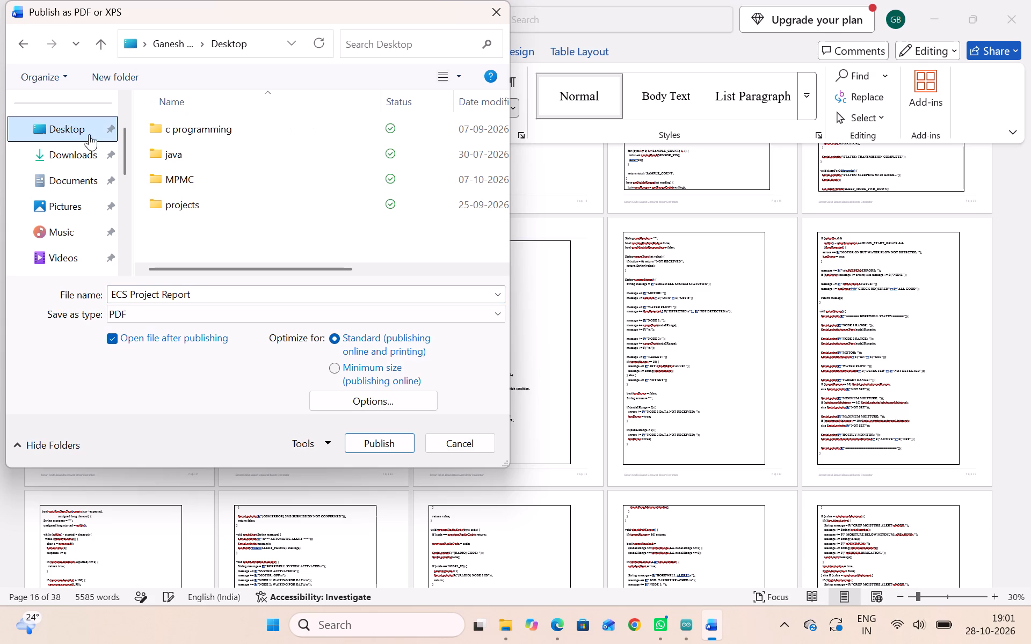
double_click(185, 204)
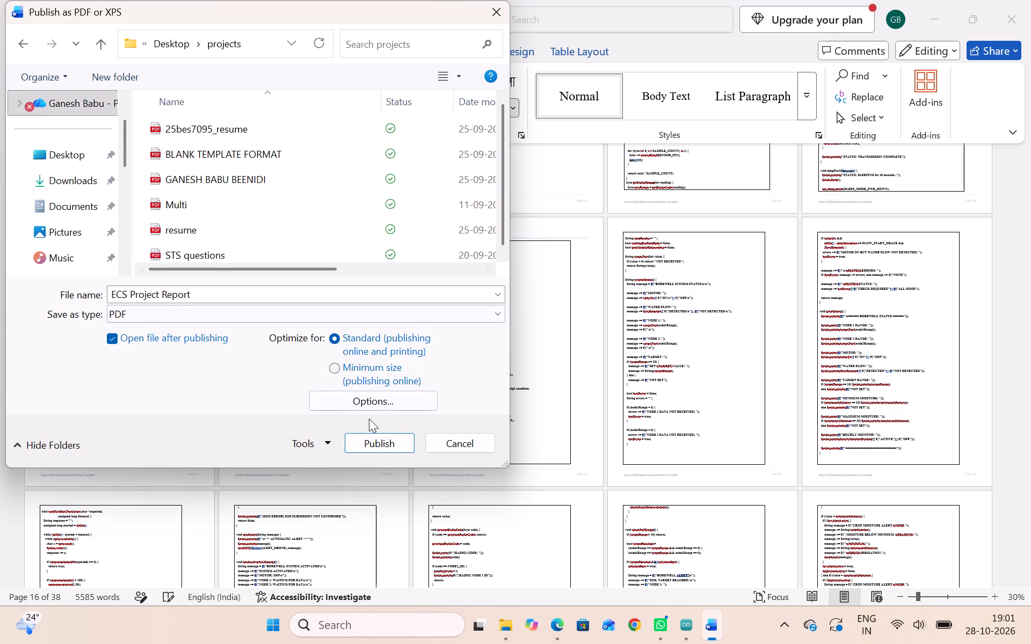
click(374, 443)
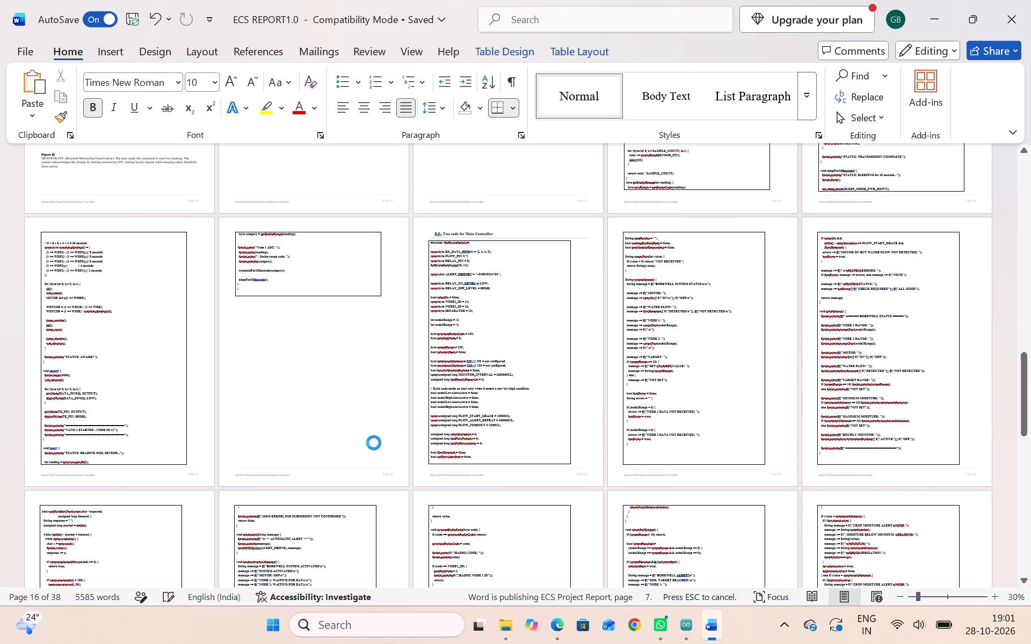
drag(374, 443, 570, 632)
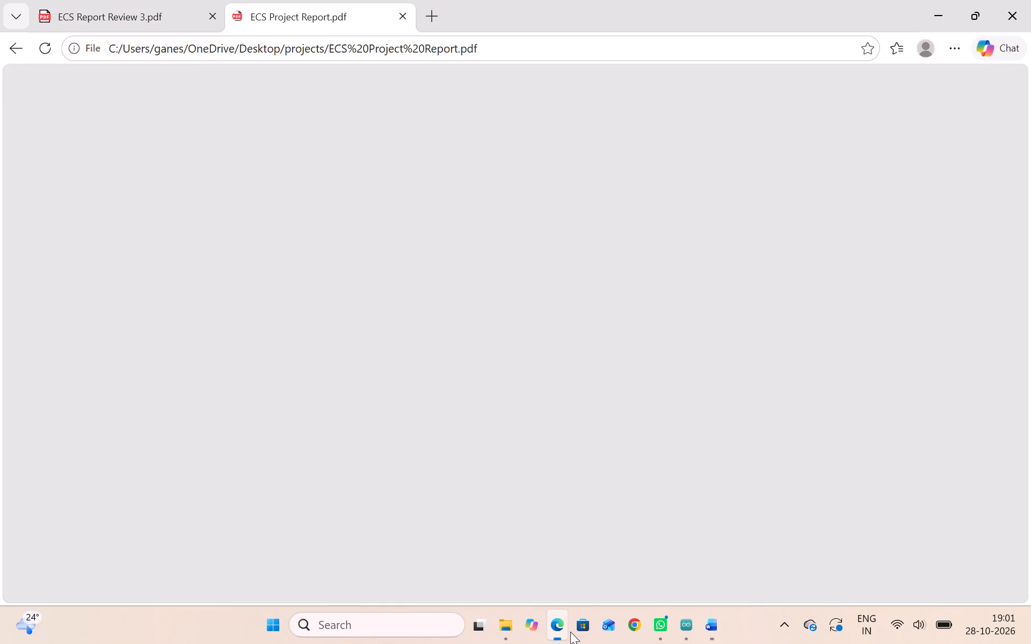
Switch to File Explorer and copy the ECS Project Report PDF from the Desktop's projects folder.
drag(570, 632, 513, 624)
click(502, 543)
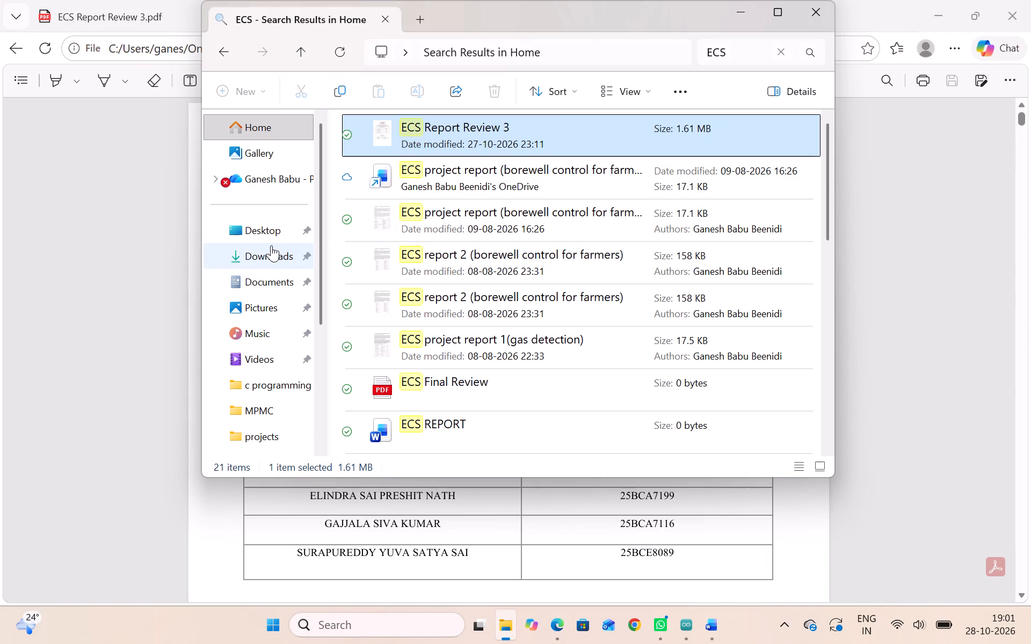
click(265, 223)
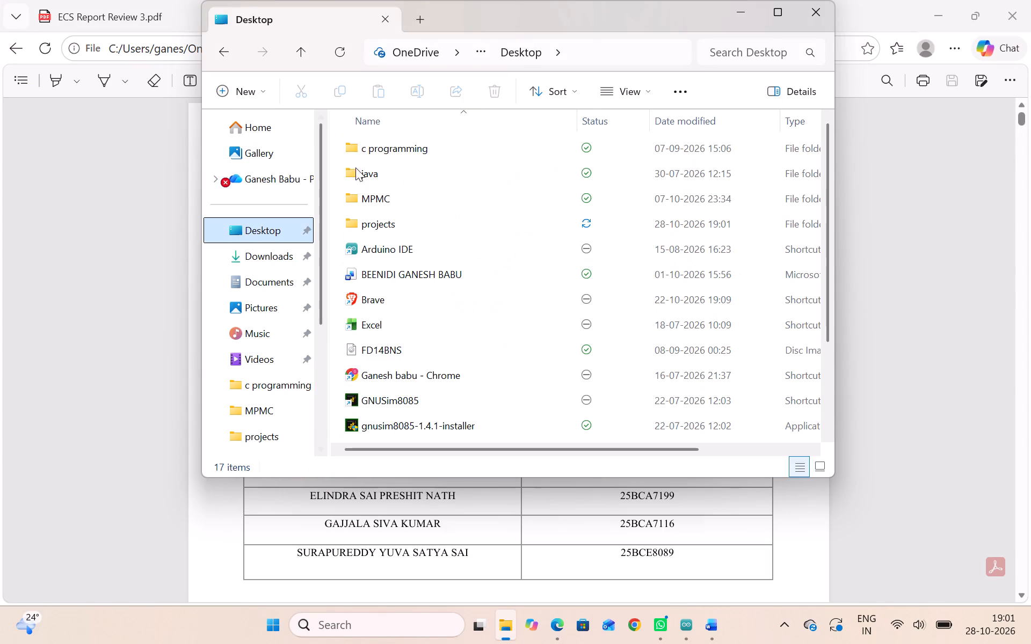
double_click(373, 222)
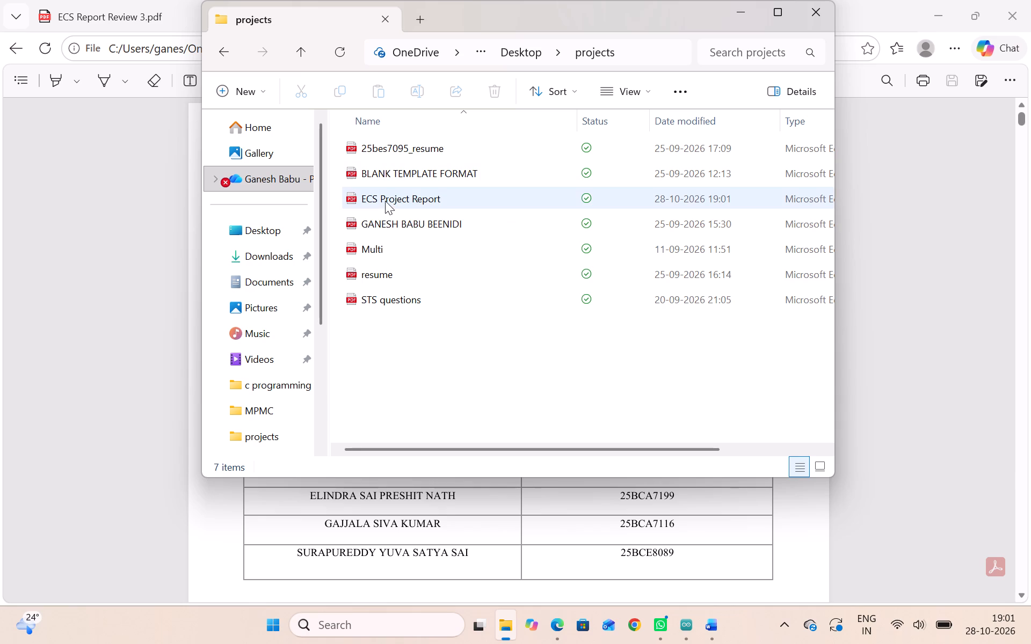
click(385, 201)
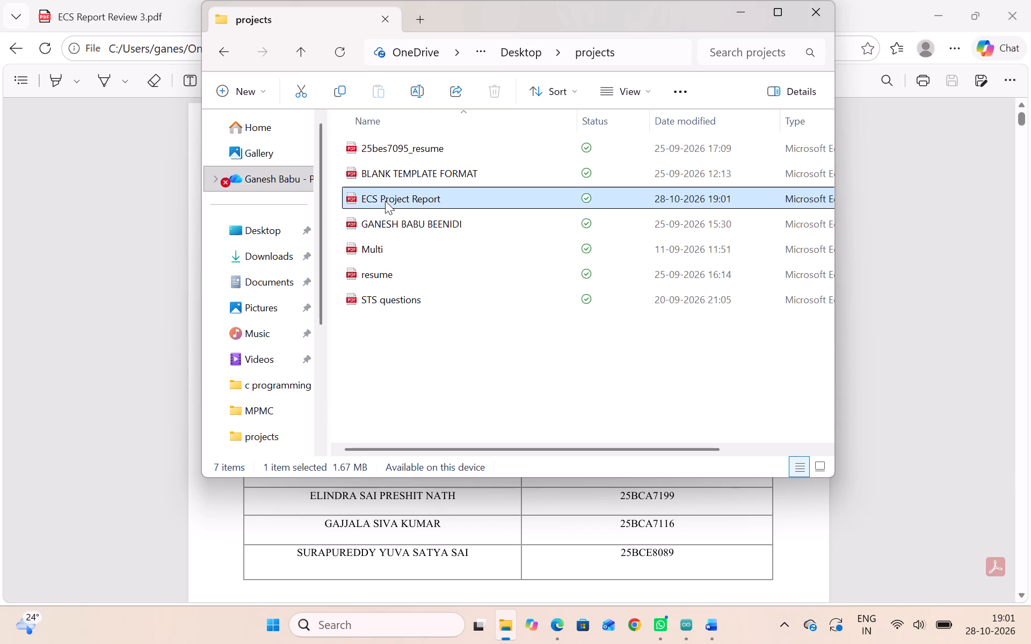
key(ctrl+c)
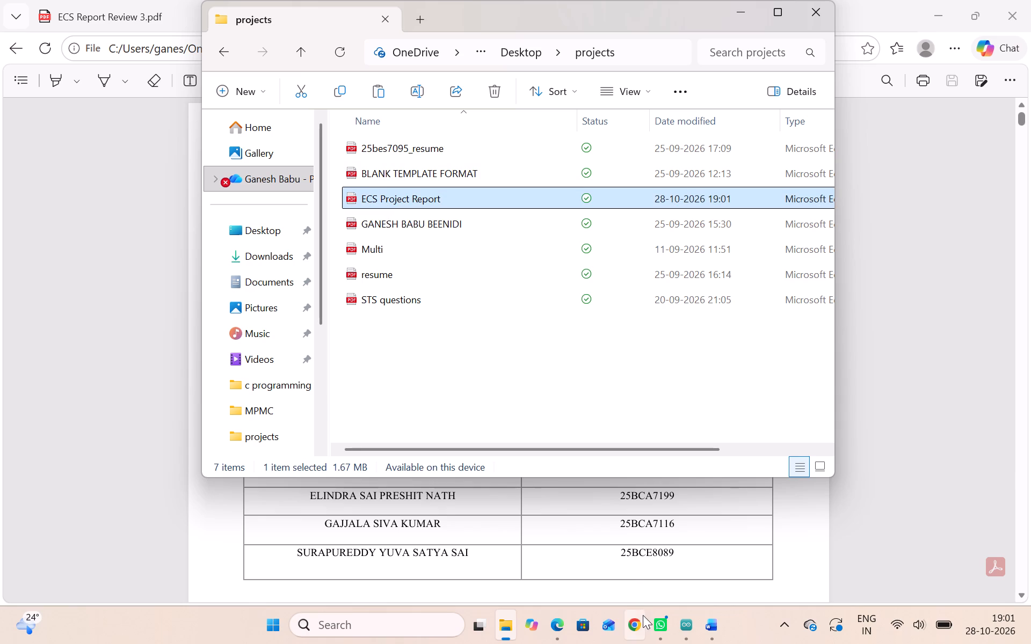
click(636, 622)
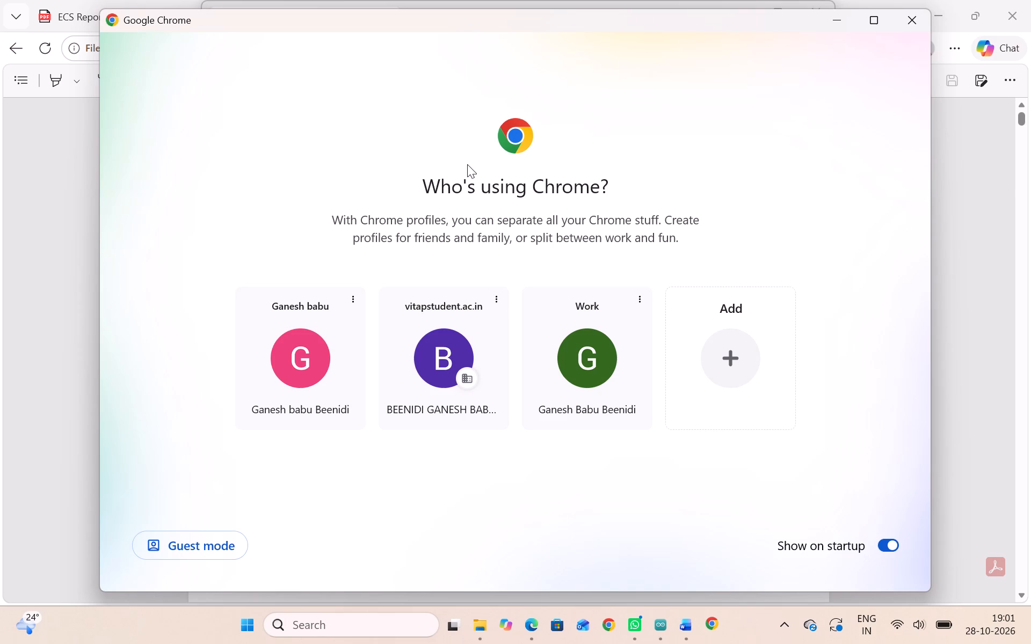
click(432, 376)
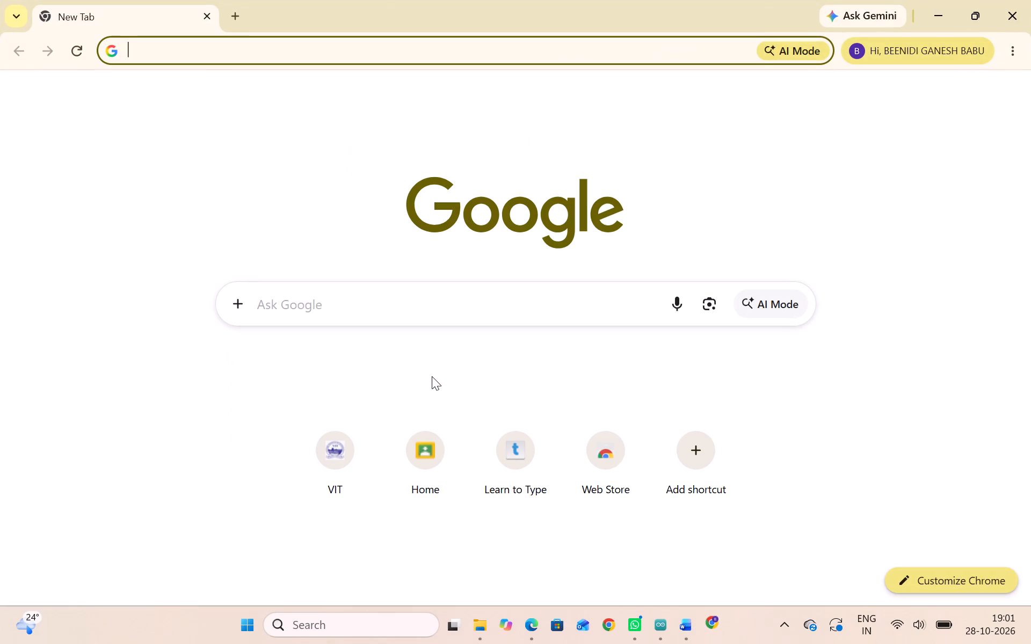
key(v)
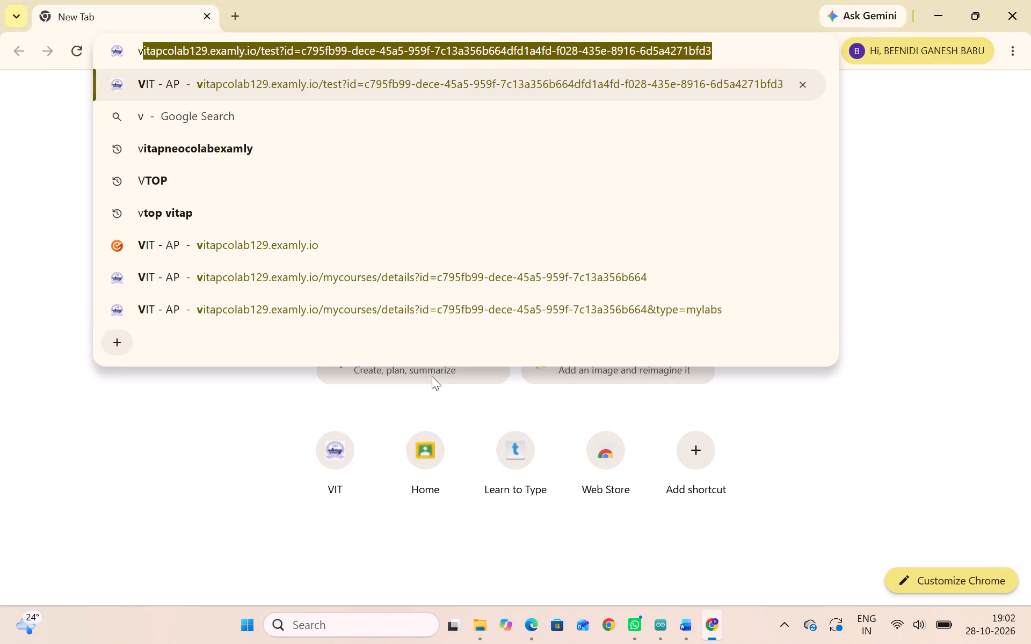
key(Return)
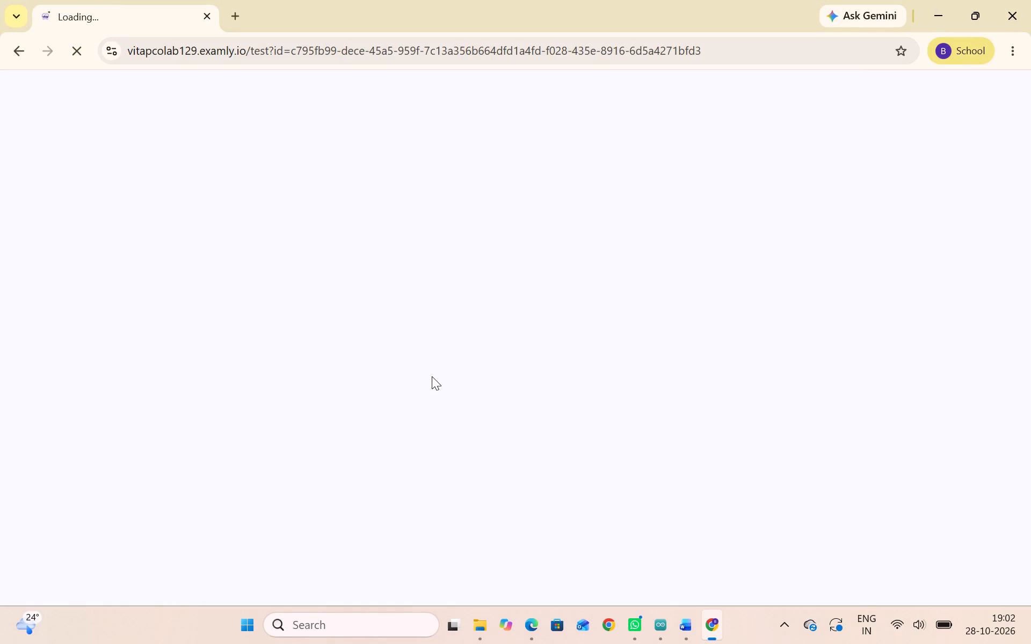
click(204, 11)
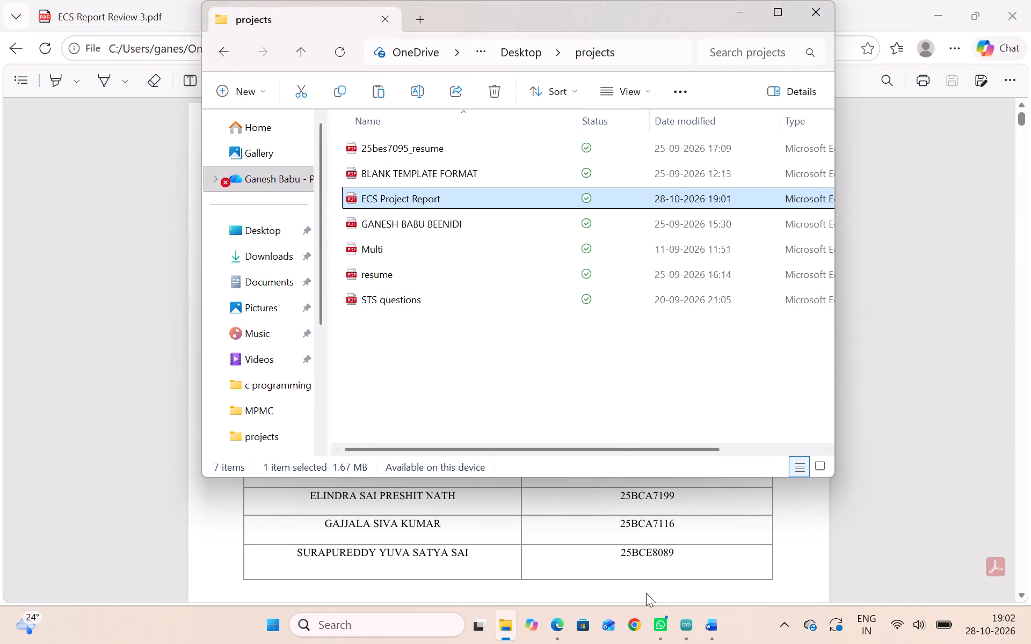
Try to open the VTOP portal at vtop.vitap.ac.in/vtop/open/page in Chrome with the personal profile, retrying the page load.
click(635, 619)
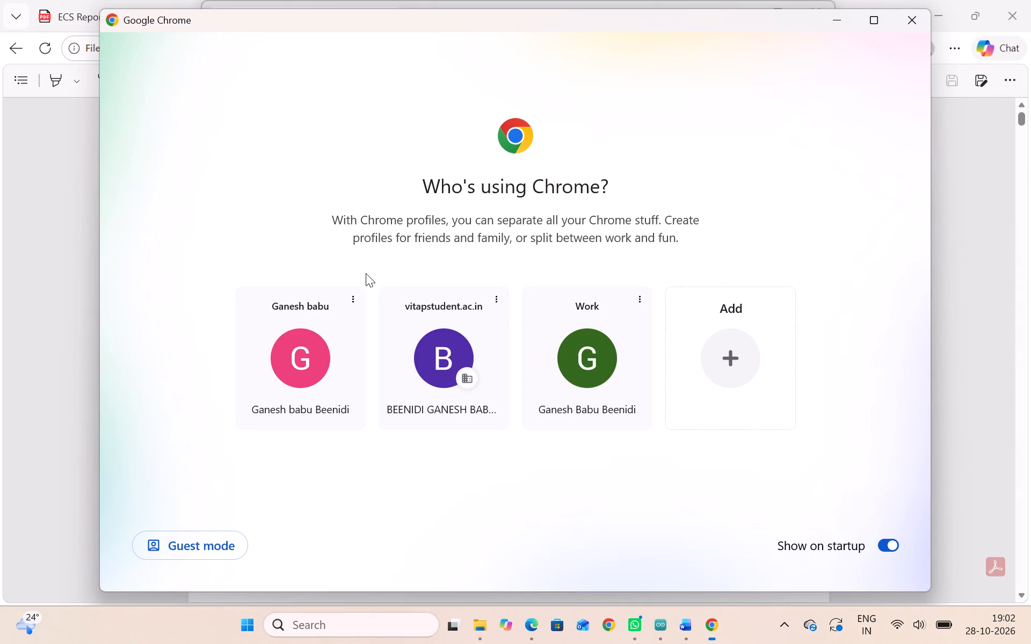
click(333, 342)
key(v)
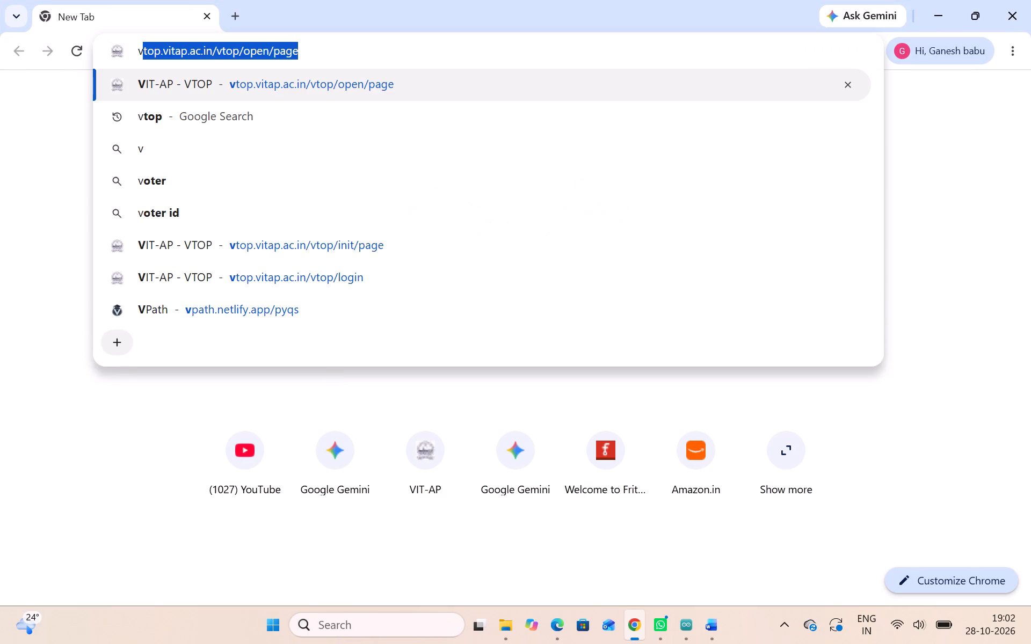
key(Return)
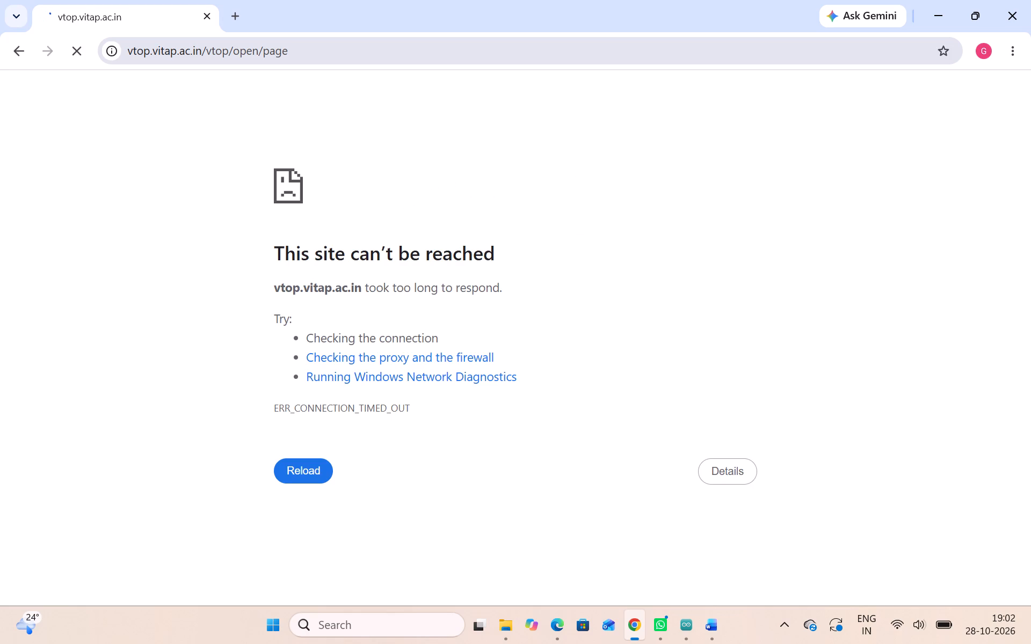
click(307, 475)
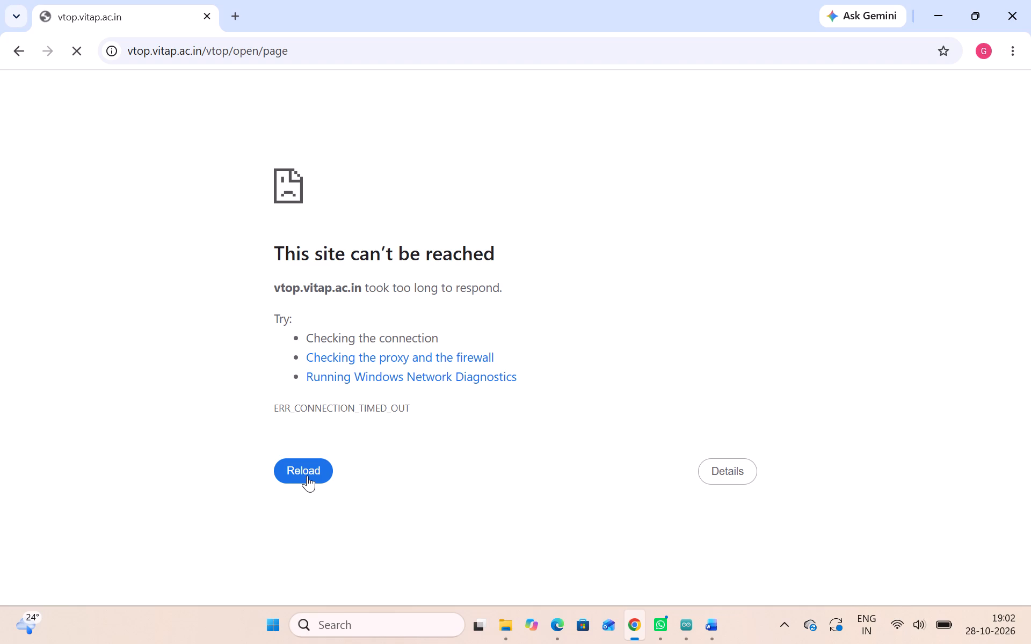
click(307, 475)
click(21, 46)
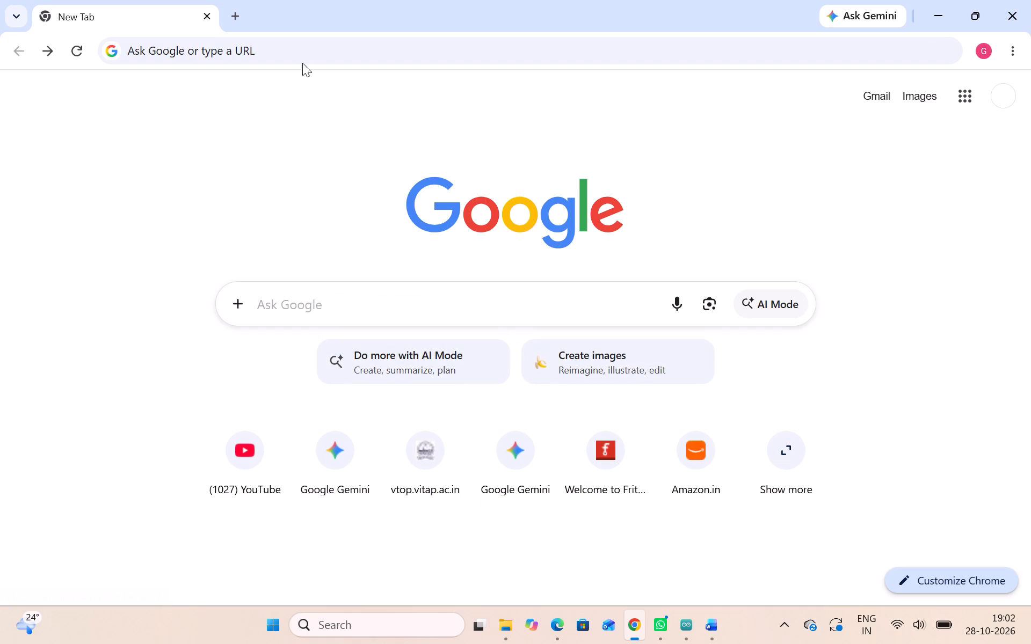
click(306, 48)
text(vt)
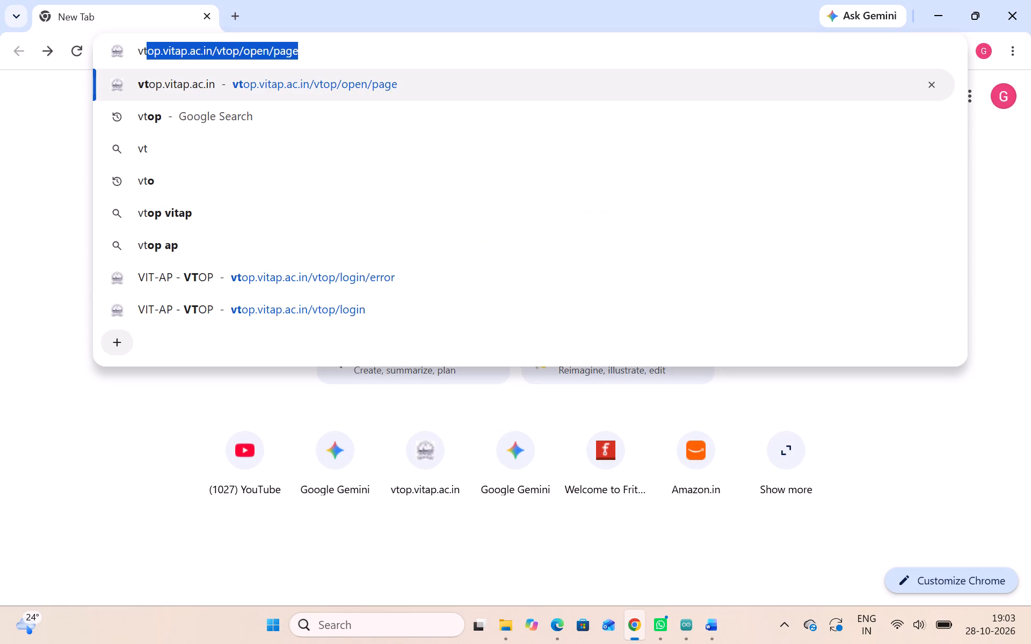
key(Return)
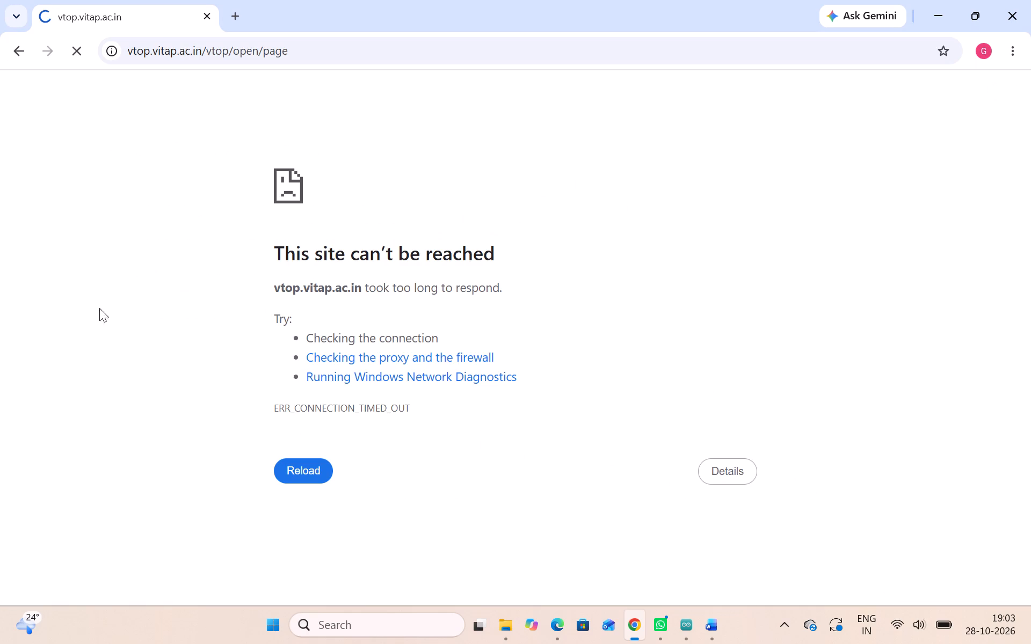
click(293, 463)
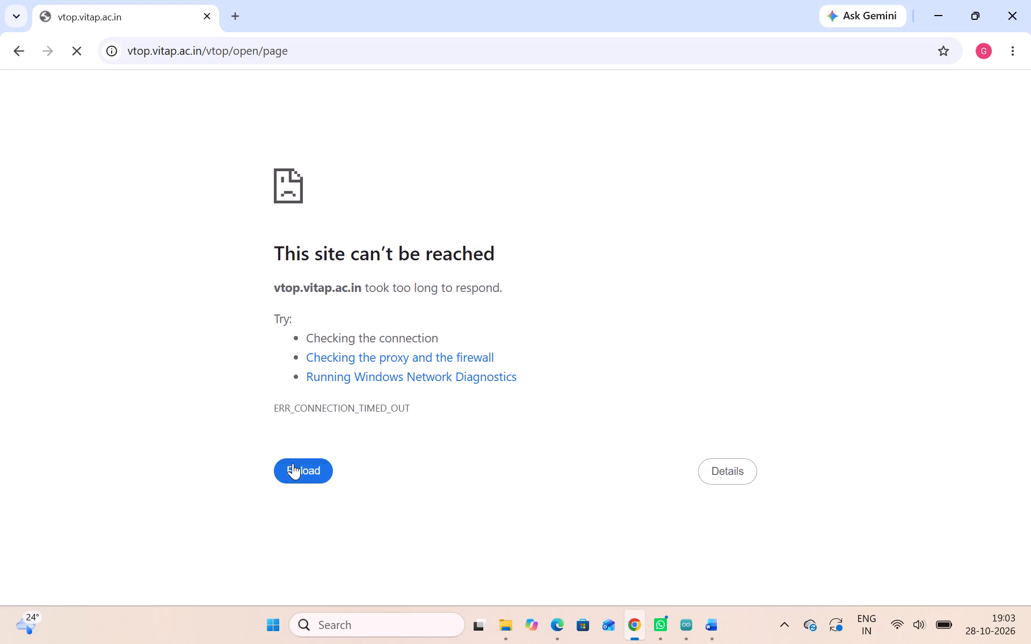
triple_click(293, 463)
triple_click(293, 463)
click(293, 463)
Close the Chrome and Edge windows and the ECS REPORT1.0 document in Word.
triple_click(1030, 0)
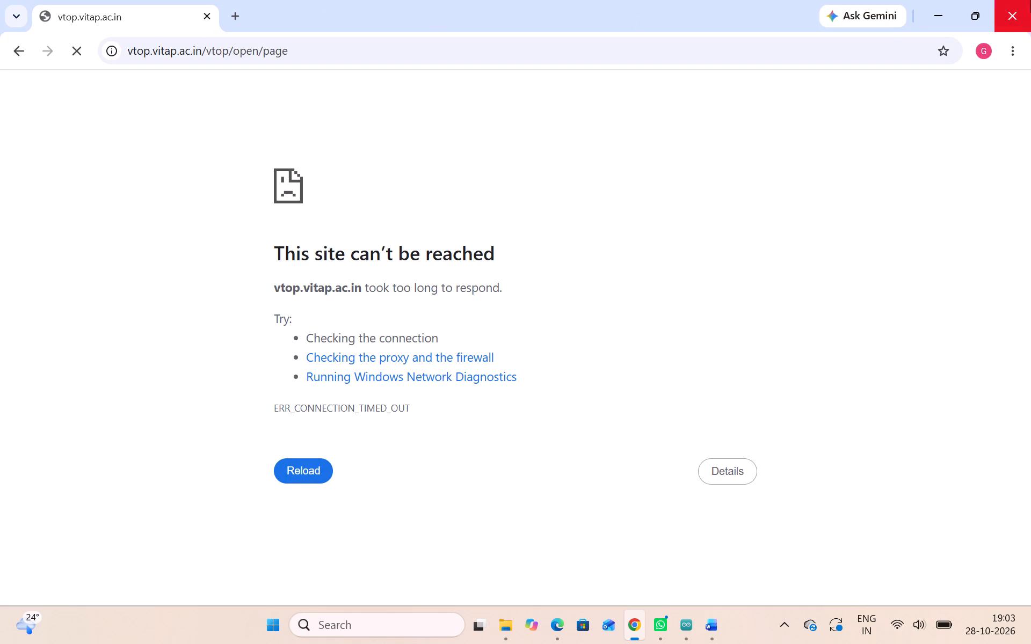
triple_click(1030, 0)
triple_click(1030, 0)
click(1030, 0)
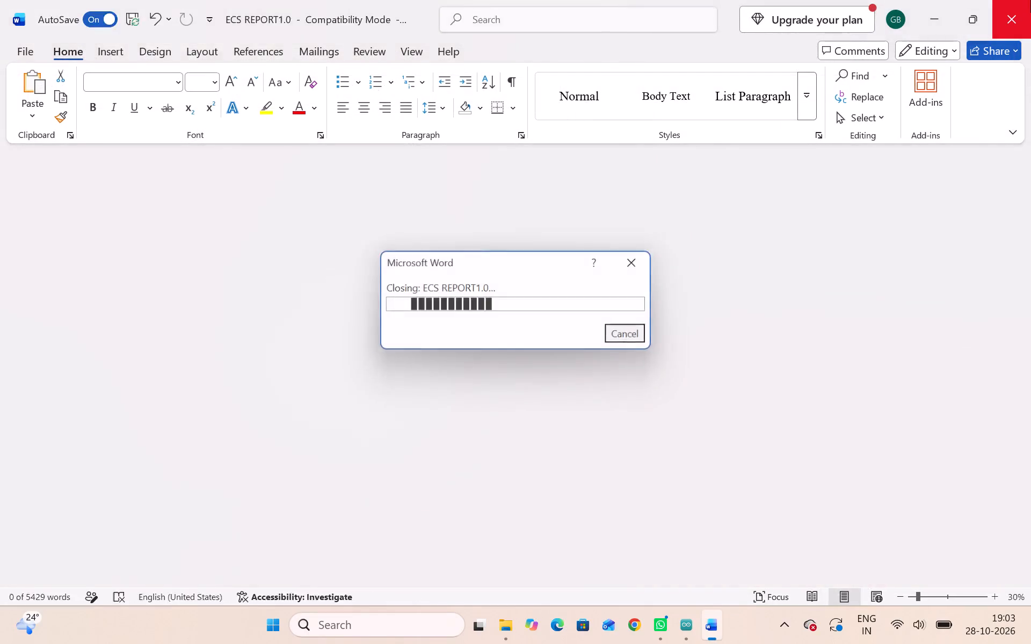